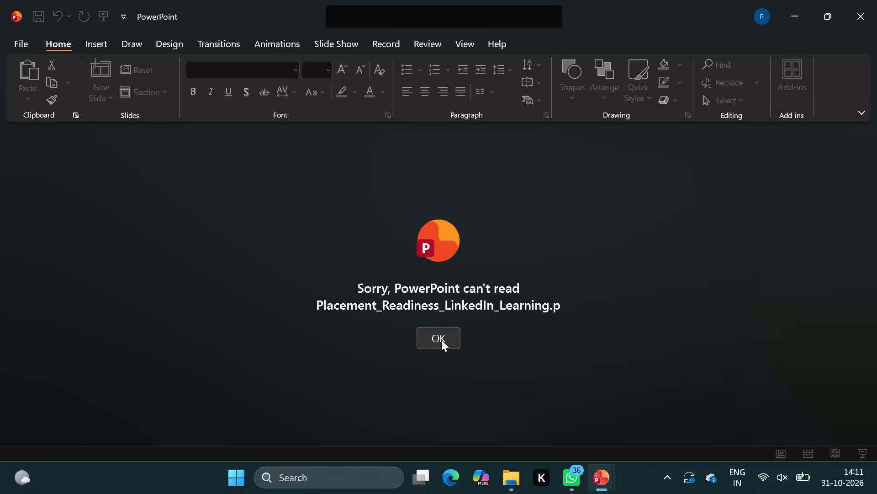
# Dismiss the file-reading error for the Placement_Readiness_LinkedIn_Learning file.
pyautogui.click(441, 340)
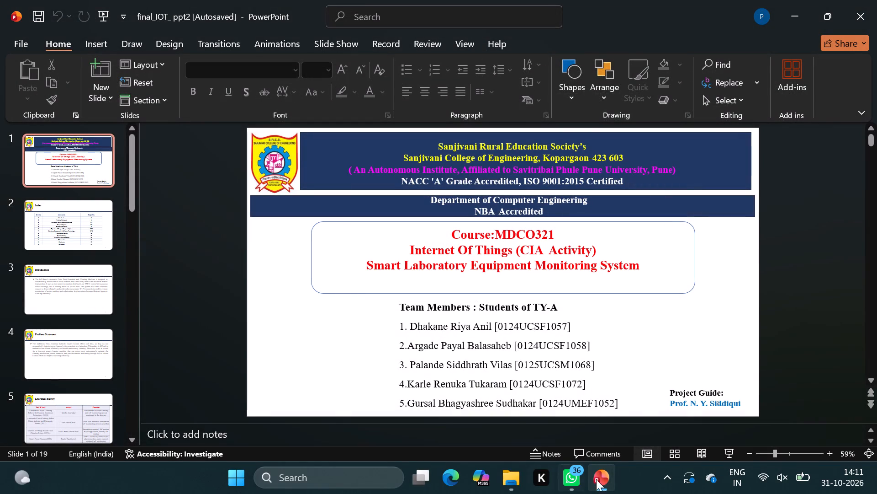
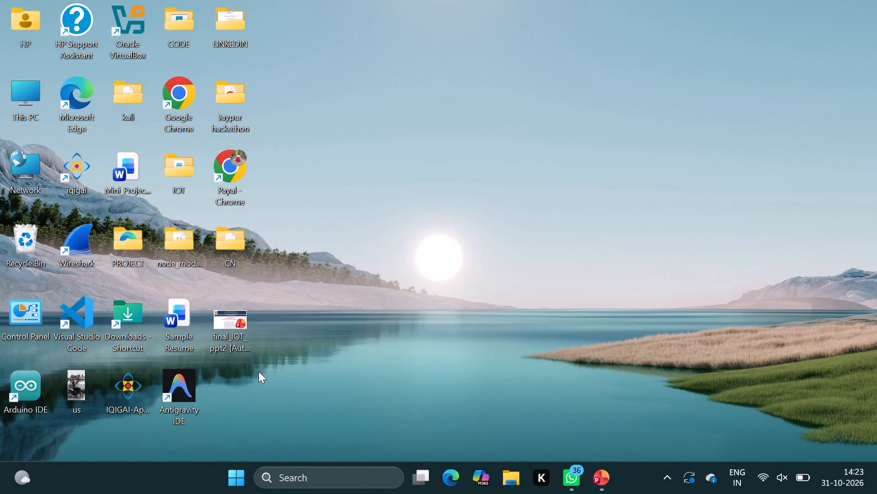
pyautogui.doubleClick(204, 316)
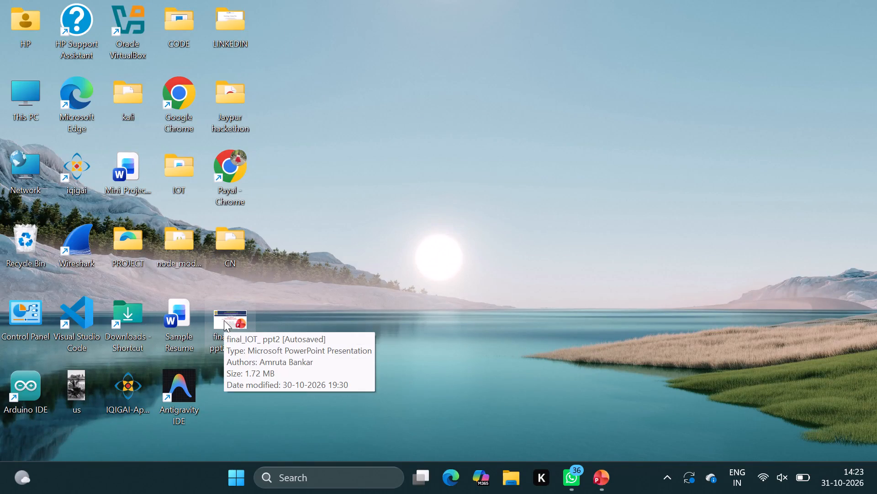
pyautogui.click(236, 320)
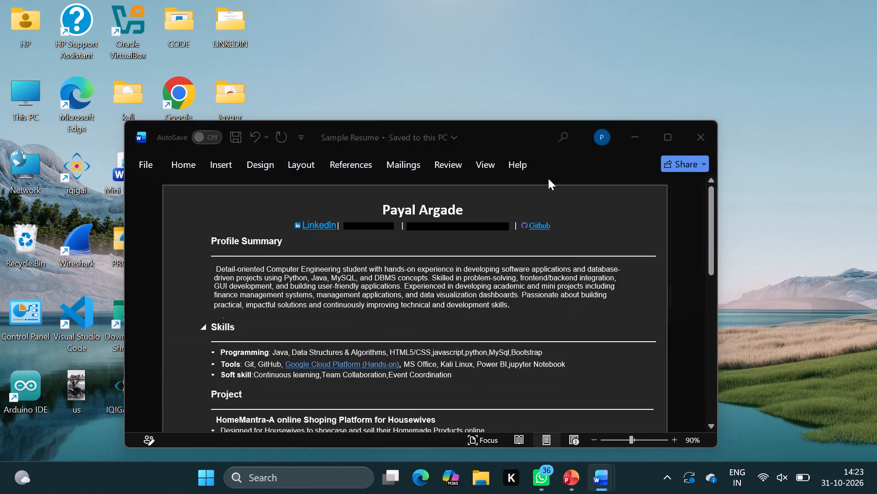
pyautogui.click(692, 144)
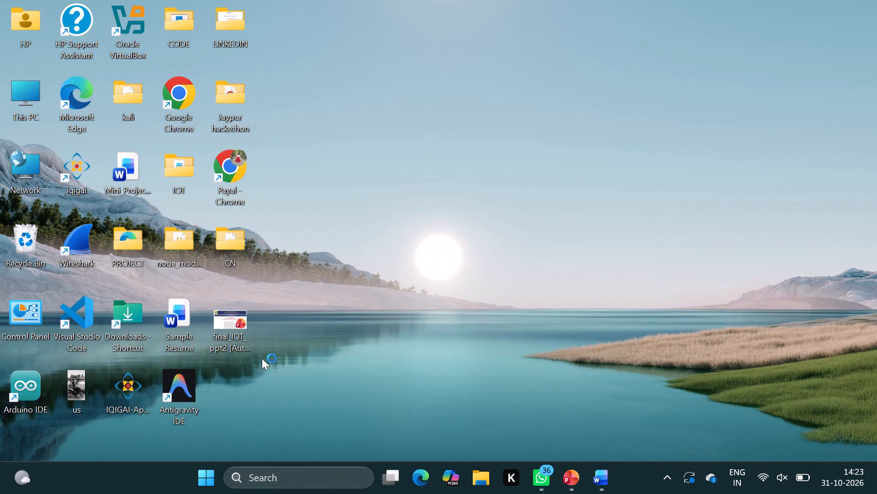
# Open the final_IOT_ppt2 presentation from the desktop to view its title slide, and close it.
pyautogui.doubleClick(234, 330)
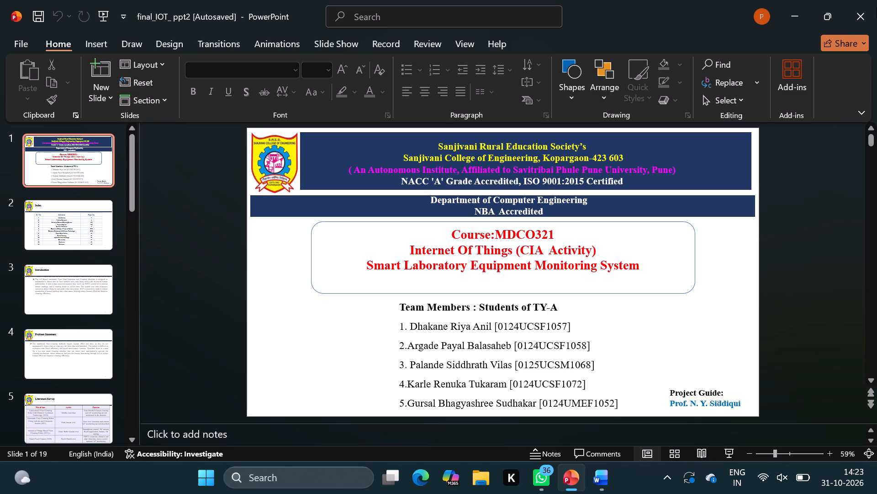
pyautogui.click(866, 14)
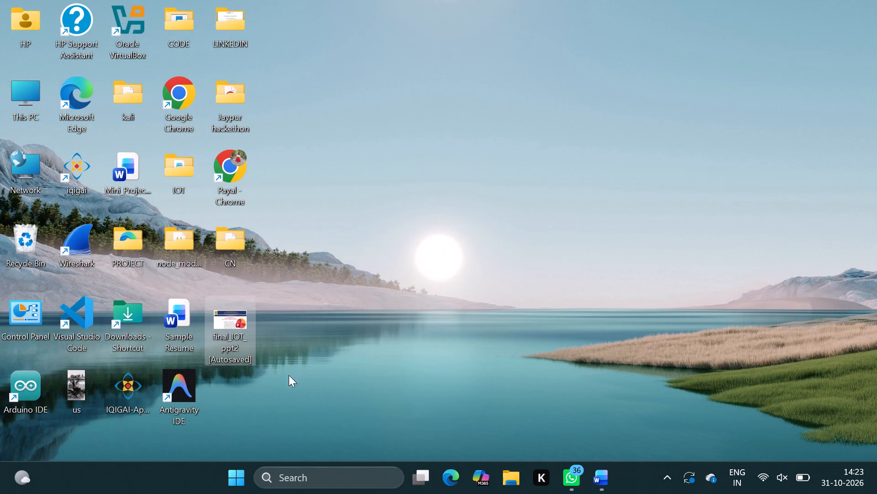
# Look through the files in the desktop IOT folder and close it.
pyautogui.doubleClick(177, 169)
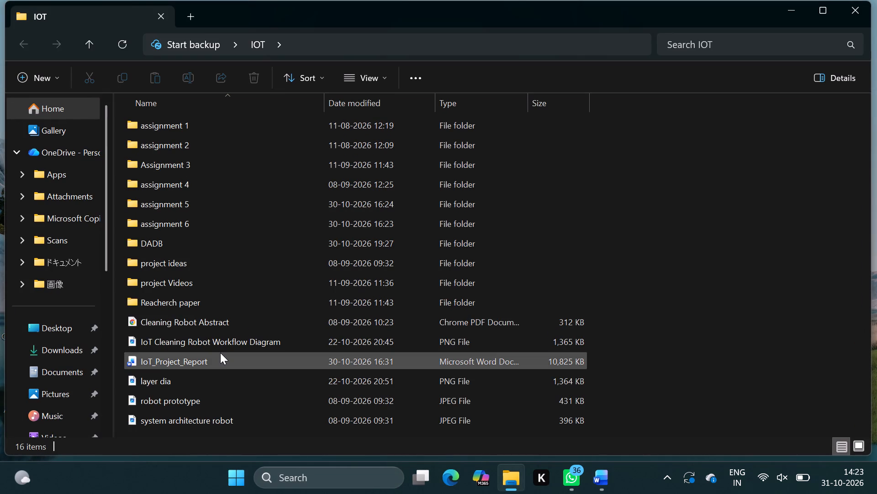
pyautogui.scroll(-1, 219, 408)
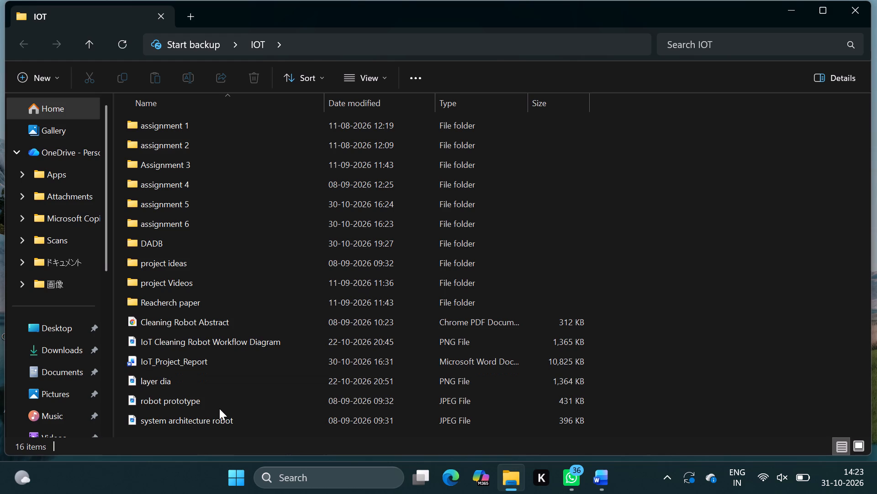
pyautogui.scroll(-1, 219, 408)
pyautogui.click(857, 20)
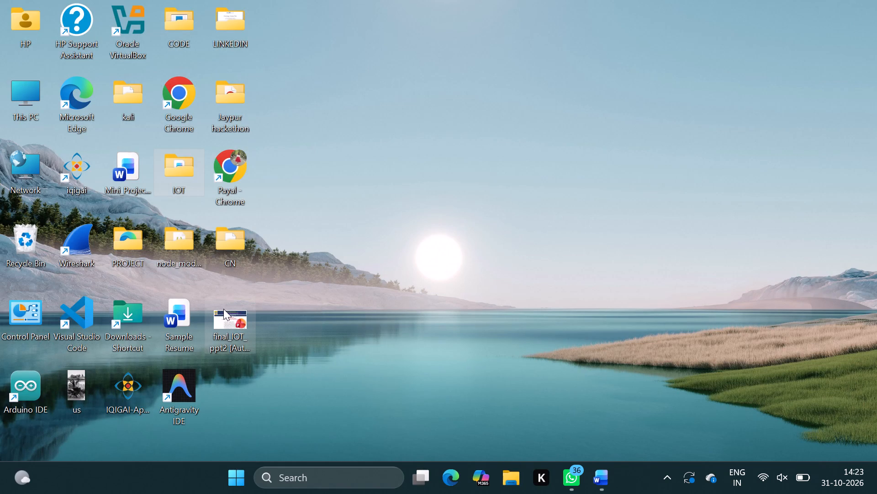
# Open the final_IOT_ppt2 presentation, review its slides from the title through Project Specifications, and close it.
pyautogui.doubleClick(244, 323)
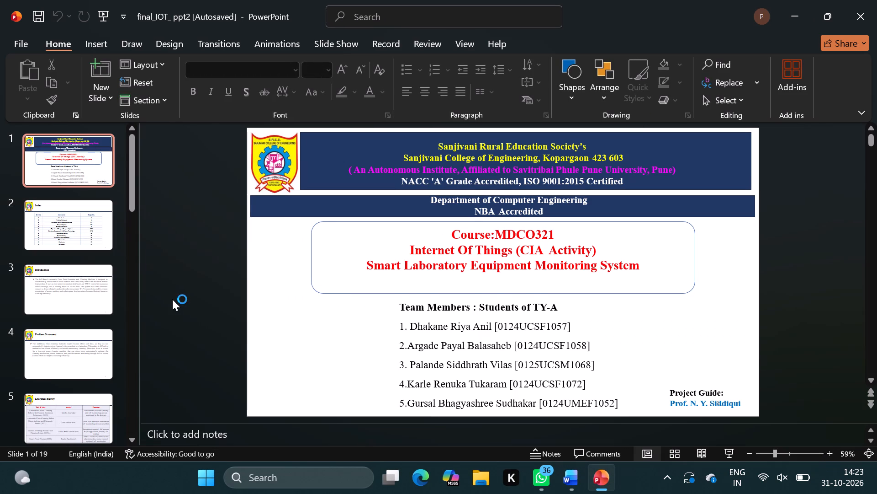
pyautogui.press('Down')
pyautogui.press('Down')
pyautogui.press('Down')
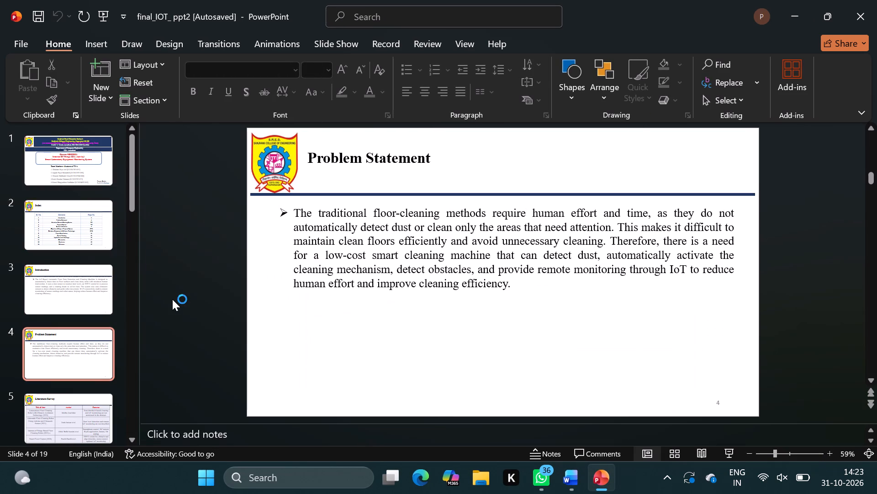
pyautogui.press('Down')
pyautogui.press('Down')
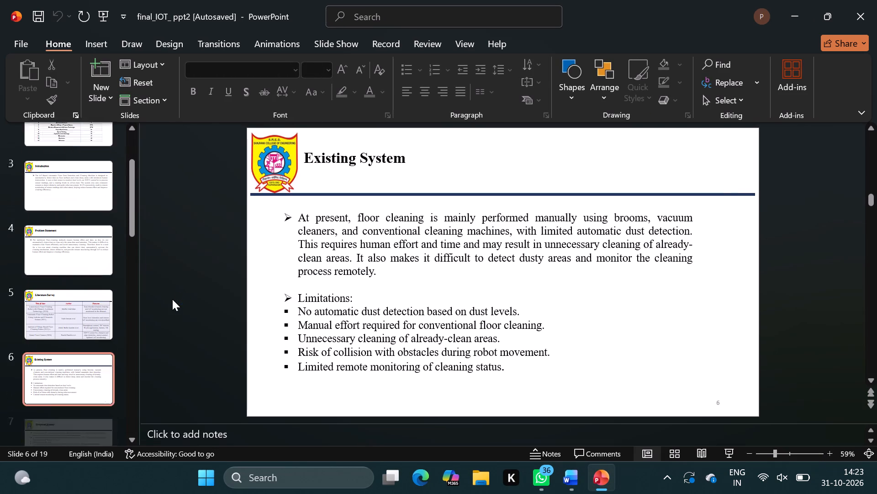
pyautogui.press('Down')
pyautogui.press('Down')
pyautogui.press('Down')
pyautogui.press('Down')
pyautogui.press('Down')
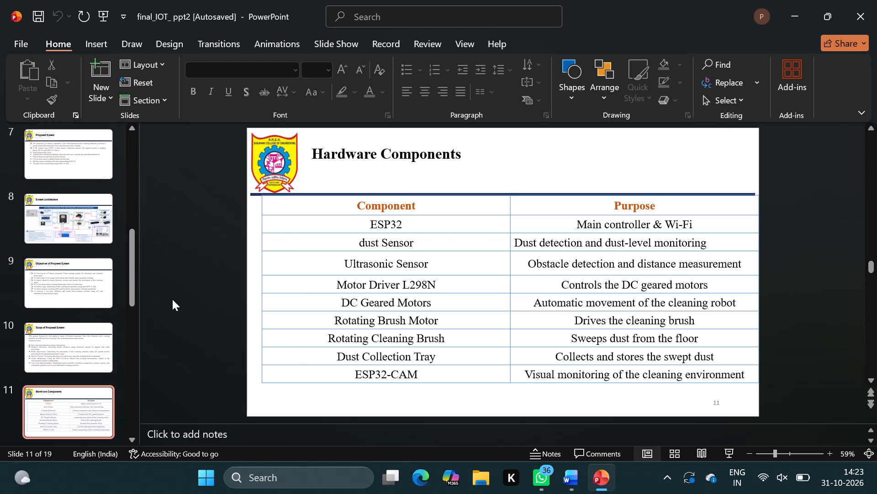
pyautogui.press('Down')
pyautogui.press('Down')
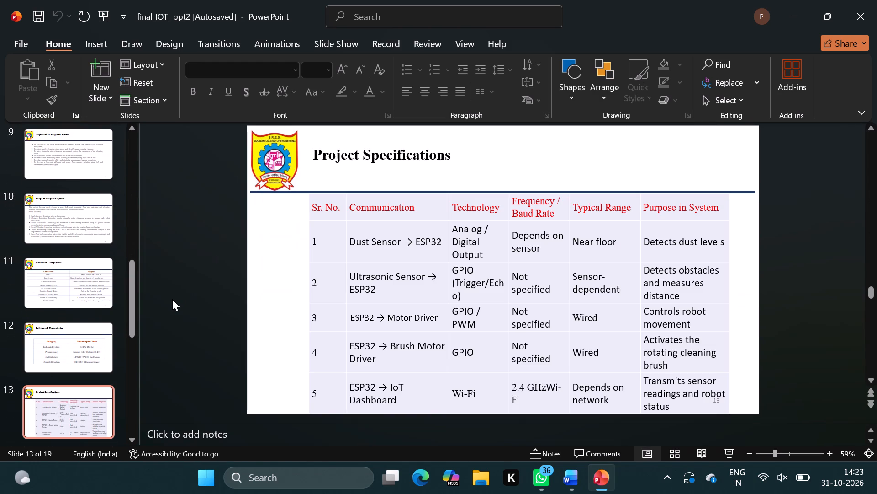
pyautogui.click(788, 5)
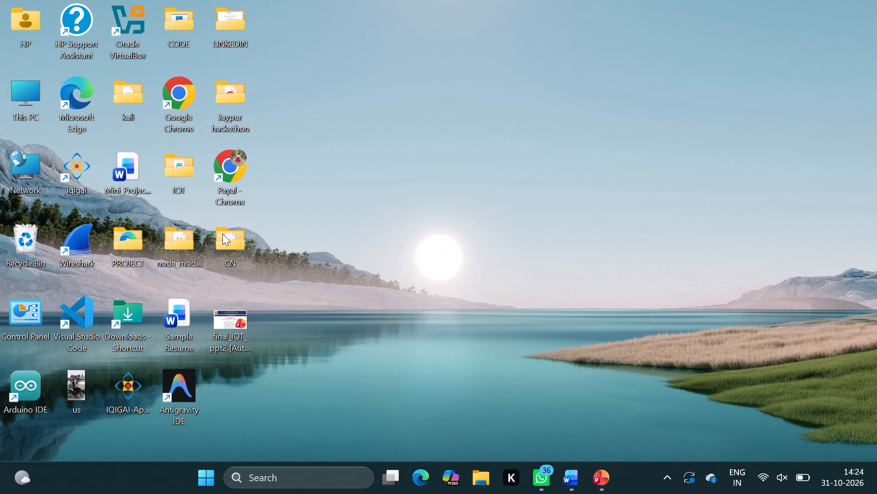
pyautogui.doubleClick(225, 320)
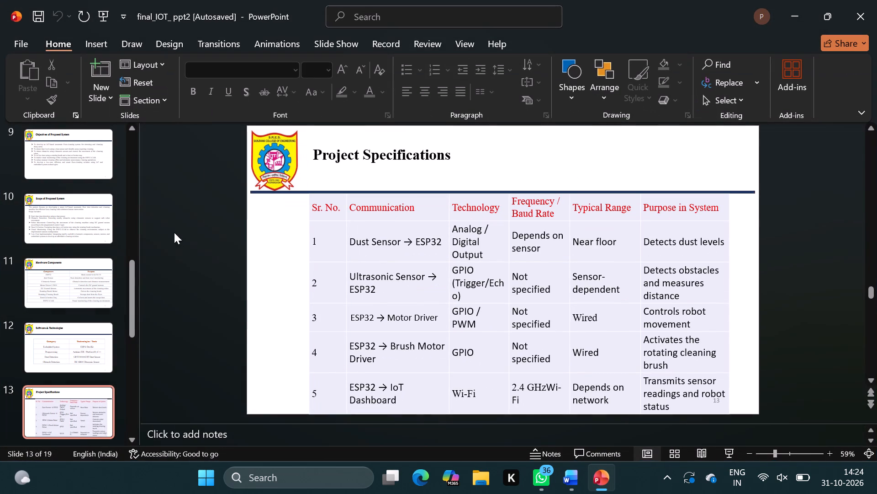
pyautogui.scroll(7, 48, 217)
pyautogui.scroll(5, 876, 0)
pyautogui.click(876, 0)
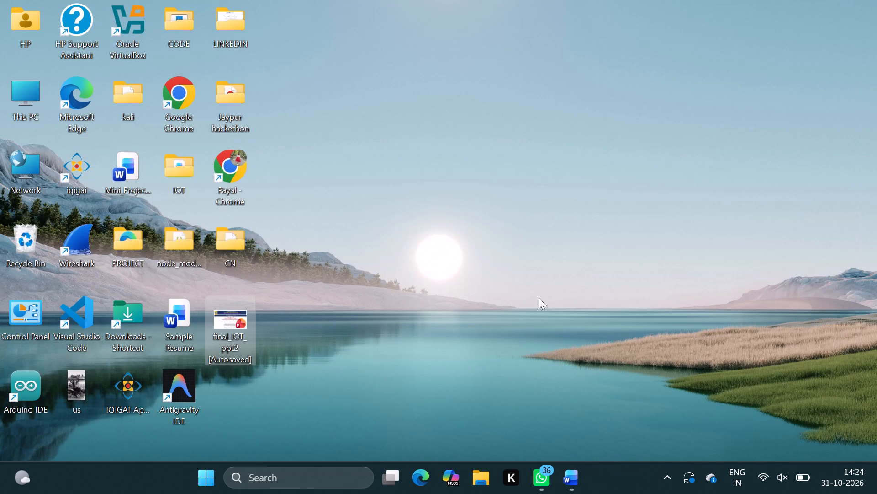
# Search the IOT folder for "PP" and open the IOT_ppt presentation.
pyautogui.click(507, 479)
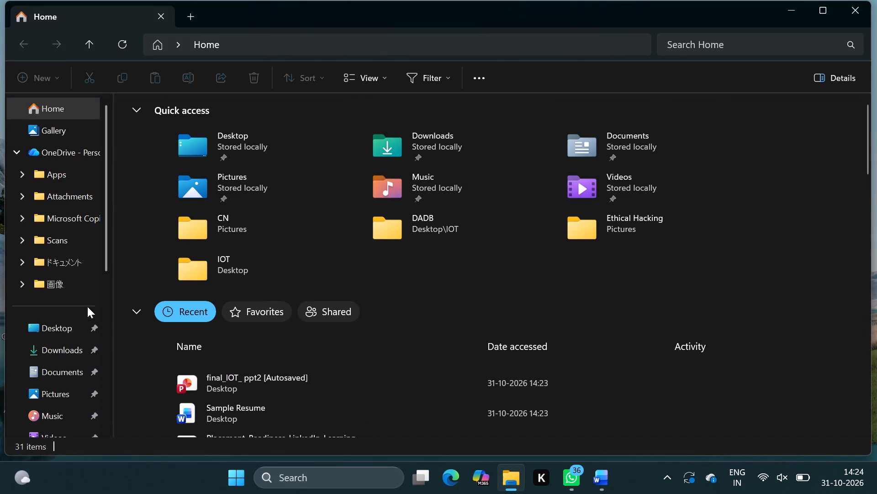
pyautogui.doubleClick(239, 256)
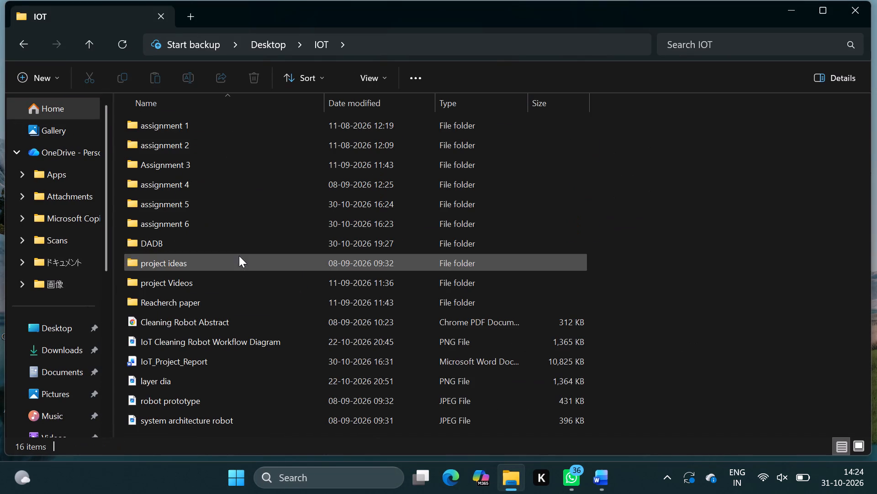
pyautogui.click(708, 31)
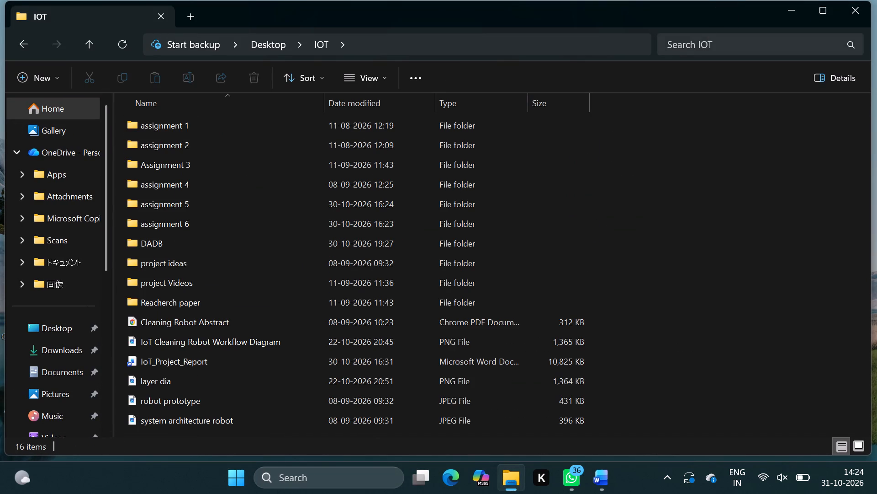
pyautogui.click(709, 42)
pyautogui.write('PP')
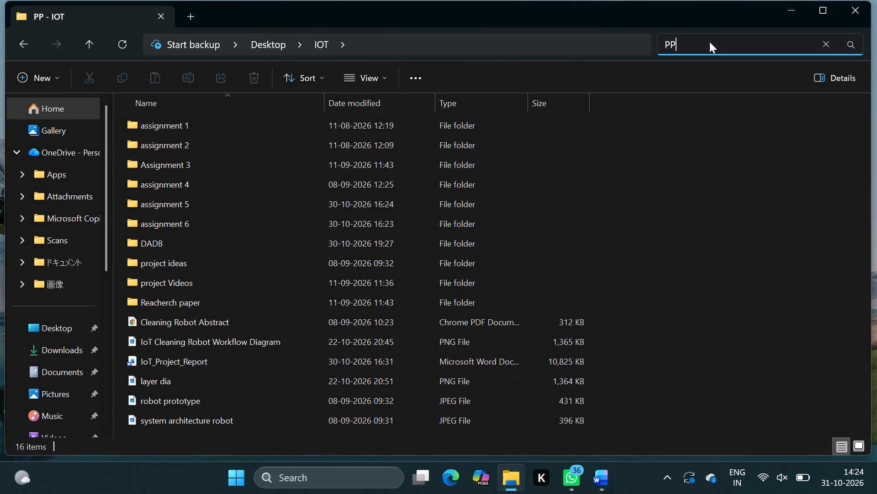
pyautogui.doubleClick(241, 117)
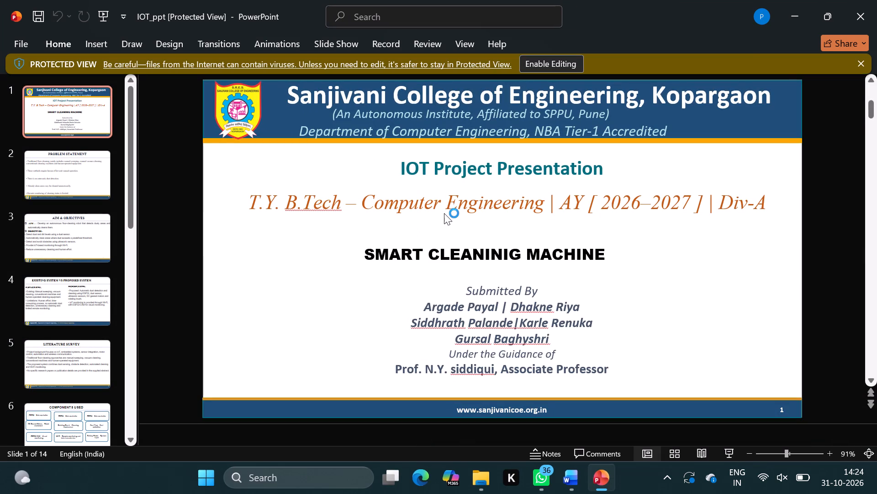
# Reopen IOT_ppt, review its slides through Existing System vs Proposed System, and close it along with the search window.
pyautogui.click(872, 9)
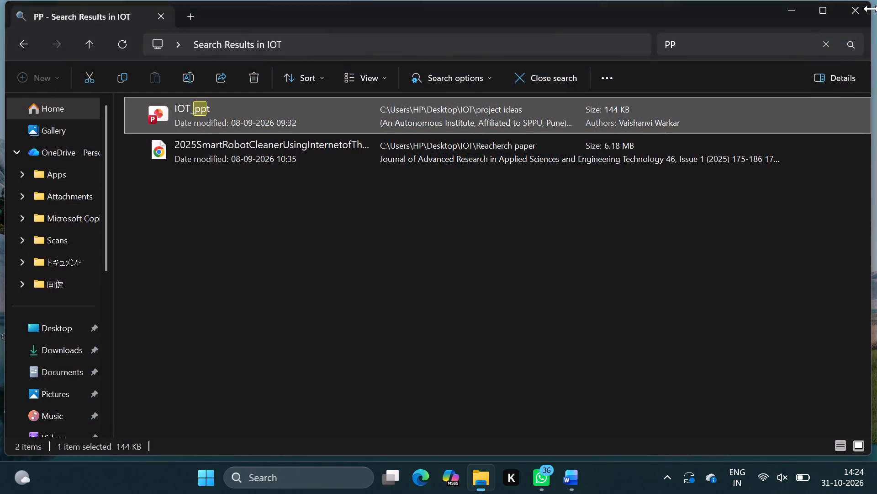
pyautogui.doubleClick(264, 112)
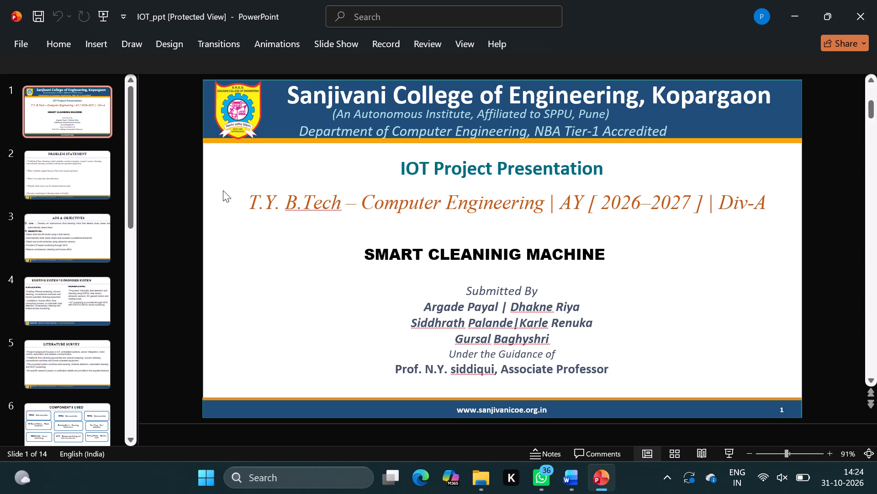
pyautogui.press('Down')
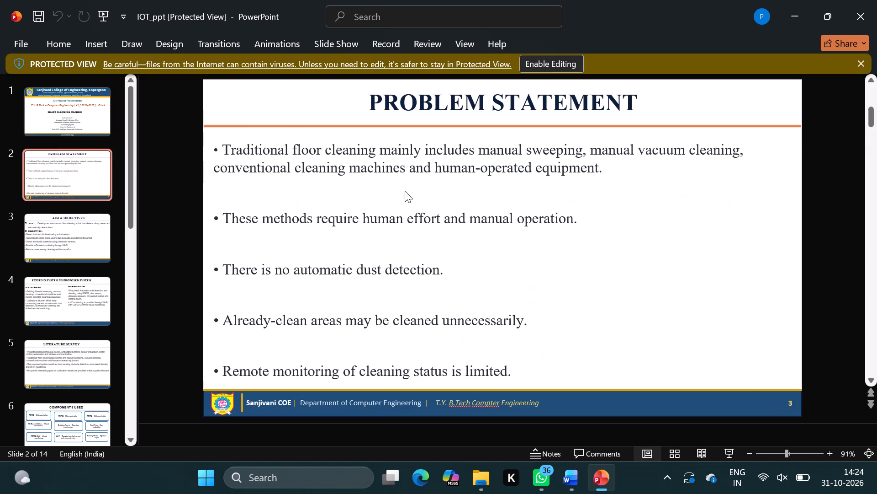
pyautogui.press('Down')
pyautogui.press('Down')
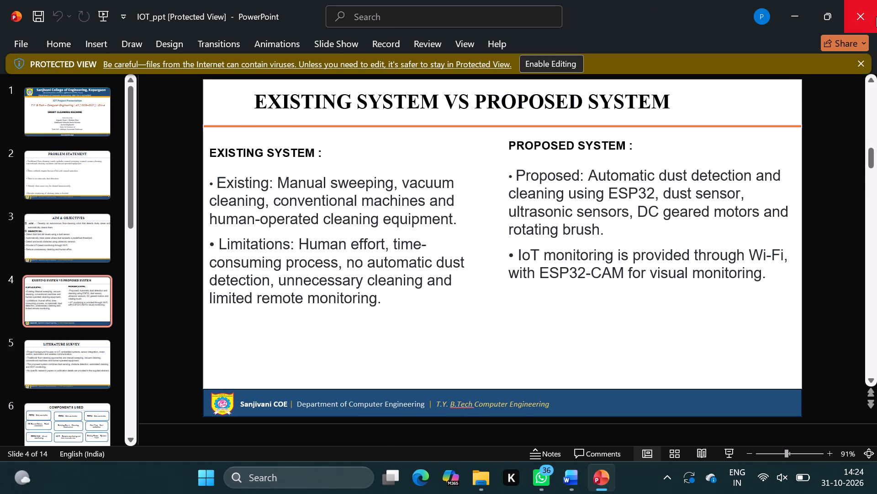
pyautogui.click(874, 17)
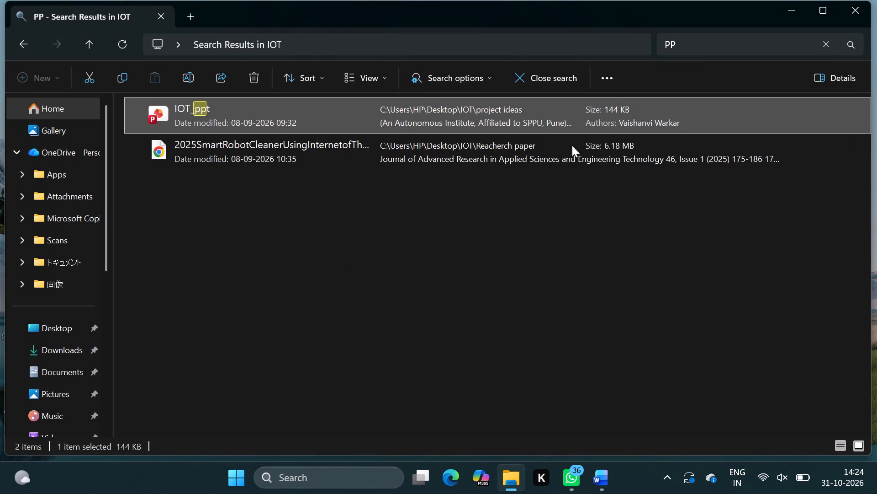
pyautogui.click(847, 13)
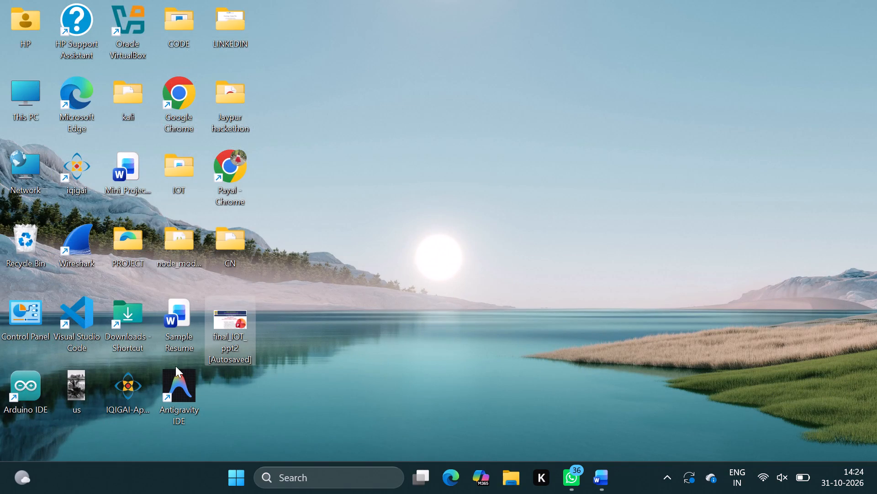
# Open the final_IOT_ppt2 presentation from the desktop.
pyautogui.click(254, 302)
pyautogui.doubleClick(253, 305)
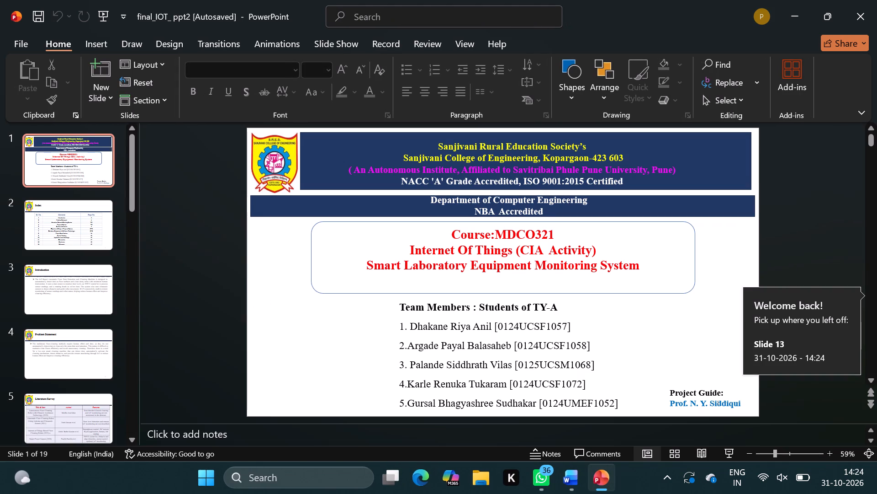
# Delete "(CIA Activity)" after "Internet Of Things" on the title slide and save the presentation.
pyautogui.click(601, 254)
pyautogui.press('BackSpace')
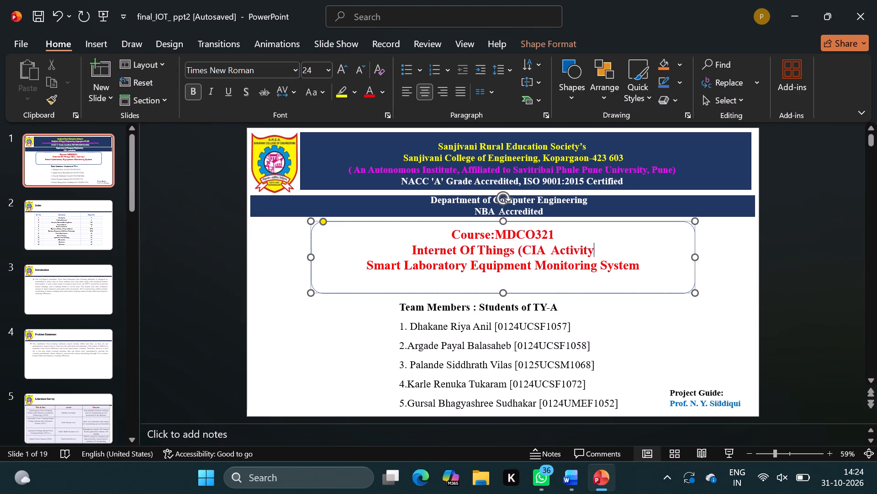
pyautogui.press('BackSpace')
pyautogui.press('BackSpace')
pyautogui.press('BackSpace')
pyautogui.press('BackSpace')
pyautogui.press('BackSpace')
pyautogui.press('BackSpace')
pyautogui.press('BackSpace')
pyautogui.press('BackSpace')
pyautogui.press('BackSpace')
pyautogui.press('BackSpace')
pyautogui.press('BackSpace')
pyautogui.press('BackSpace')
pyautogui.press('BackSpace')
pyautogui.press('BackSpace')
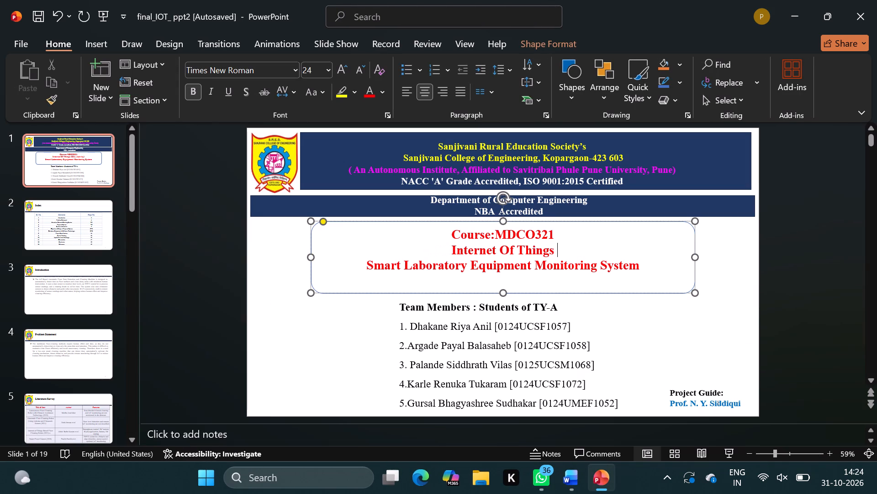
pyautogui.hotkey('ctrl', 's')
# Delete the whole body paragraph on slide 4, Problem Statement.
pyautogui.press('Down')
pyautogui.press('Down')
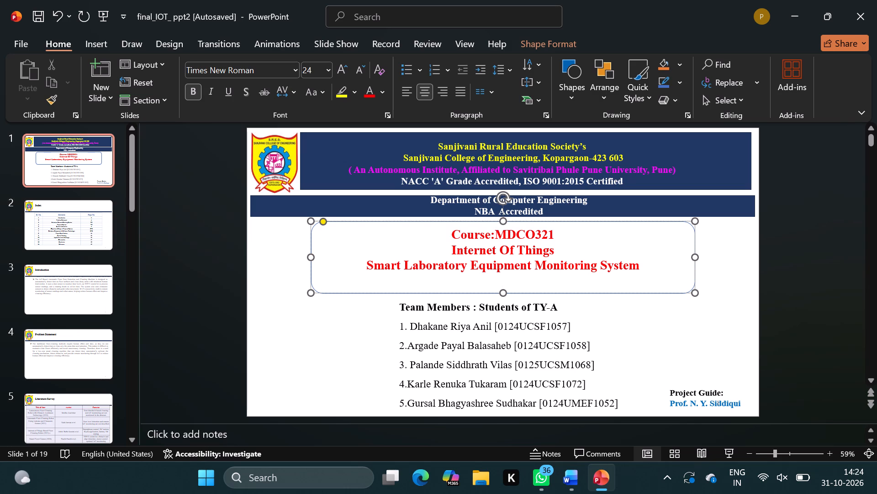
pyautogui.click(69, 212)
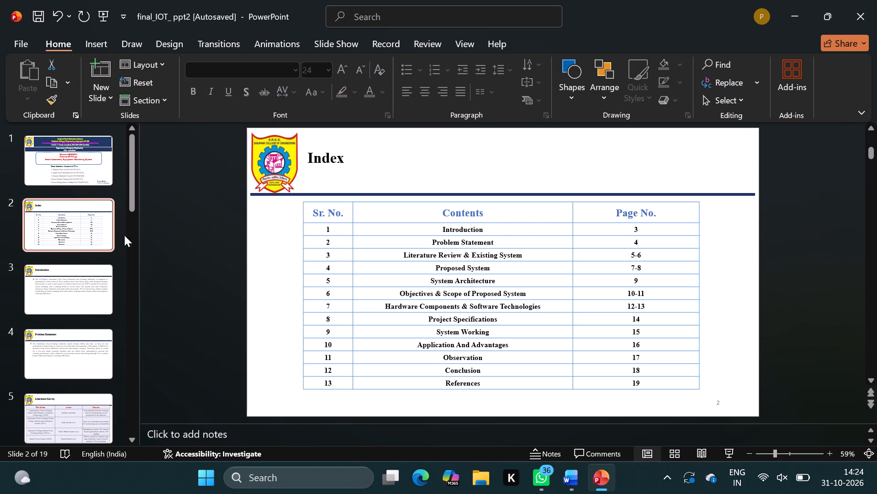
pyautogui.click(83, 271)
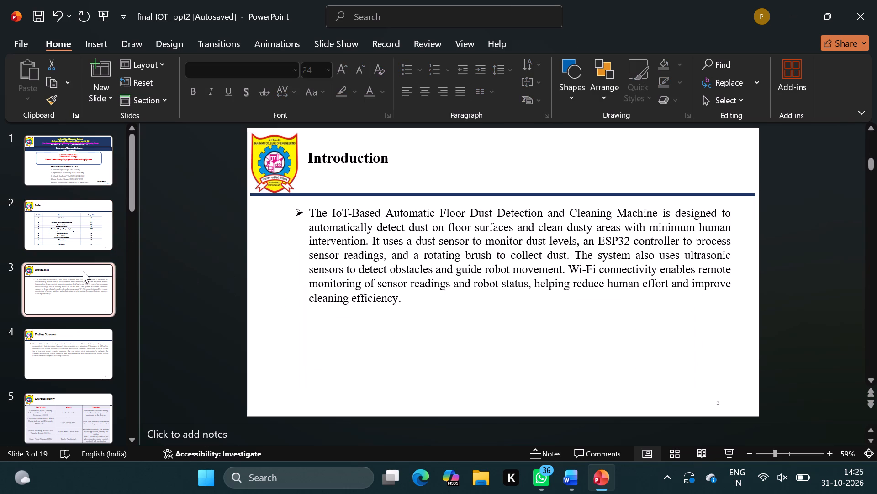
pyautogui.click(75, 349)
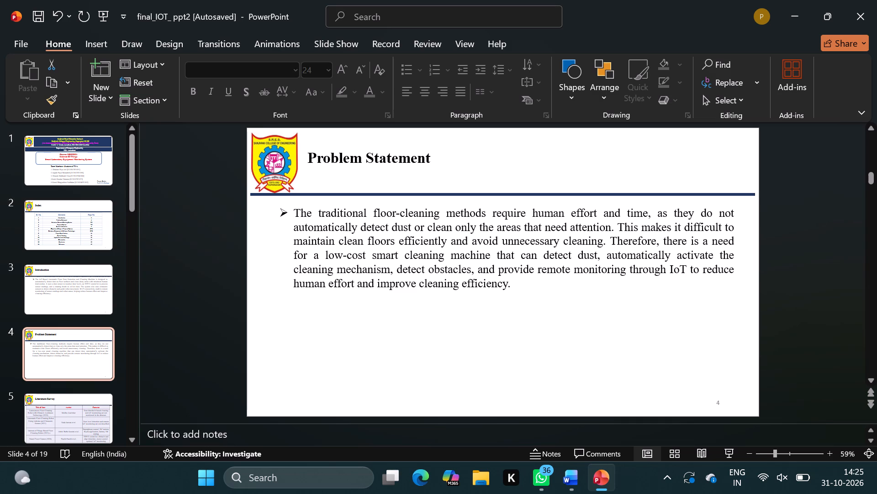
pyautogui.moveTo(293, 215); pyautogui.dragTo(552, 289)
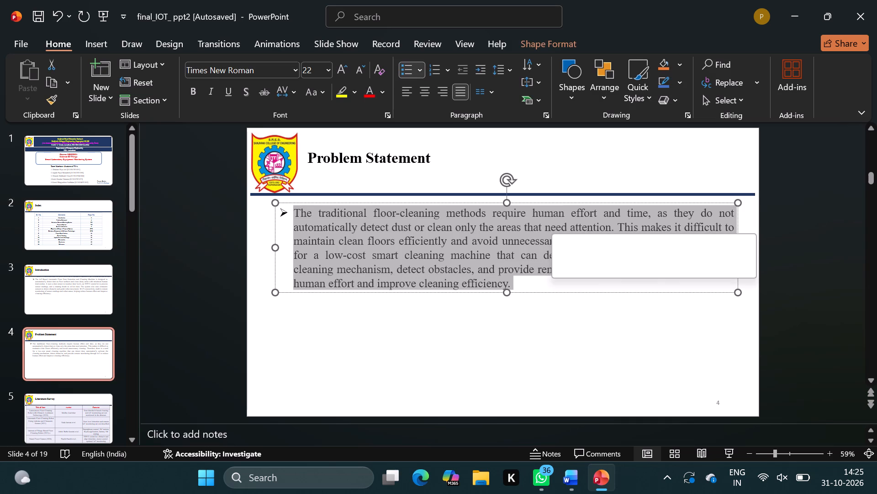
pyautogui.press('BackSpace')
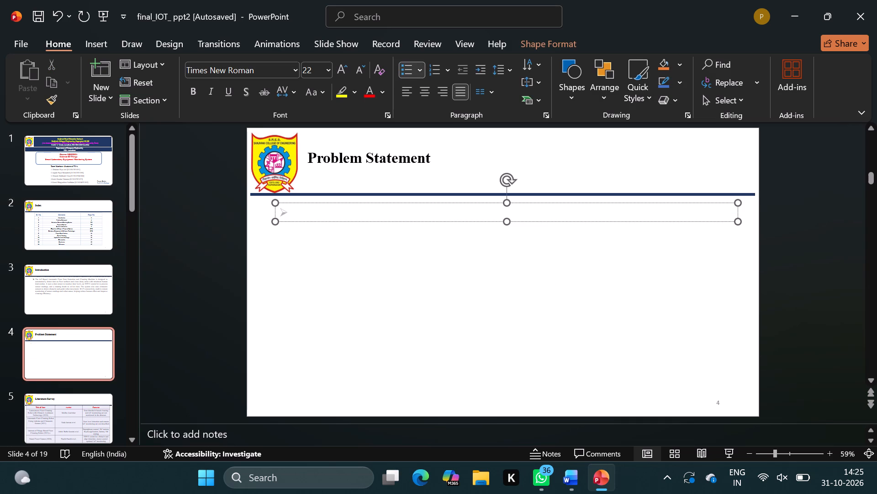
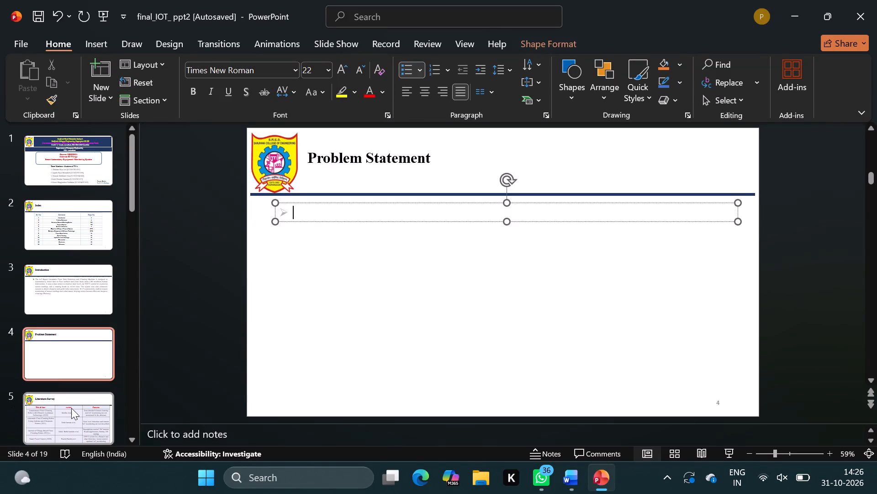
# Delete the stray "q" before "The system uses ESP32" on slide 7, Proposed System, and save the presentation.
pyautogui.scroll(-1, 72, 413)
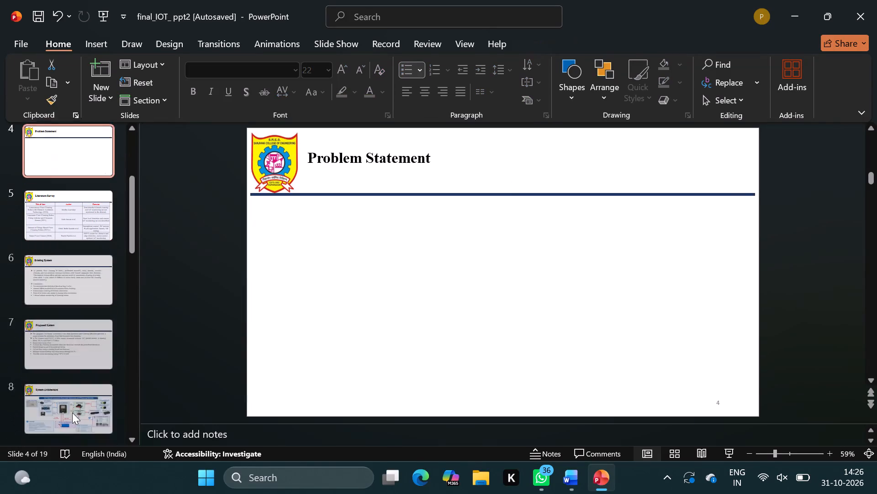
pyautogui.scroll(-1, 72, 413)
pyautogui.click(67, 186)
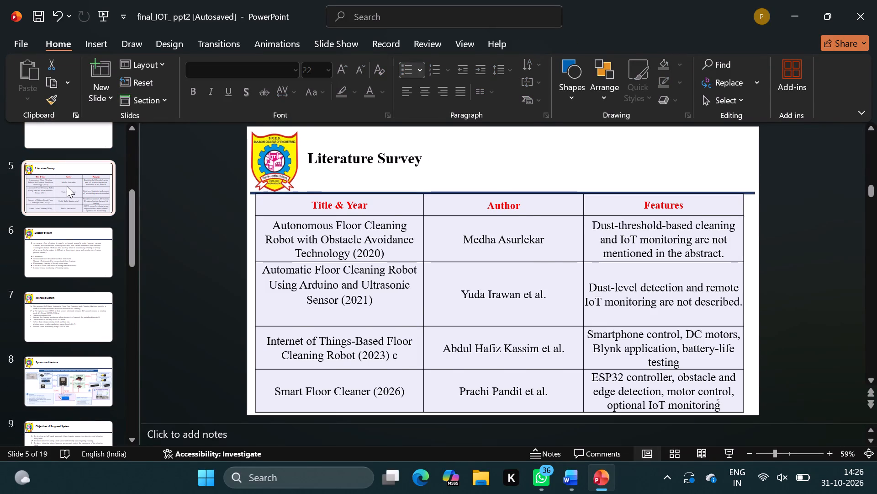
pyautogui.press('Down')
pyautogui.press('Down')
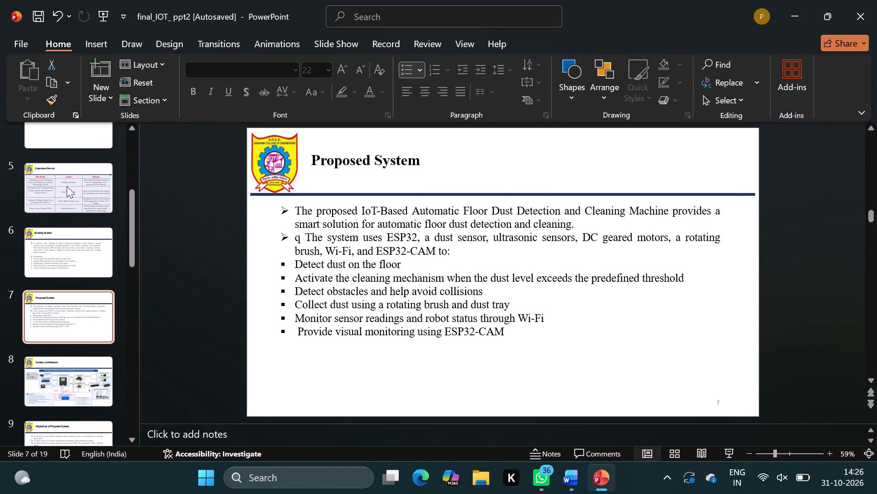
pyautogui.click(301, 239)
pyautogui.press('BackSpace')
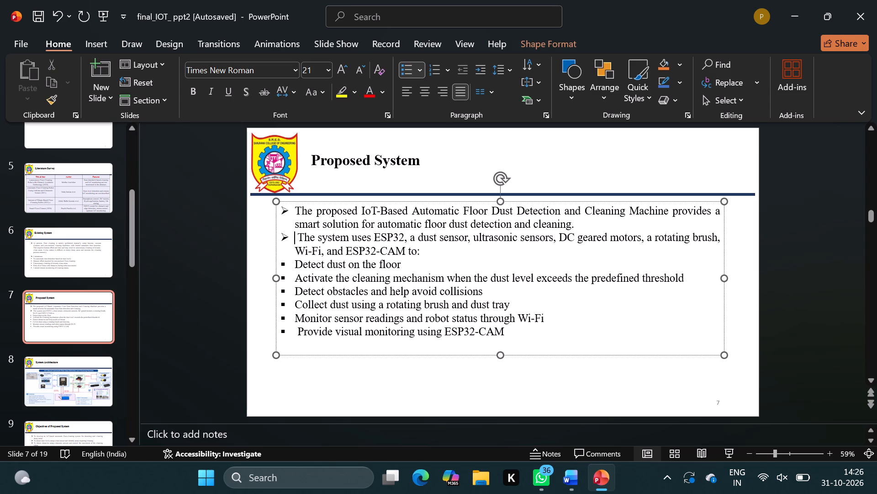
pyautogui.hotkey('shift', 's')
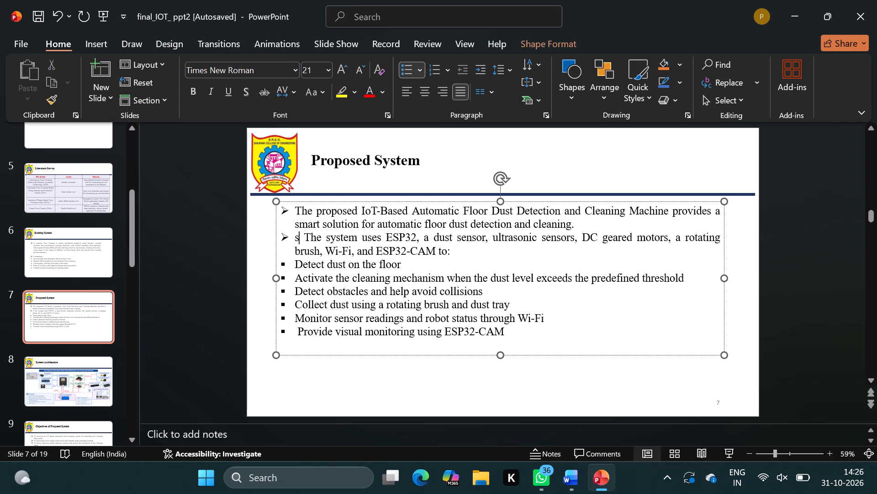
pyautogui.press('BackSpace')
pyautogui.hotkey('ctrl', 's')
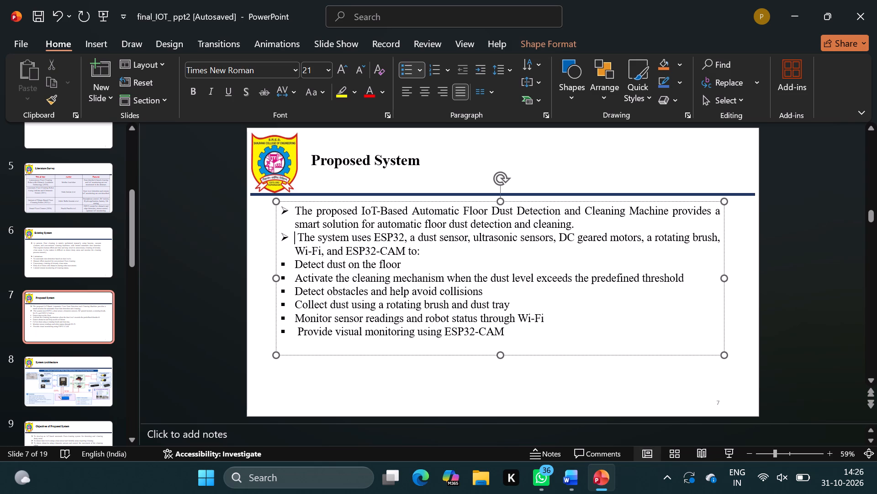
# Review the slides from System Architecture on slide 8 through Project Specifications on slide 13.
pyautogui.press('Down')
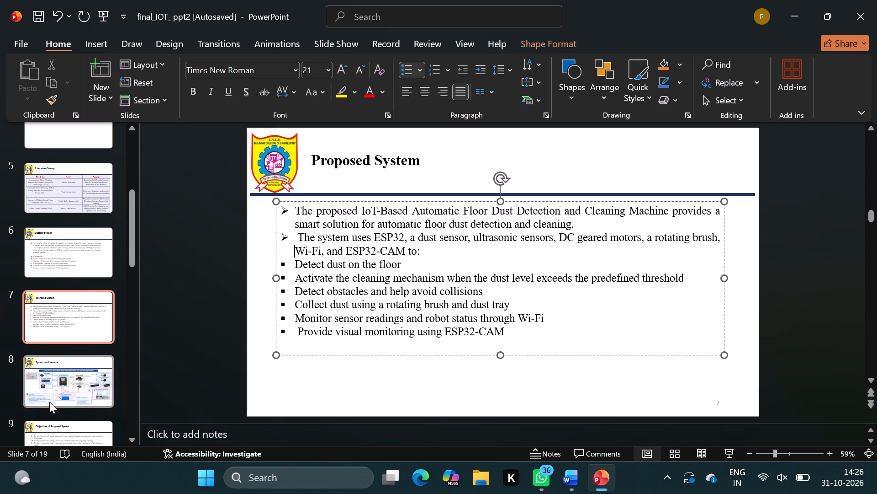
pyautogui.click(49, 402)
pyautogui.scroll(-2, 49, 402)
pyautogui.press('Down')
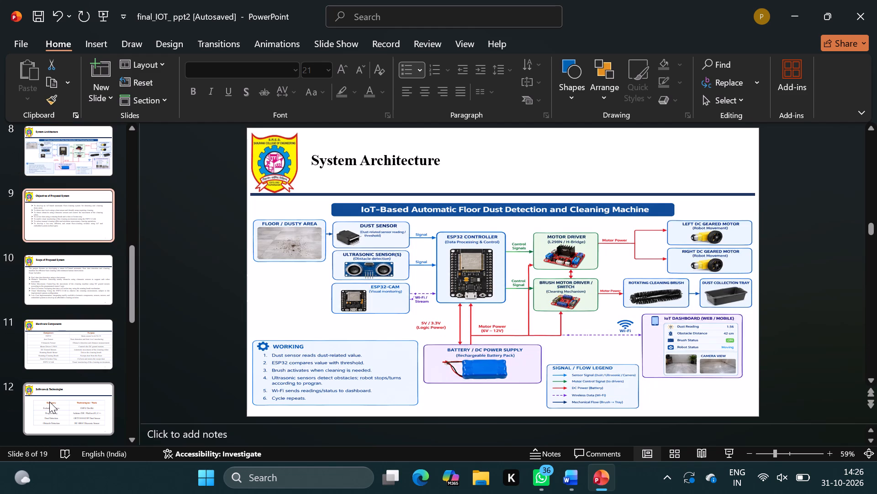
pyautogui.press('Down')
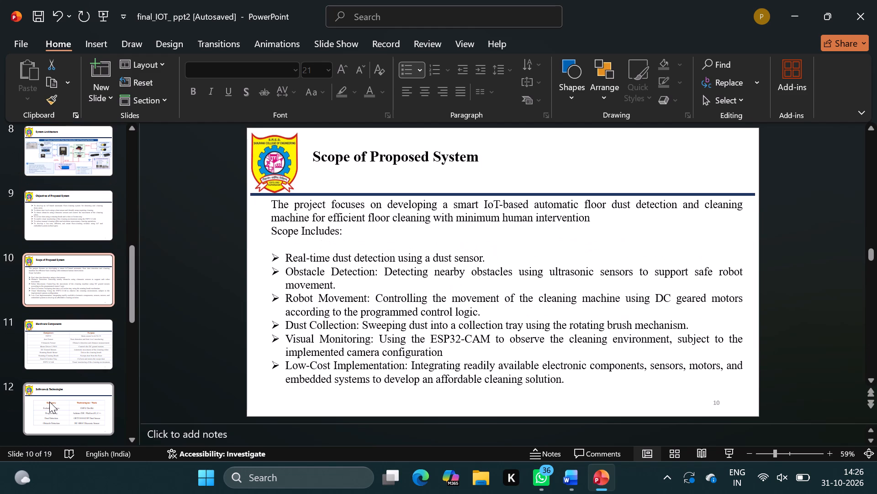
pyautogui.press('Down')
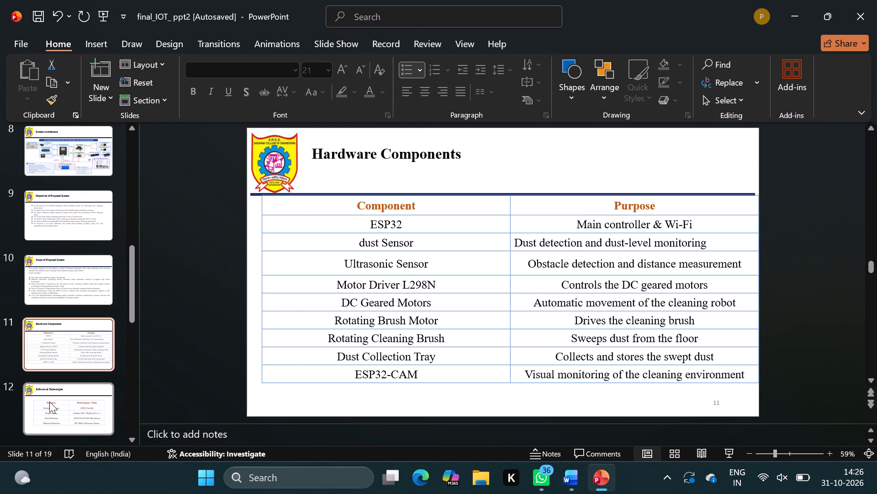
pyautogui.press('Down')
pyautogui.press('Down')
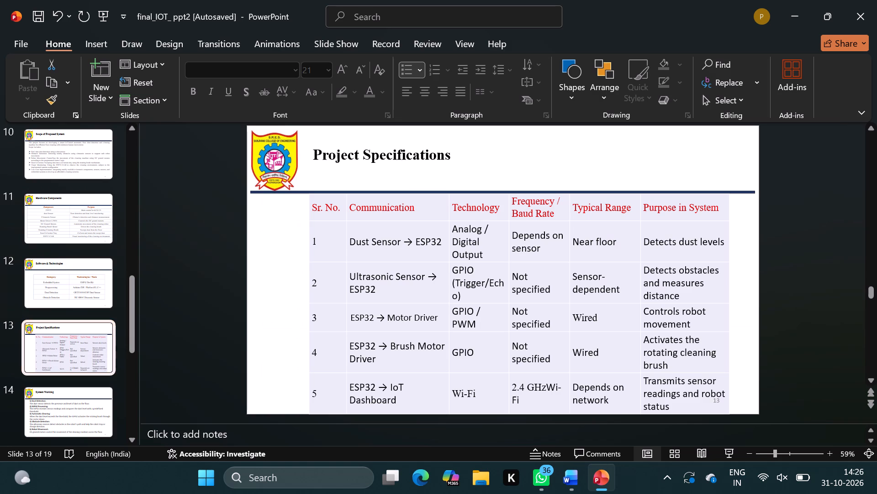
# Change the Ultrasonic Sensor row's Frequency / Baud Rate entry to "Not Applicable" in the Project Specifications table.
pyautogui.click(554, 287)
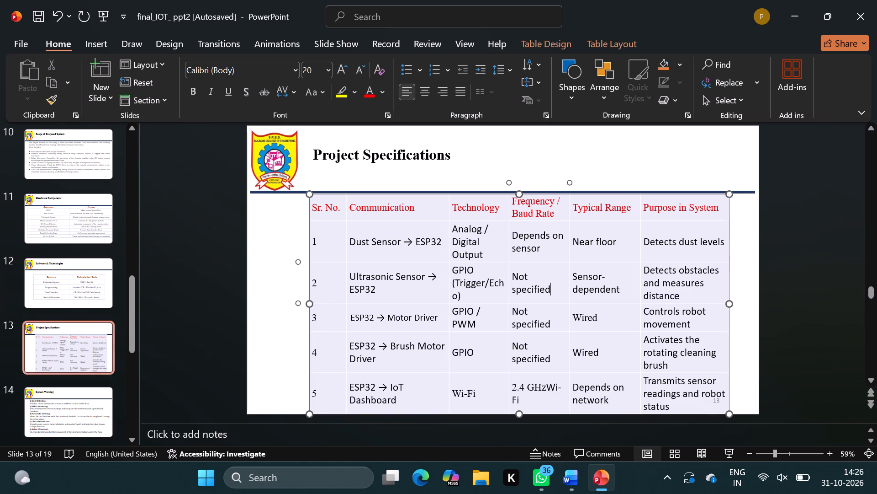
pyautogui.press('BackSpace')
pyautogui.press('BackSpace')
pyautogui.press('BackSpace')
pyautogui.press('BackSpace')
pyautogui.press('BackSpace')
pyautogui.press('BackSpace')
pyautogui.press('BackSpace')
pyautogui.press('BackSpace')
pyautogui.press('BackSpace')
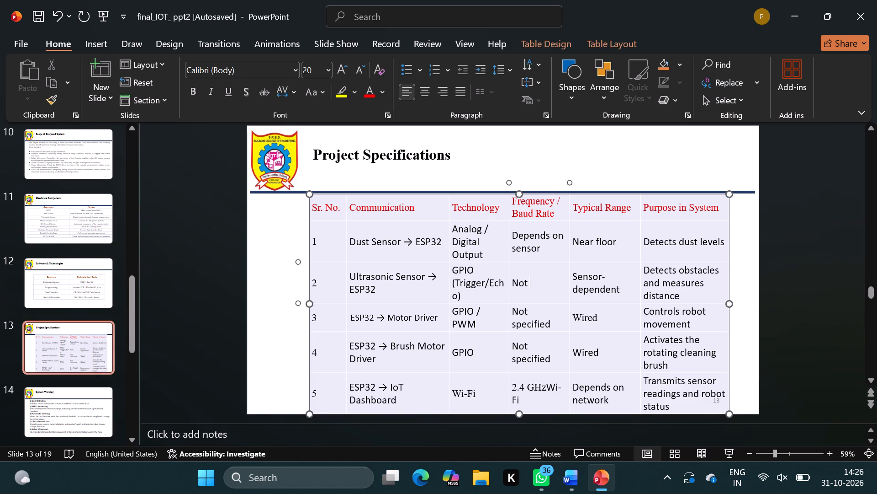
pyautogui.write('APPL')
pyautogui.press('BackSpace')
pyautogui.press('BackSpace')
pyautogui.press('BackSpace')
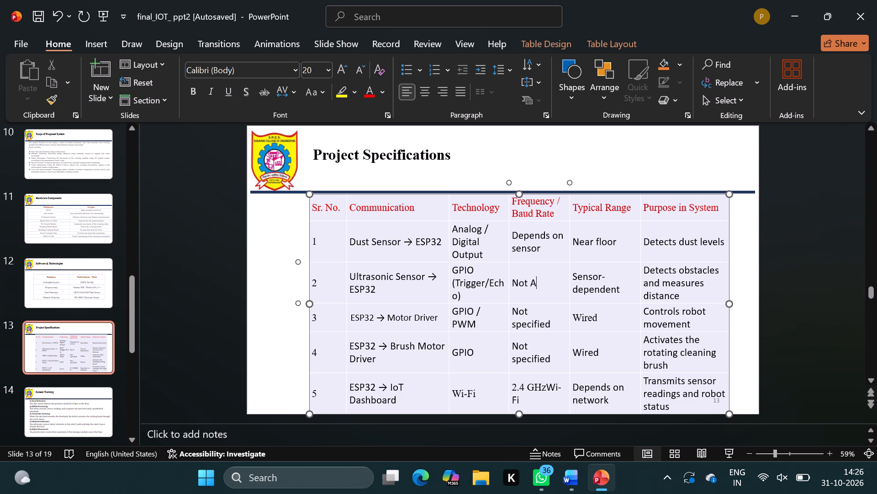
pyautogui.write('pplicable')
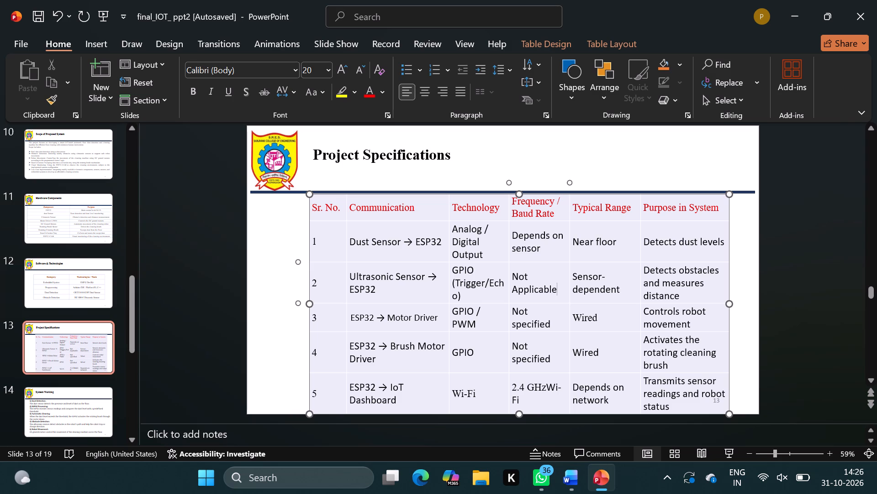
# Copy "Applicable" and use it to replace "specified" in the ESP32 → Motor Driver row's Frequency / Baud Rate cell.
pyautogui.moveTo(512, 286); pyautogui.dragTo(561, 288)
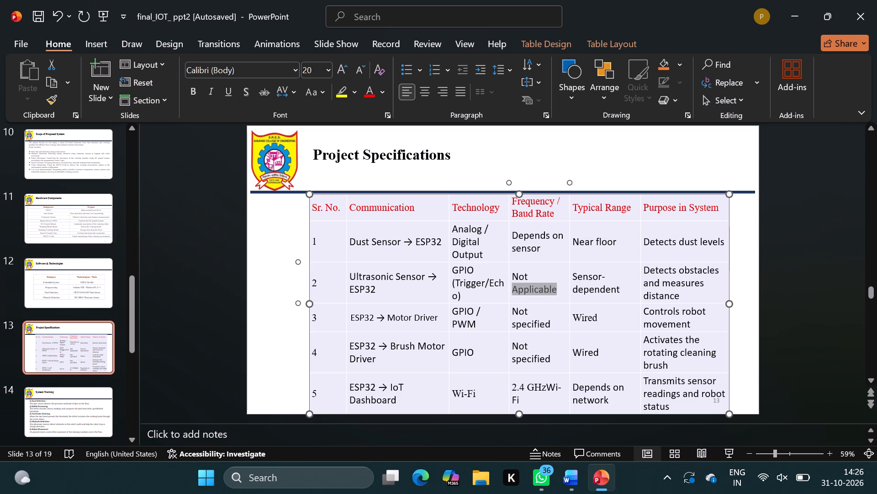
pyautogui.hotkey('ctrl', 'c')
pyautogui.click(549, 327)
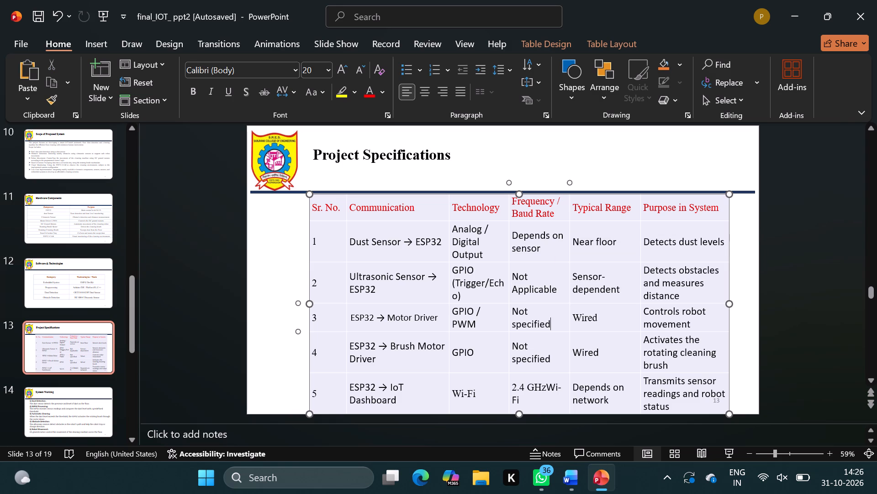
pyautogui.press('BackSpace')
pyautogui.press('BackSpace')
pyautogui.press('BackSpace')
pyautogui.press('BackSpace')
pyautogui.press('BackSpace')
pyautogui.press('BackSpace')
pyautogui.press('BackSpace')
pyautogui.press('BackSpace')
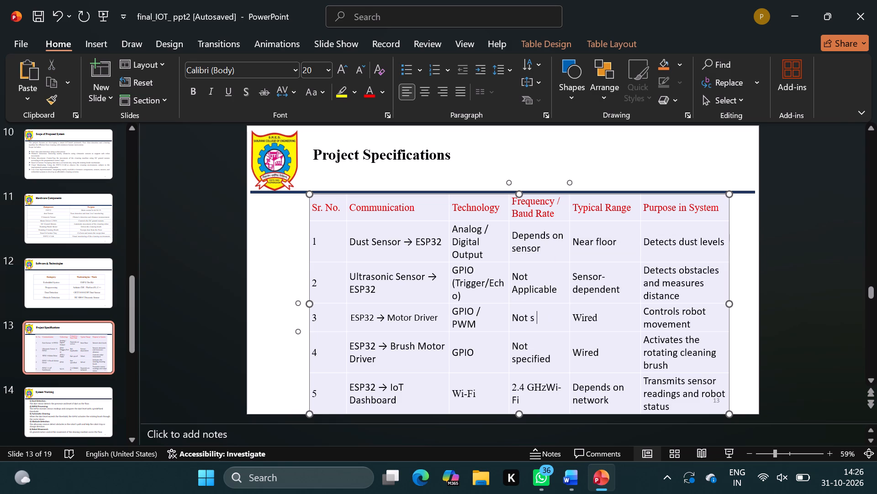
pyautogui.press('BackSpace')
pyautogui.hotkey('ctrl', 'v')
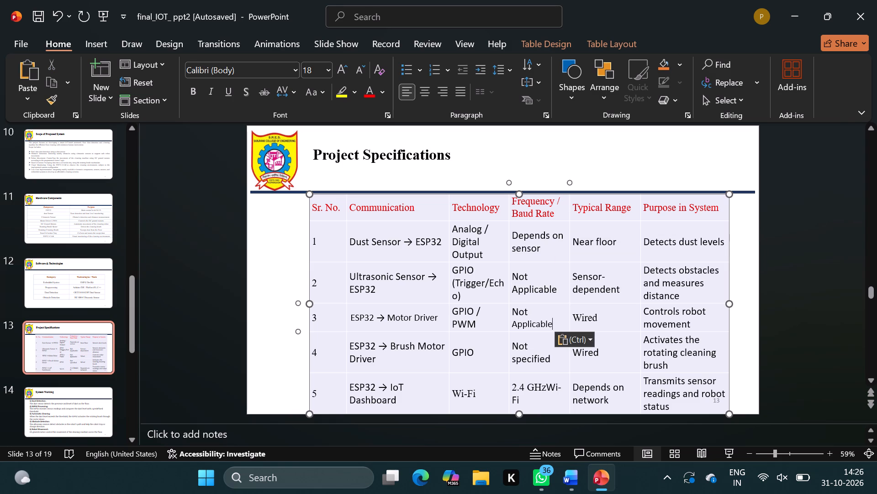
# Replace "specified" with the copied "Applicable" in the Brush Motor Driver row's Frequency / Baud Rate cell.
pyautogui.press('Down')
pyautogui.press('Right')
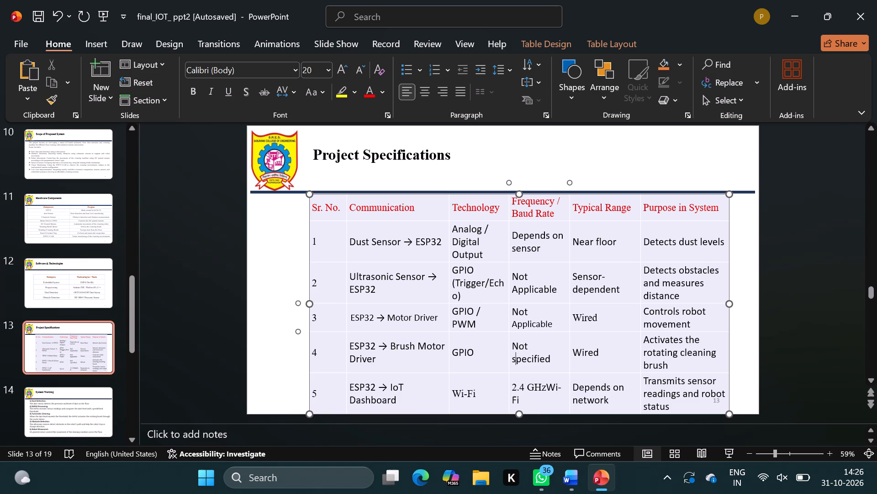
pyautogui.press('Right')
pyautogui.press('Right')
pyautogui.press('Right')
pyautogui.press('Right')
pyautogui.press('Right')
pyautogui.press('Right')
pyautogui.press('Right')
pyautogui.press('Right')
pyautogui.press('Right')
pyautogui.press('Left')
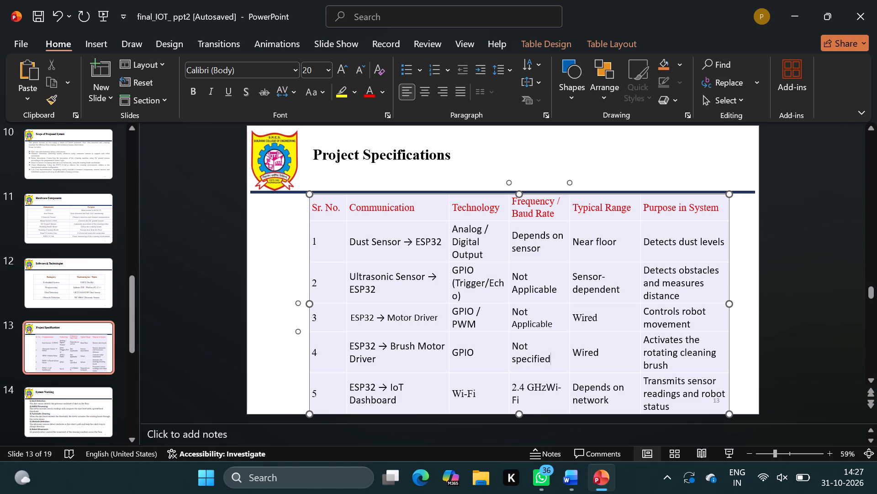
pyautogui.press('BackSpace')
pyautogui.press('BackSpace')
pyautogui.press('BackSpace')
pyautogui.press('BackSpace')
pyautogui.press('BackSpace')
pyautogui.press('BackSpace')
pyautogui.press('BackSpace')
pyautogui.press('BackSpace')
pyautogui.press('BackSpace')
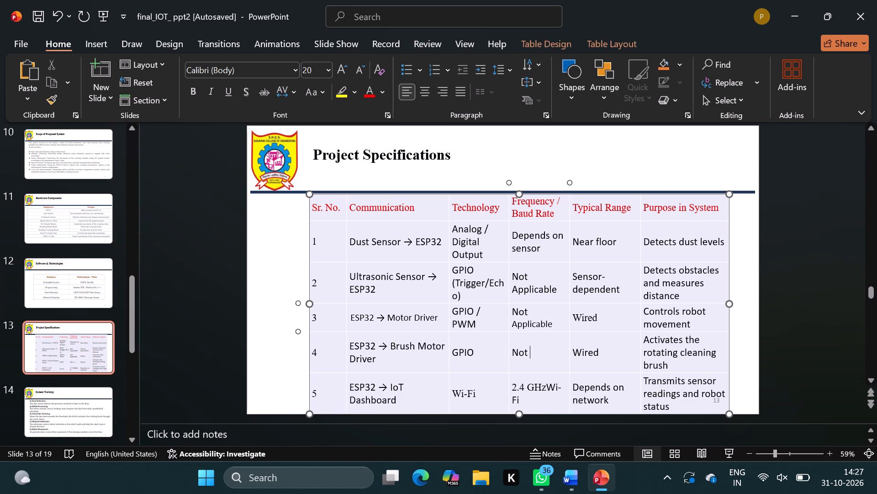
pyautogui.hotkey('ctrl', 'v')
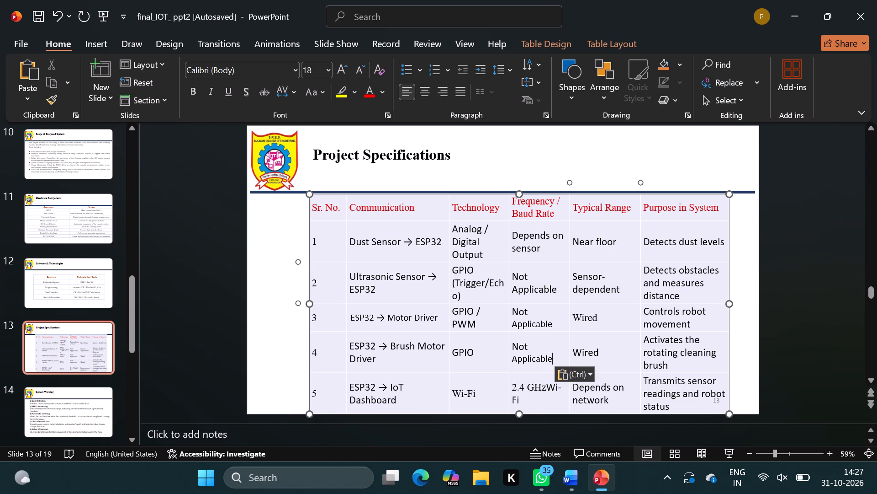
# Replace the Dust Sensor row's Frequency / Baud Rate entry with "10 ms".
pyautogui.click(545, 251)
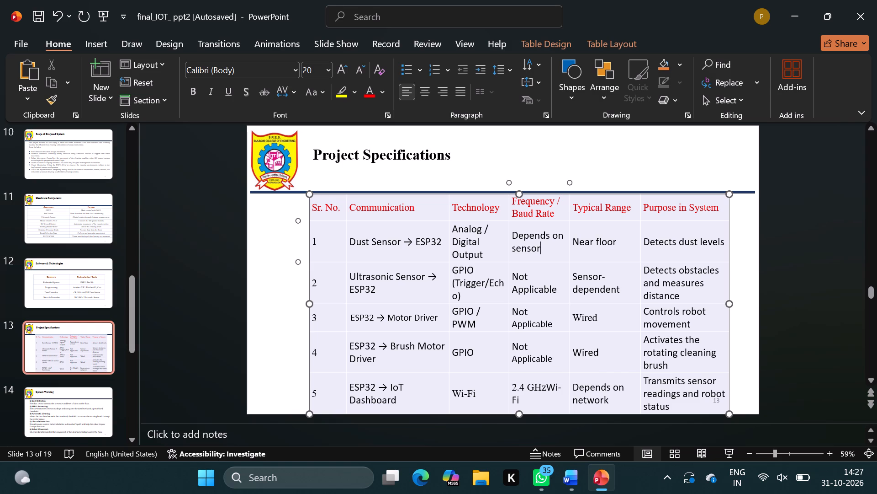
pyautogui.press('BackSpace')
pyautogui.press('BackSpace')
pyautogui.press('BackSpace')
pyautogui.press('BackSpace')
pyautogui.press('BackSpace')
pyautogui.press('BackSpace')
pyautogui.press('BackSpace')
pyautogui.press('BackSpace')
pyautogui.press('BackSpace')
pyautogui.press('BackSpace')
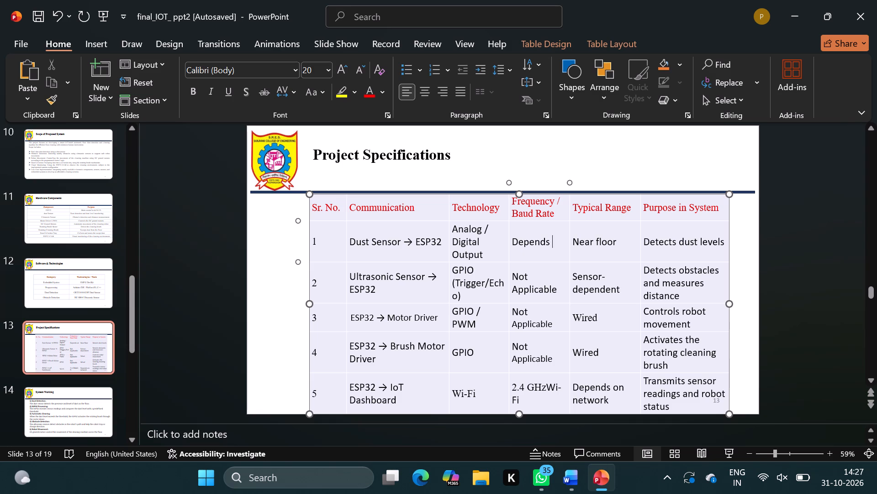
pyautogui.press('BackSpace')
pyautogui.press('BackSpace')
pyautogui.press('BackSpace')
pyautogui.press('BackSpace')
pyautogui.press('BackSpace')
pyautogui.press('BackSpace')
pyautogui.press('BackSpace')
pyautogui.write('10')
pyautogui.write('ms')
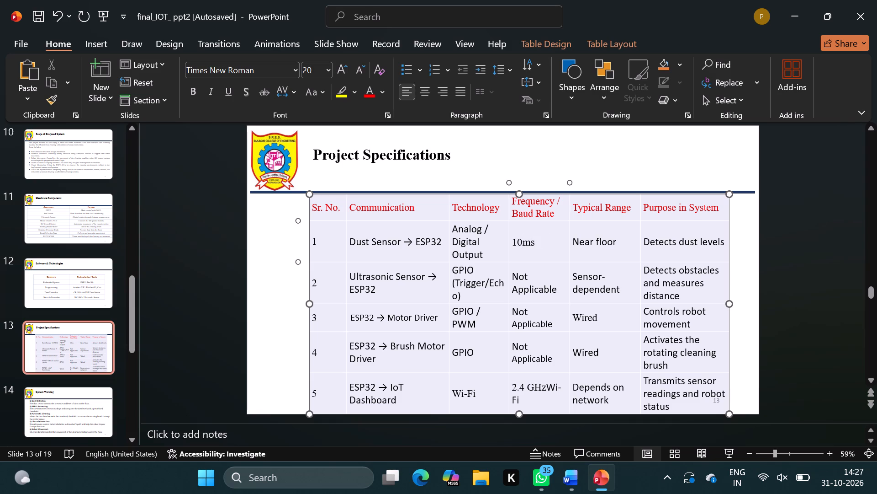
pyautogui.press('Left')
pyautogui.press('Left')
pyautogui.press('space')
# Move the text cursor toward the end of "Near floor" in the Dust Sensor row's Typical Range cell.
pyautogui.press('Right')
pyautogui.press('Right')
pyautogui.press('Right')
pyautogui.press('Right')
pyautogui.press('Right')
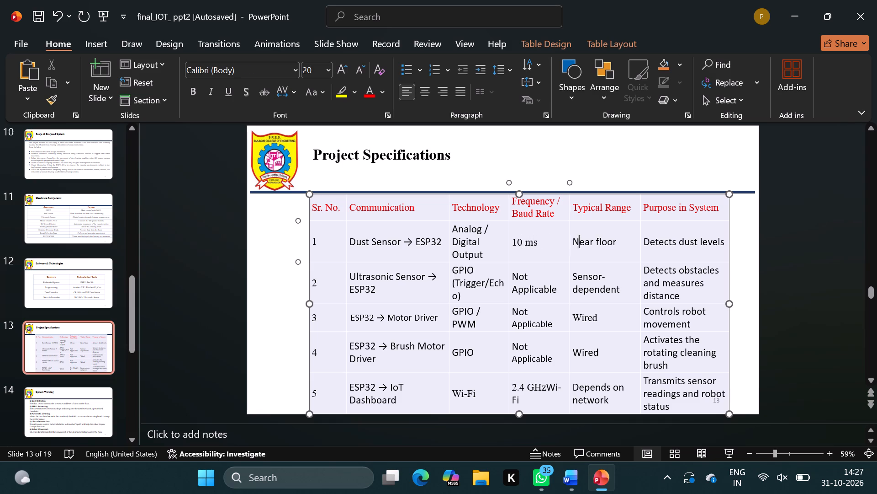
pyautogui.press('Right')
pyautogui.press('Right')
pyautogui.press('Right')
pyautogui.press('Right')
pyautogui.press('Right')
pyautogui.press('Right')
pyautogui.press('Right')
pyautogui.press('Right')
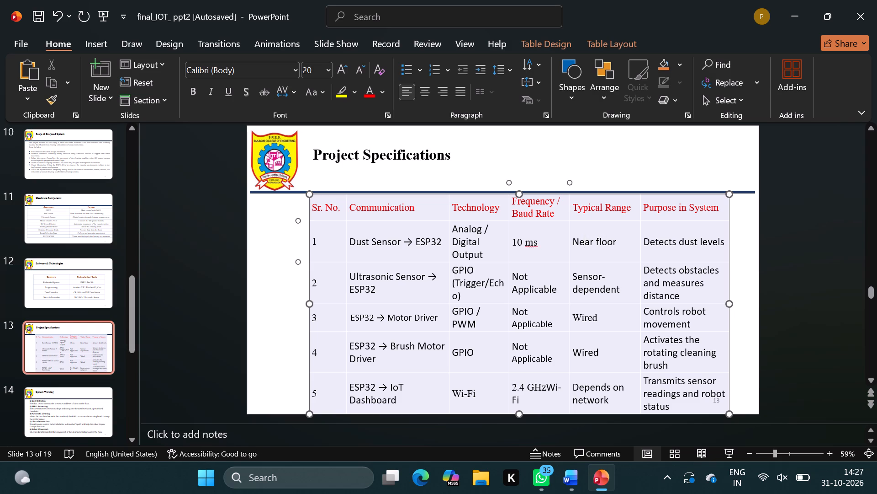
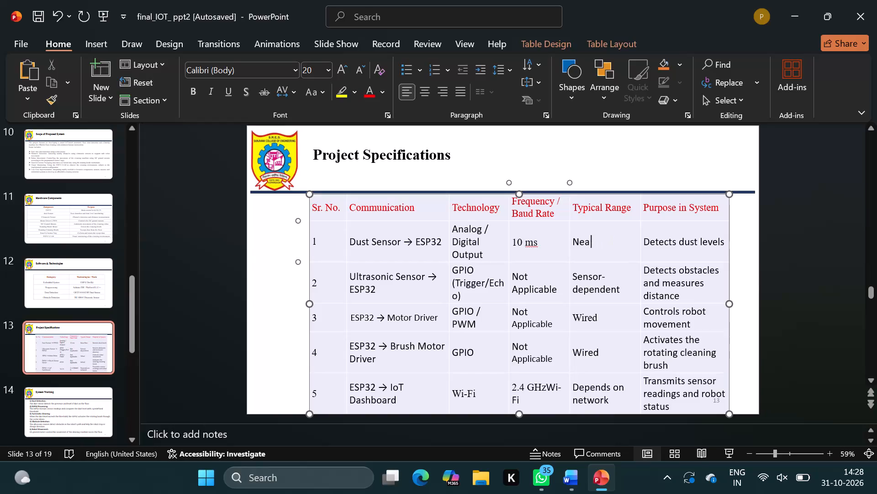
# Replace the Dust Sensor row's Typical Range entry with "1-2meter".
pyautogui.press('BackSpace')
pyautogui.press('BackSpace')
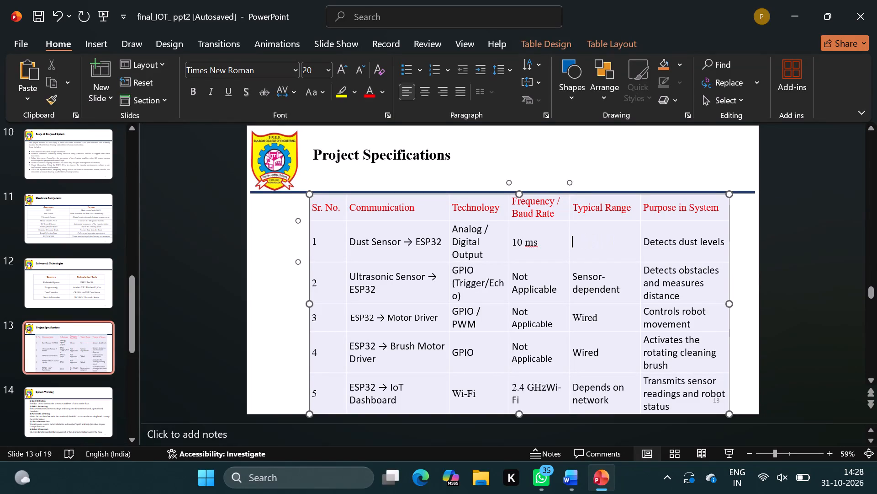
pyautogui.press('1')
pyautogui.write('-2')
pyautogui.write('meter')
# Replace "Sensor-dependent" in the Ultrasonic Sensor row's Typical Range cell with "2cm-400cm".
pyautogui.press('Down')
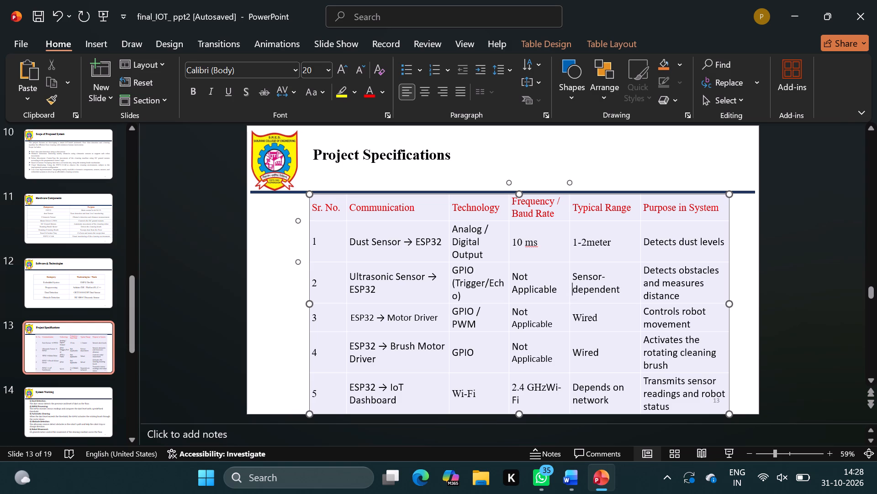
pyautogui.press('Right')
pyautogui.press('Right')
pyautogui.press('Right')
pyautogui.press('Right')
pyautogui.press('Right')
pyautogui.press('Right')
pyautogui.press('Right')
pyautogui.press('Right')
pyautogui.press('Right')
pyautogui.press('Right')
pyautogui.press('Right')
pyautogui.press('Right')
pyautogui.moveTo(576, 274); pyautogui.dragTo(610, 278)
pyautogui.moveTo(610, 278); pyautogui.dragTo(625, 290)
pyautogui.press('BackSpace')
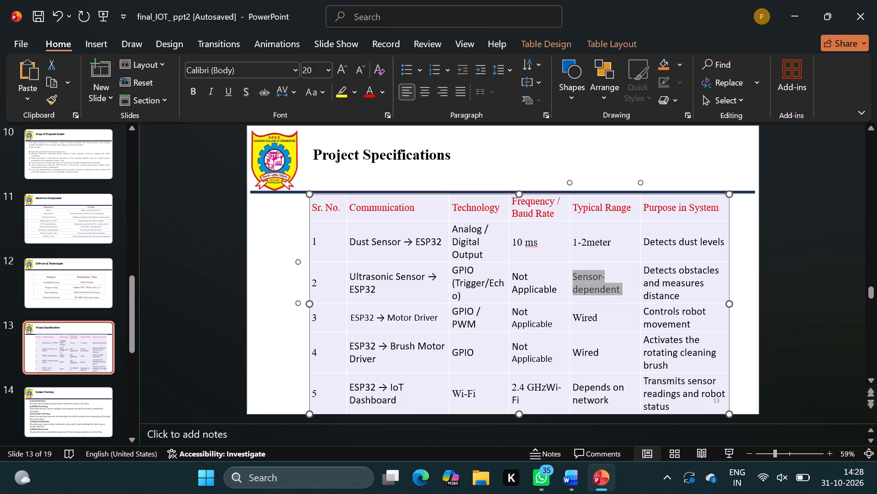
pyautogui.press('2')
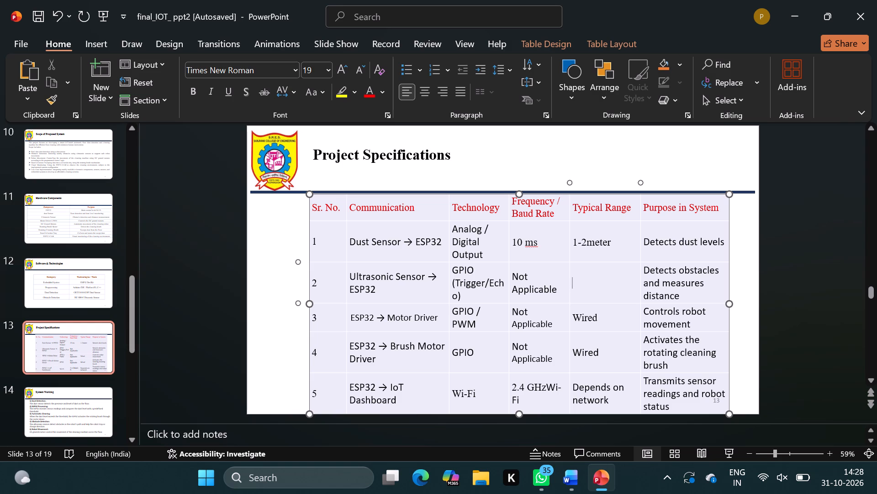
pyautogui.write('cm')
pyautogui.press('-')
pyautogui.write('400')
pyautogui.write('cm')
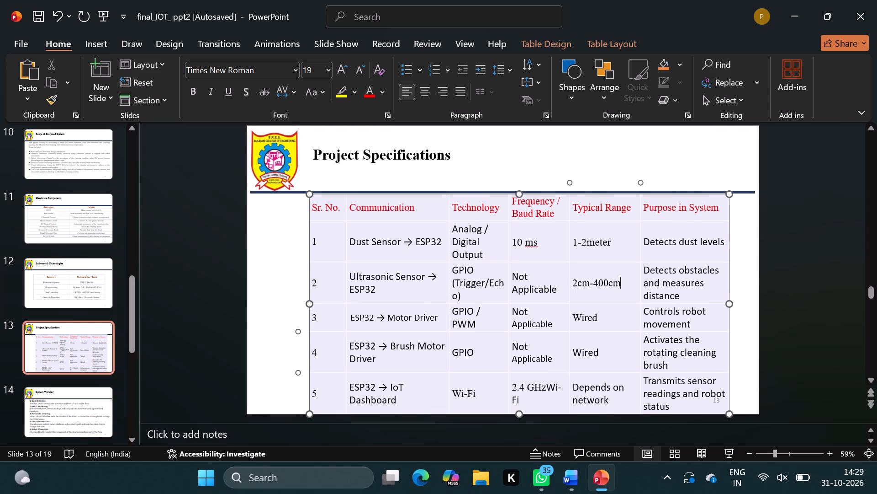
# Replace the ESP32 → Motor Driver row's Frequency / Baud Rate entry with "2.4GHZ".
pyautogui.click(560, 316)
pyautogui.click(560, 322)
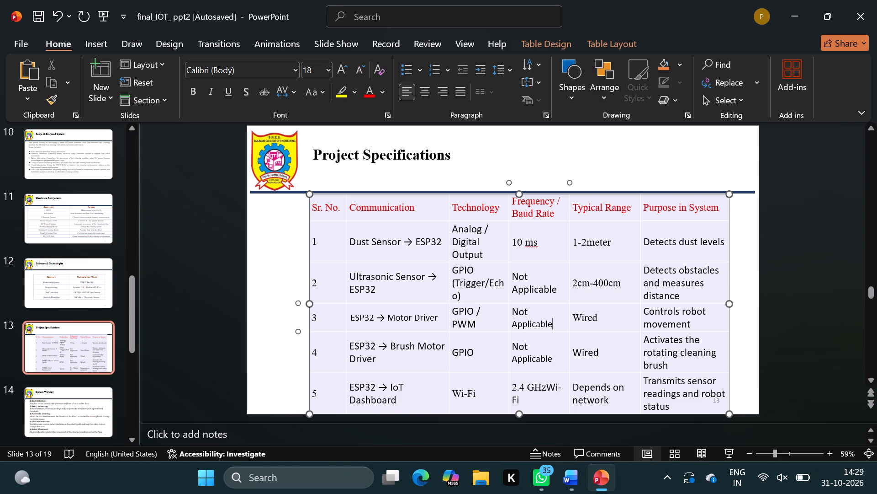
pyautogui.press('BackSpace')
pyautogui.press('BackSpace')
pyautogui.press('BackSpace')
pyautogui.press('BackSpace')
pyautogui.press('BackSpace')
pyautogui.press('BackSpace')
pyautogui.press('BackSpace')
pyautogui.press('BackSpace')
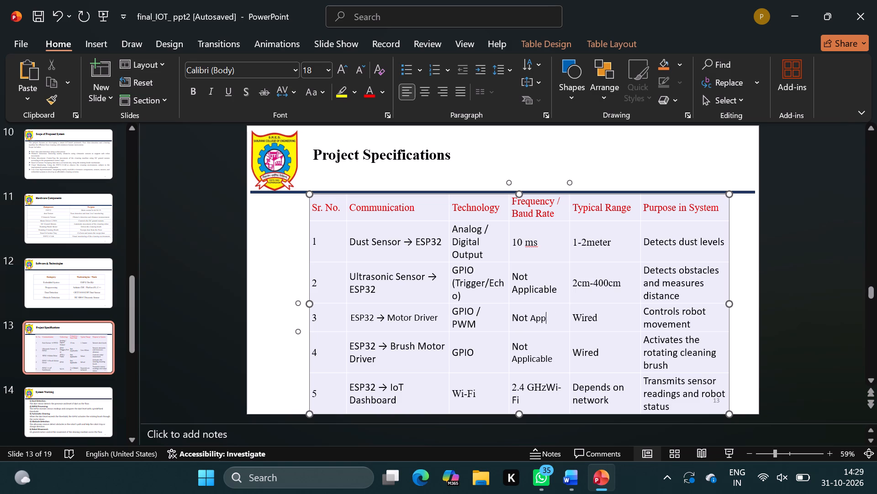
pyautogui.press('BackSpace')
pyautogui.press('BackSpace')
pyautogui.press('BackSpace')
pyautogui.press('BackSpace')
pyautogui.press('BackSpace')
pyautogui.press('BackSpace')
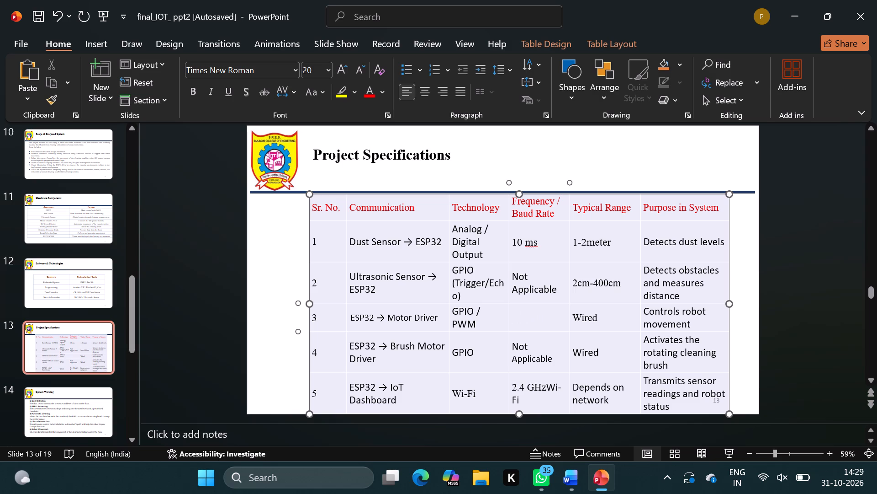
pyautogui.write('2.')
pyautogui.press('4')
pyautogui.write('GHZ')
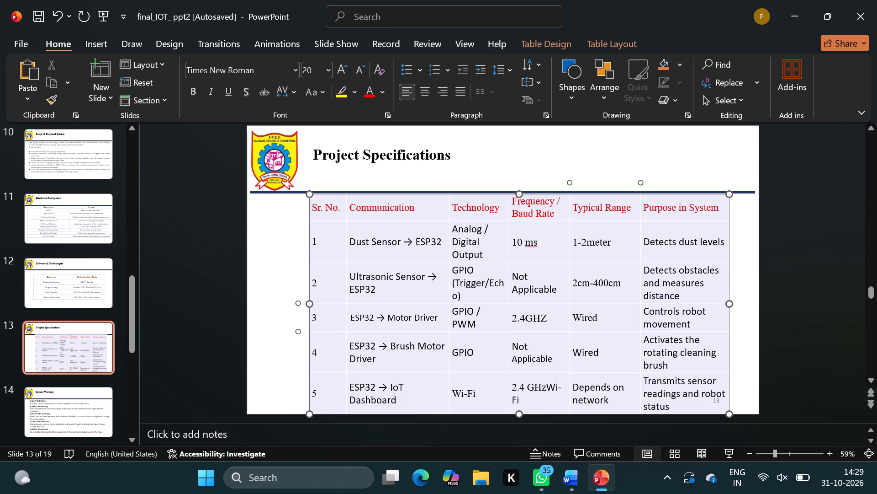
# Replace "Wired" in the ESP32 → Motor Driver row's Typical Range cell with "30-100meter".
pyautogui.click(602, 321)
pyautogui.press('BackSpace')
pyautogui.press('BackSpace')
pyautogui.press('BackSpace')
pyautogui.press('BackSpace')
pyautogui.press('BackSpace')
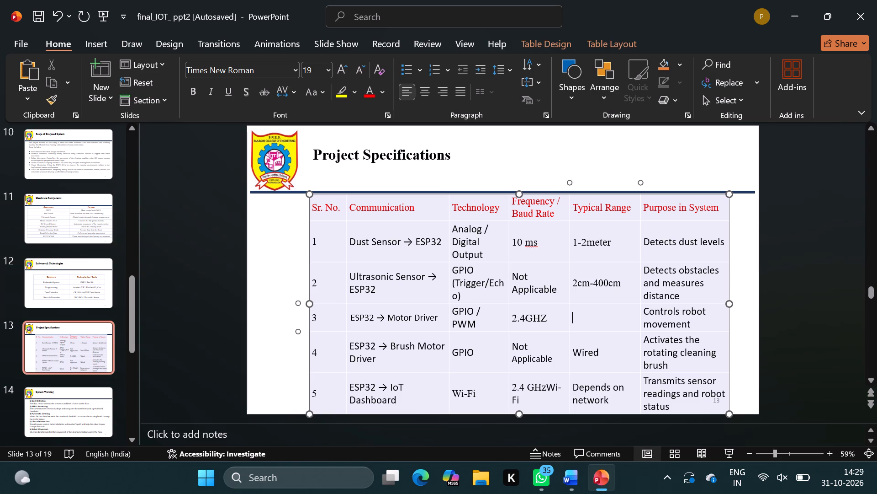
pyautogui.write('30')
pyautogui.write('-100')
pyautogui.write('cm')
pyautogui.press('BackSpace')
pyautogui.press('BackSpace')
pyautogui.write('meter')
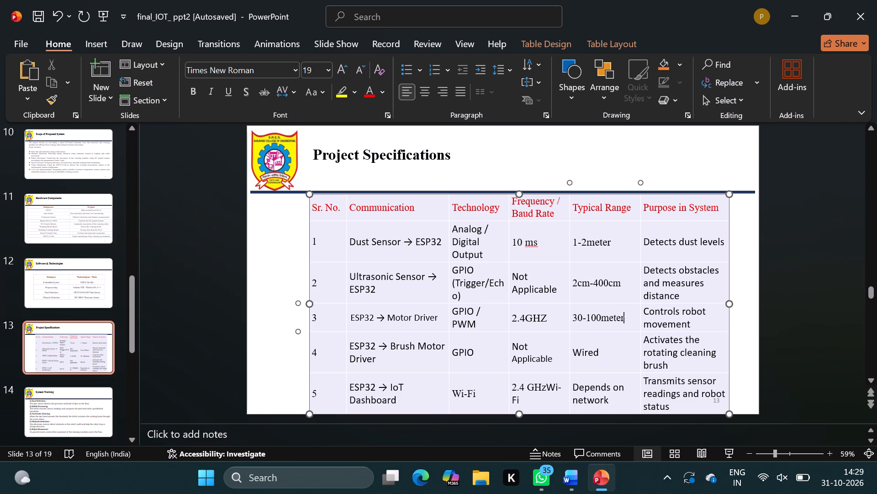
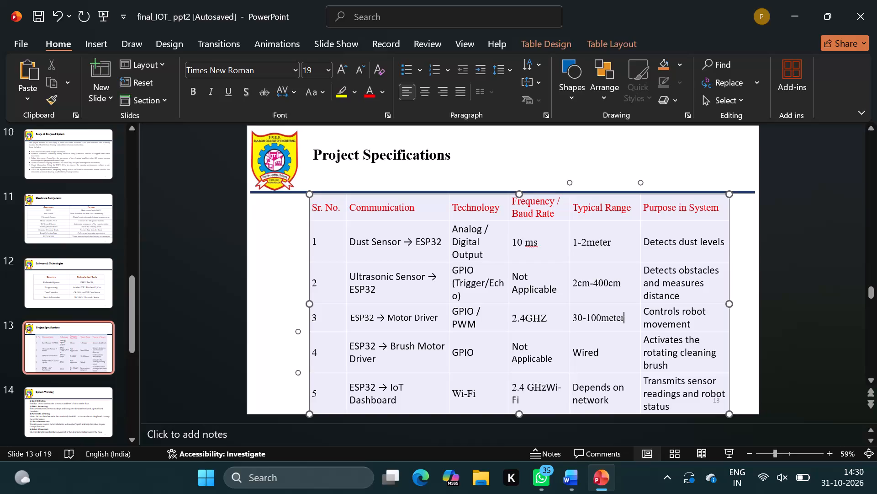
# Replace "Wired" in the ESP32 → Brush Motor Driver row's Typical Range cell with "Up to 1 meter".
pyautogui.click(608, 357)
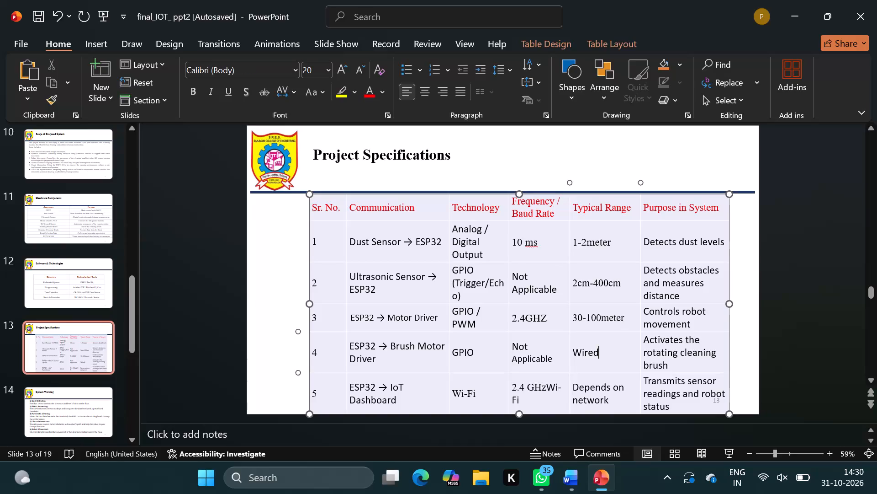
pyautogui.press('BackSpace')
pyautogui.press('BackSpace')
pyautogui.press('BackSpace')
pyautogui.press('BackSpace')
pyautogui.press('BackSpace')
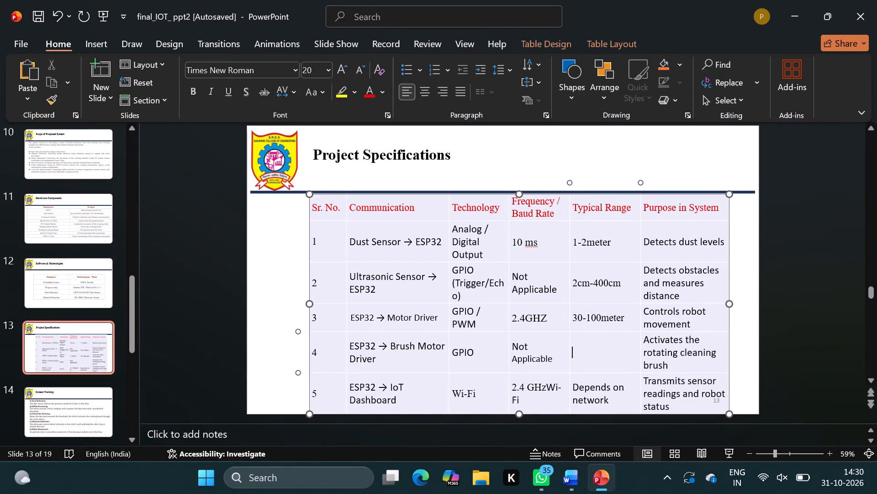
pyautogui.write('up to')
pyautogui.press('space')
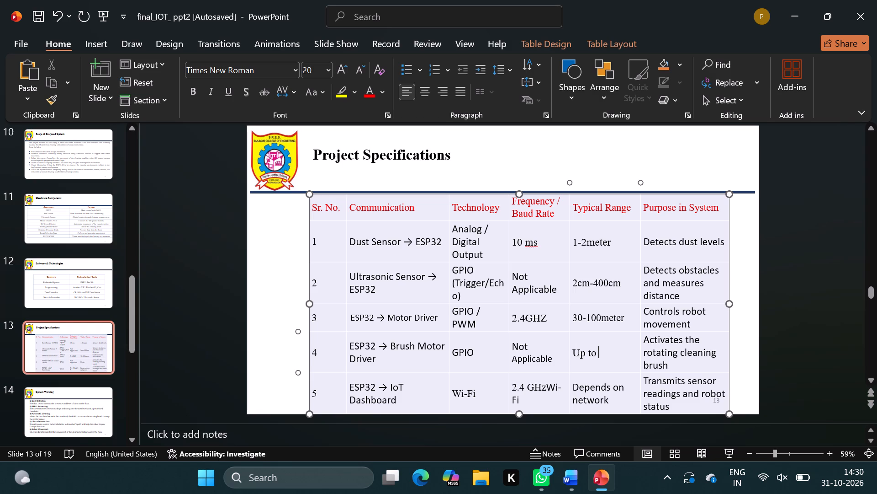
pyautogui.write('1 meter')
# Replace the ESP32 → Motor Driver row's Frequency / Baud Rate entry with "Not applicable".
pyautogui.click(551, 320)
pyautogui.press('BackSpace')
pyautogui.press('BackSpace')
pyautogui.press('BackSpace')
pyautogui.press('BackSpace')
pyautogui.press('BackSpace')
pyautogui.press('BackSpace')
pyautogui.press('BackSpace')
pyautogui.press('BackSpace')
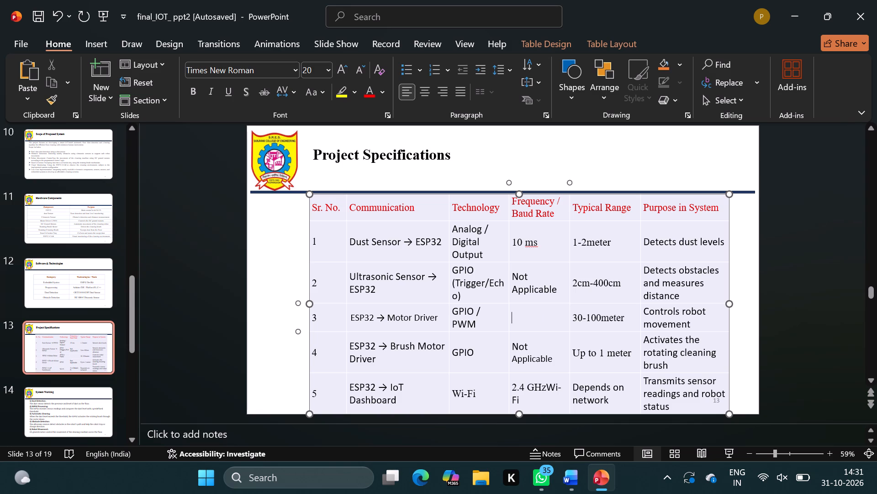
pyautogui.write('NOT')
pyautogui.press('BackSpace')
pyautogui.press('BackSpace')
pyautogui.write('ot')
pyautogui.press('space')
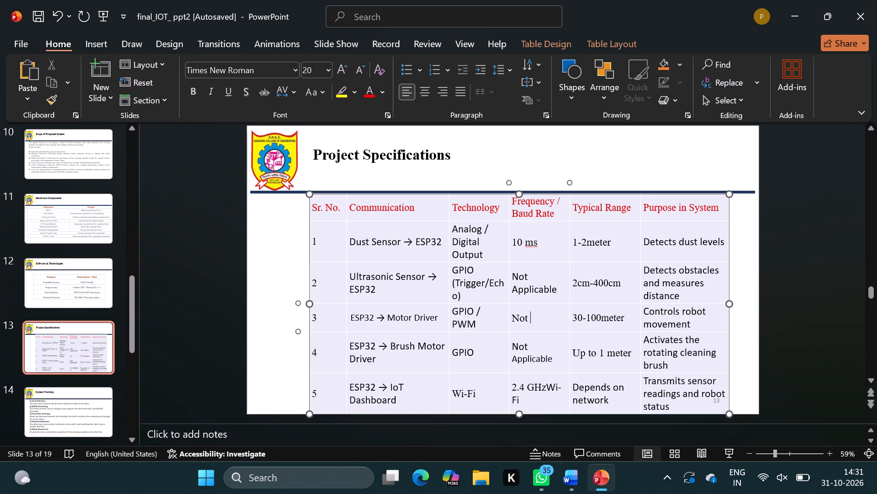
pyautogui.write('appliv')
pyautogui.press('BackSpace')
pyautogui.write('cation')
pyautogui.write('\\\\\\')
pyautogui.press('BackSpace')
pyautogui.press('BackSpace')
pyautogui.press('BackSpace')
pyautogui.press('BackSpace')
pyautogui.press('BackSpace')
pyautogui.press('BackSpace')
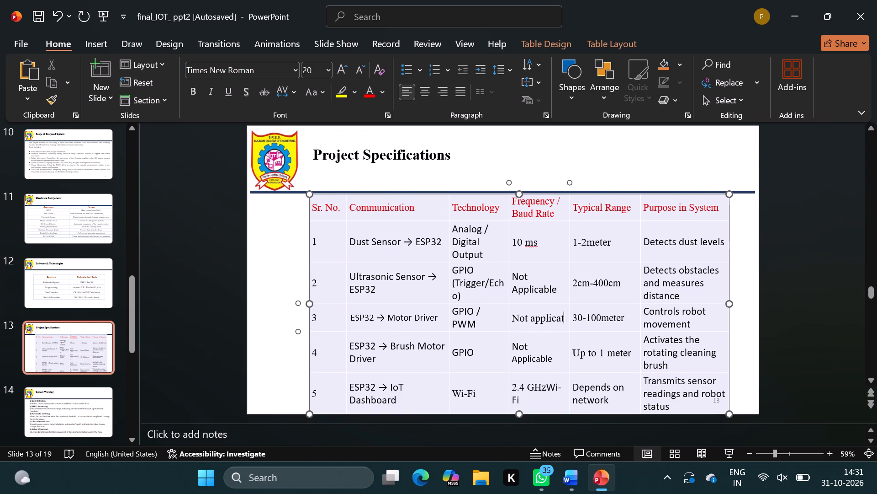
pyautogui.press('BackSpace')
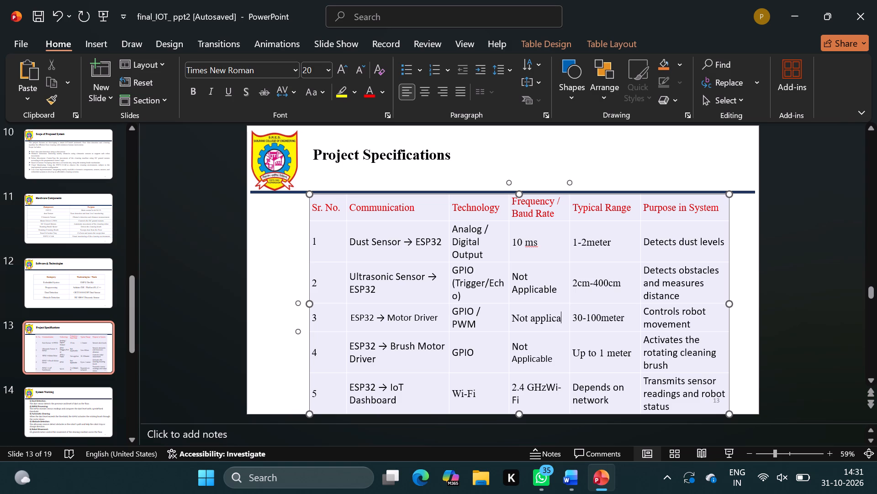
pyautogui.write('ble')
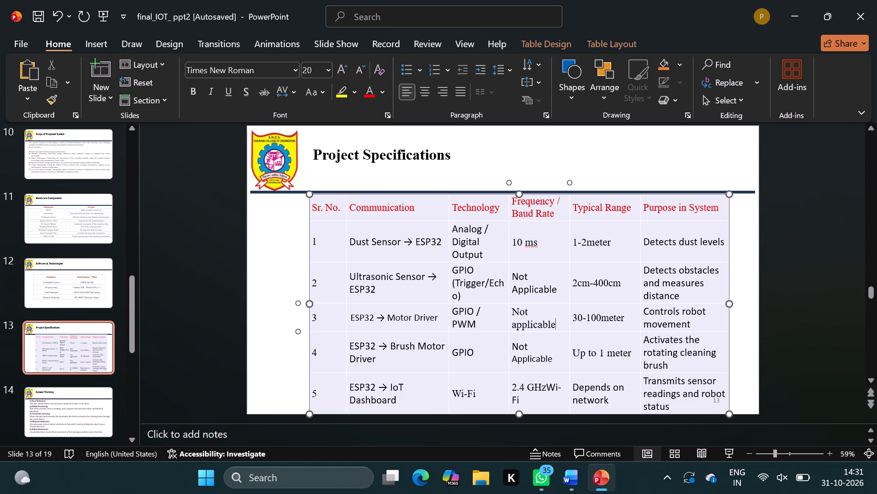
# Capitalise the second word of the ESP32 → Motor Driver row's Frequency / Baud Rate entry as "Applicable".
pyautogui.press('Left')
pyautogui.press('Left')
pyautogui.press('Left')
pyautogui.press('Left')
pyautogui.press('Left')
pyautogui.press('Left')
pyautogui.press('Left')
pyautogui.press('Left')
pyautogui.press('Left')
pyautogui.press('BackSpace')
pyautogui.hotkey('shift', 'a')
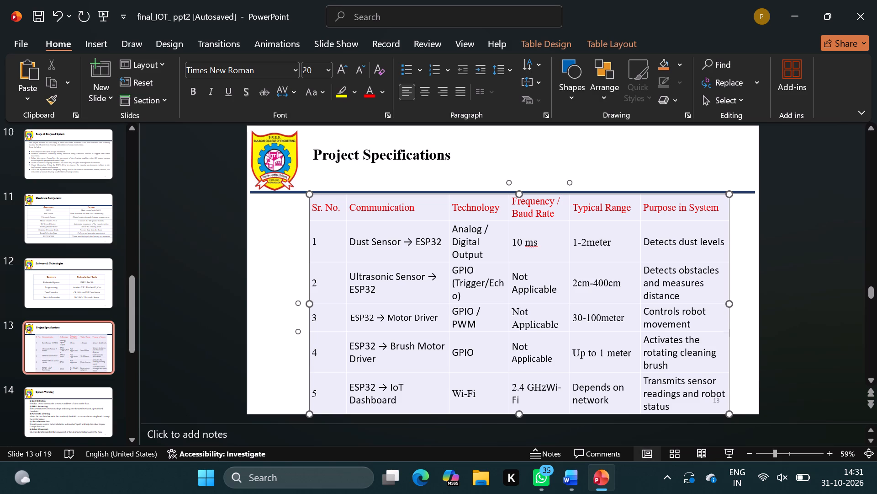
# Save the presentation.
pyautogui.hotkey('ctrl', 's')
pyautogui.hotkey('ctrl', 's')
pyautogui.hotkey('ctrl', 's')
# Review the slides after Project Specifications, from System Working through Applications and Advantages and Observation to References.
pyautogui.press('Down')
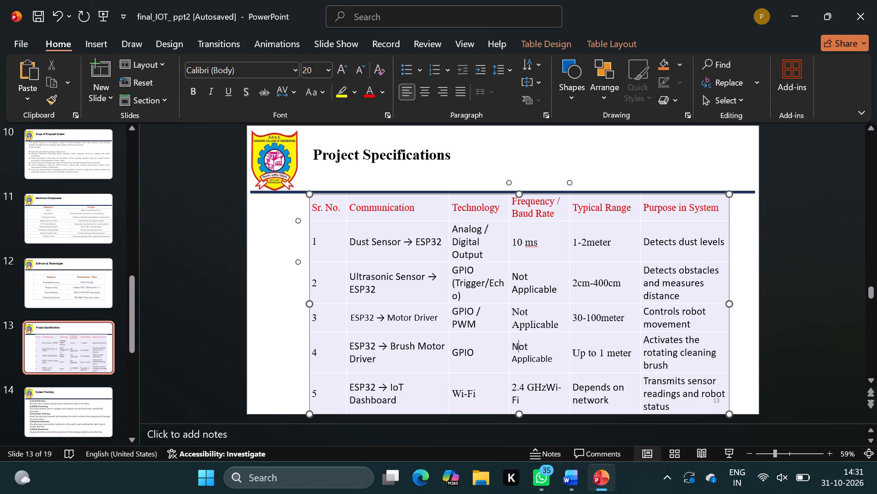
pyautogui.scroll(-1, 30, 288)
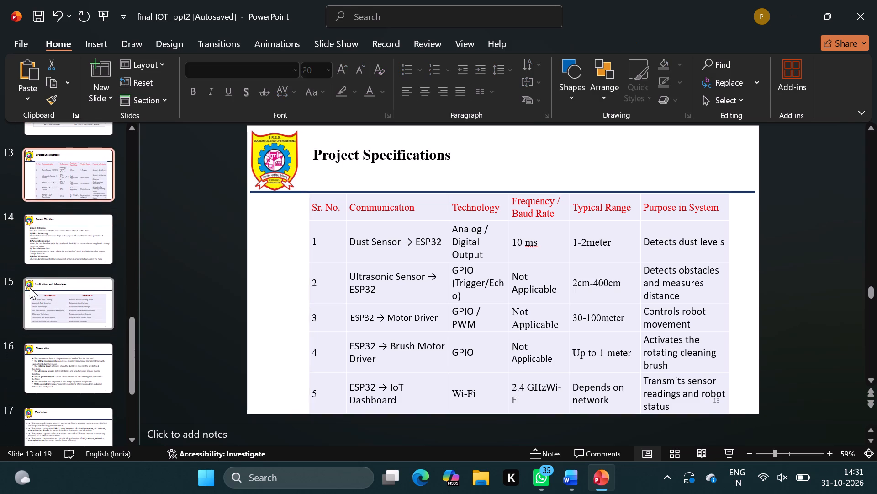
pyautogui.click(67, 247)
pyautogui.click(65, 279)
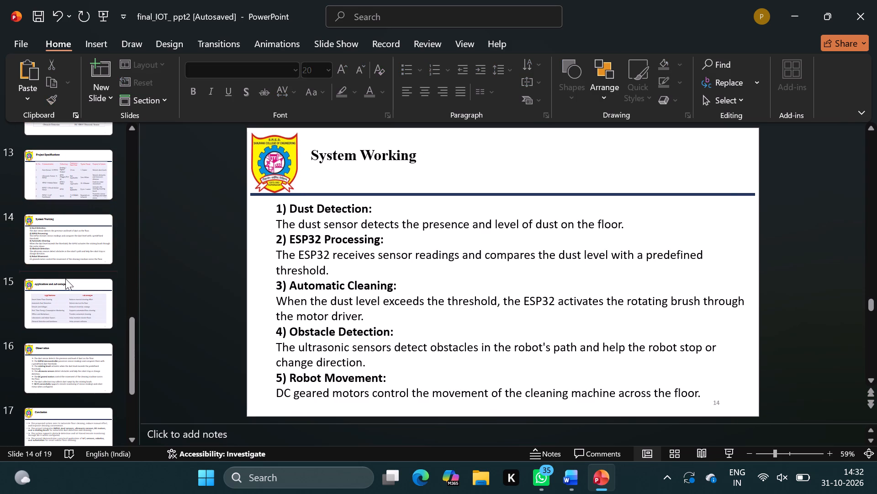
pyautogui.click(65, 298)
pyautogui.scroll(-1, 65, 298)
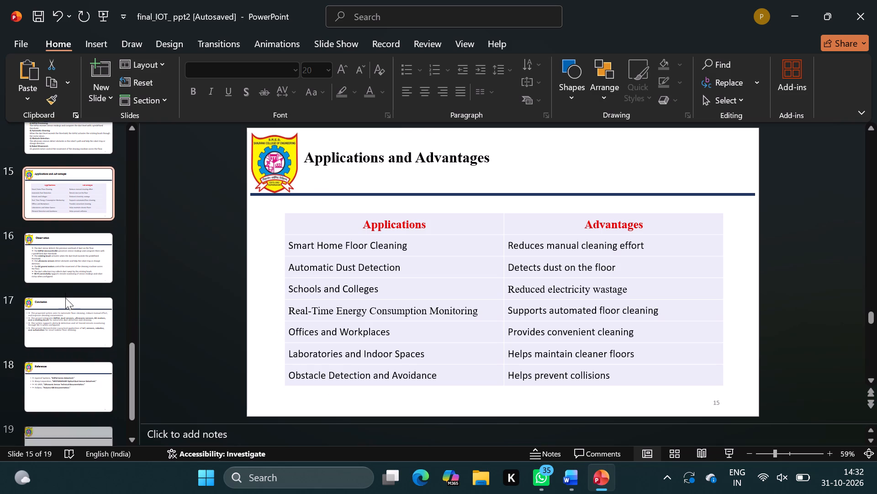
pyautogui.scroll(-1, 65, 298)
pyautogui.click(70, 268)
pyautogui.click(65, 296)
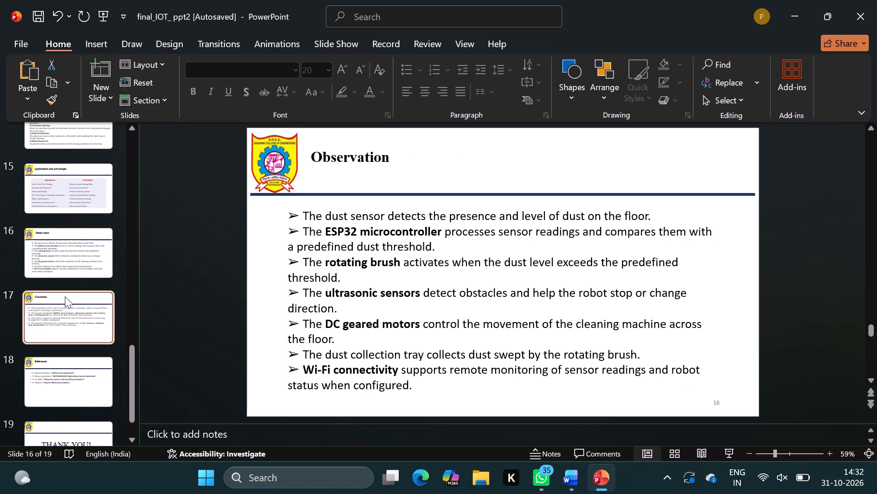
pyautogui.scroll(-1, 65, 296)
pyautogui.click(65, 323)
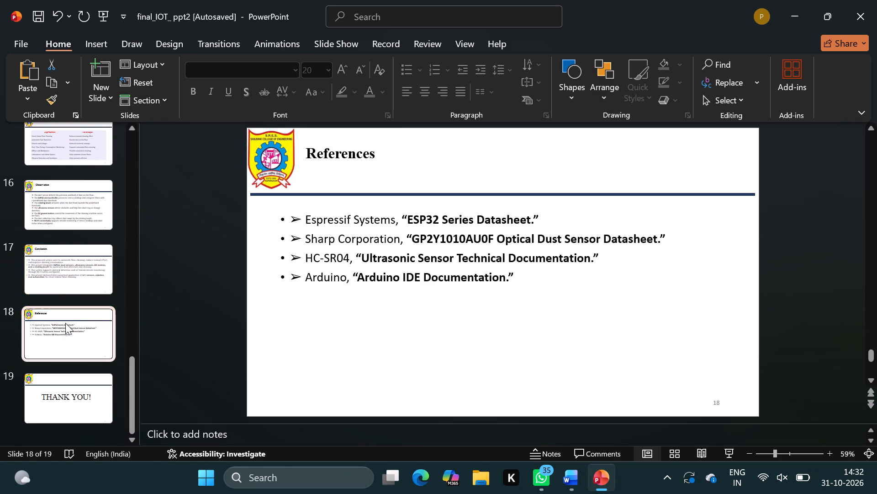
# Look back through the slides from System Working to Objectives, Hardware Components and Scope of Proposed System.
pyautogui.scroll(1, 65, 323)
pyautogui.click(58, 230)
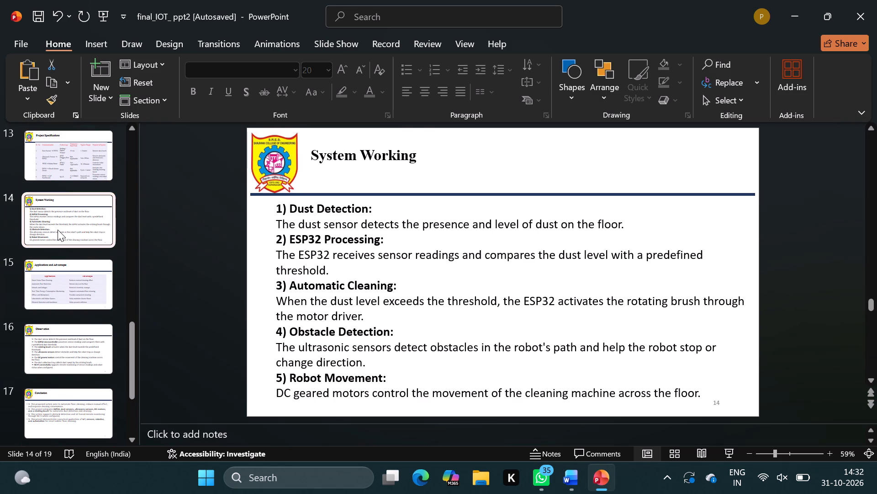
pyautogui.press('Up')
pyautogui.press('Up')
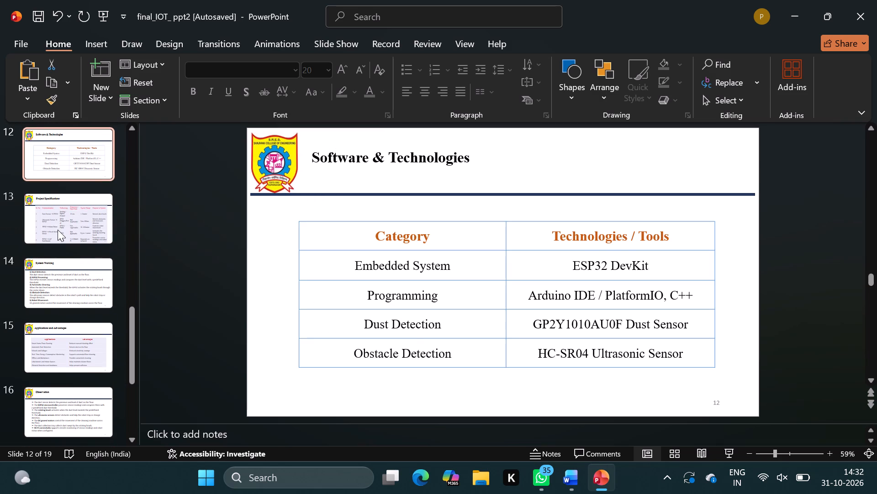
pyautogui.press('Up')
pyautogui.press('Up')
pyautogui.press('Up')
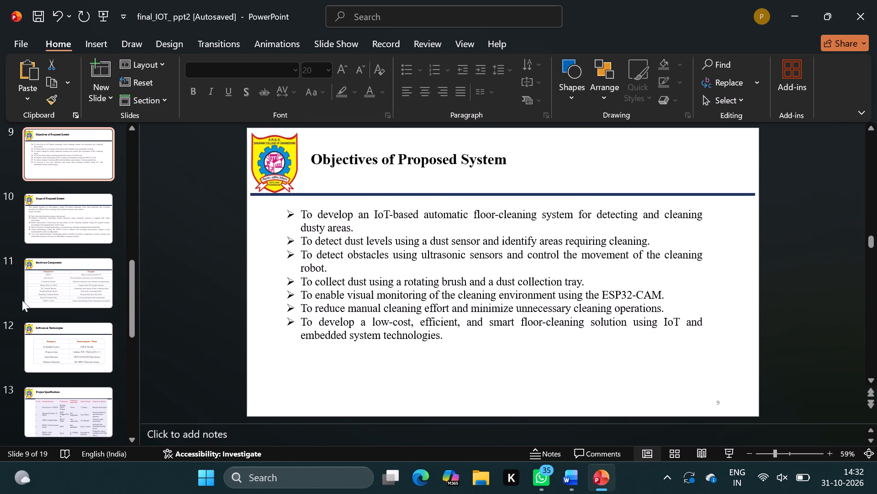
pyautogui.click(45, 300)
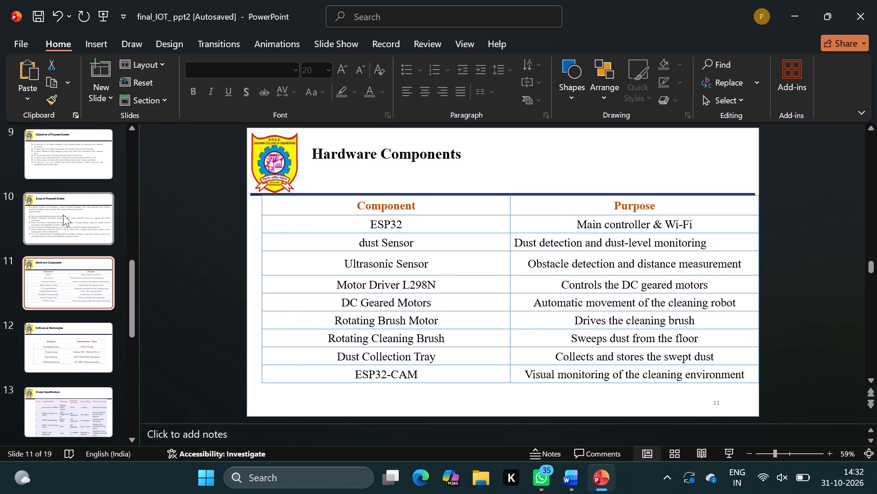
pyautogui.click(63, 215)
pyautogui.click(63, 215)
pyautogui.moveTo(63, 215); pyautogui.dragTo(72, 185)
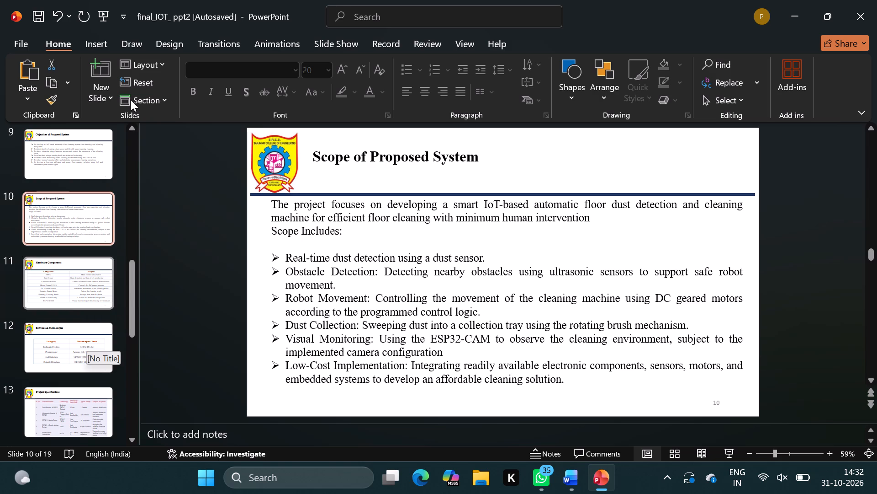
# Recheck the title slide and the slides from System Architecture through Hardware Components, ending on Scope of Proposed System.
pyautogui.scroll(1, 131, 100)
pyautogui.scroll(9, 96, 196)
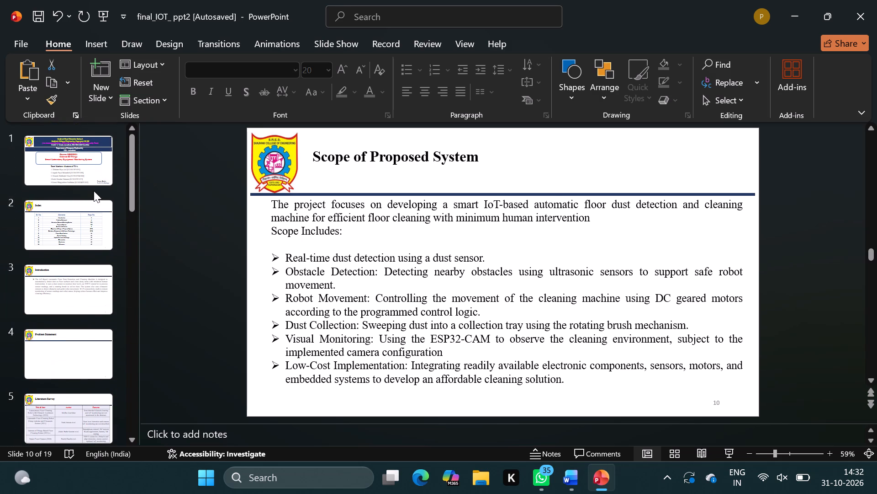
pyautogui.click(94, 191)
pyautogui.click(90, 183)
pyautogui.scroll(-1, 90, 183)
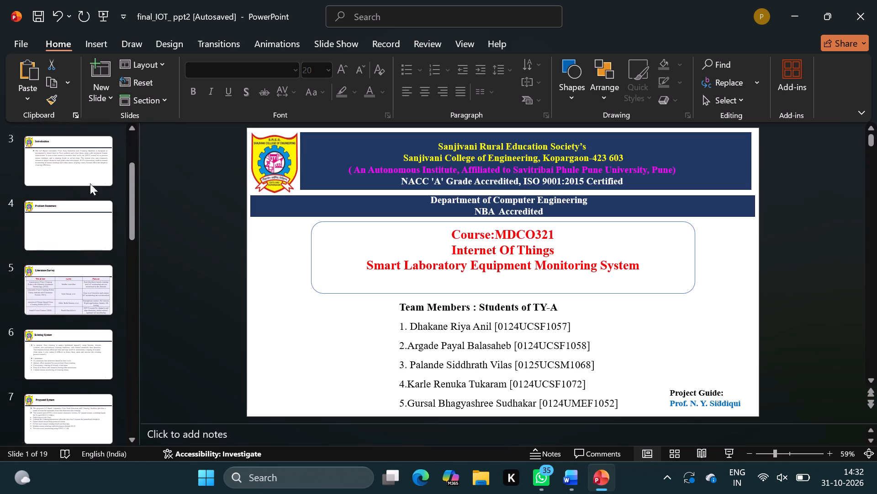
pyautogui.scroll(-2, 90, 183)
pyautogui.click(71, 238)
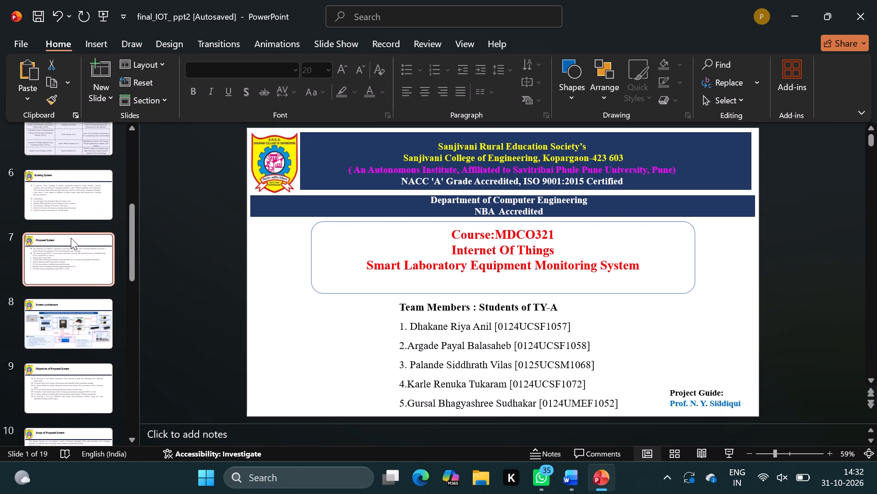
pyautogui.click(61, 320)
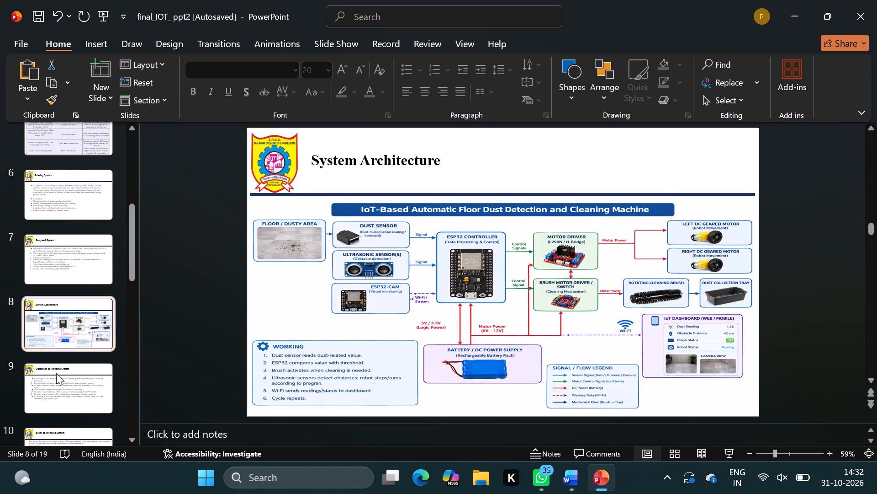
pyautogui.click(58, 381)
pyautogui.scroll(-2, 58, 381)
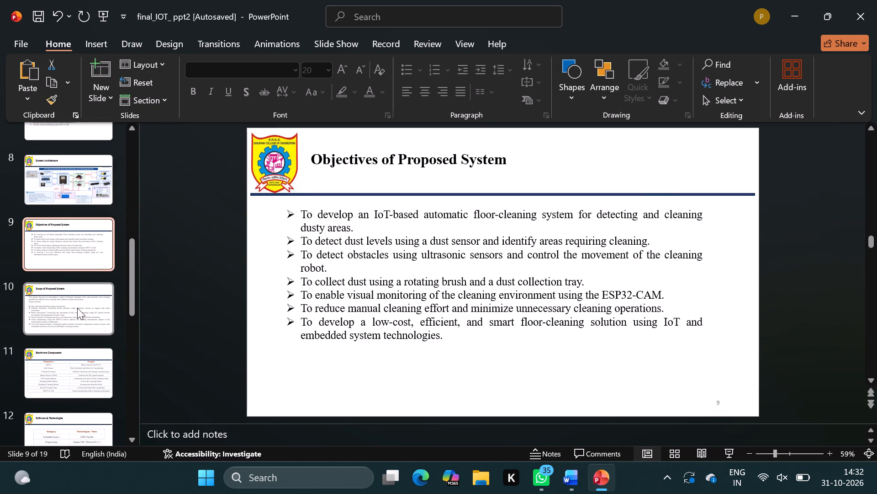
pyautogui.click(77, 308)
pyautogui.scroll(-1, 77, 308)
pyautogui.click(83, 236)
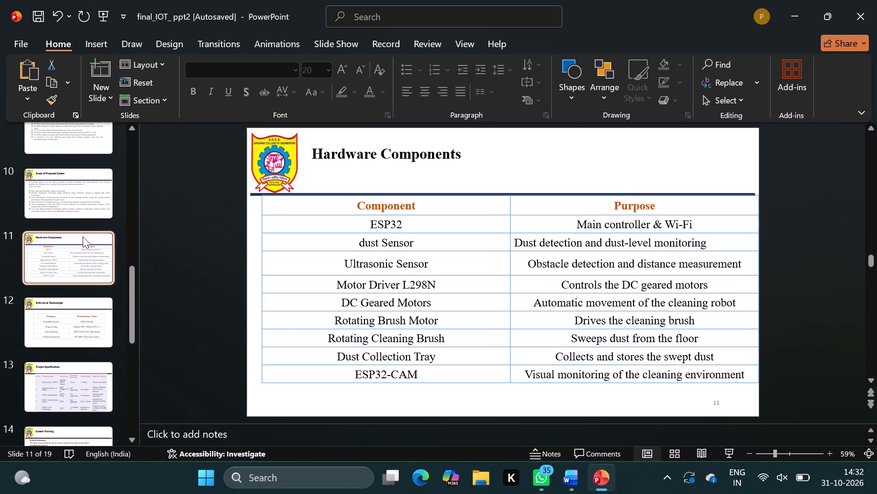
pyautogui.click(74, 196)
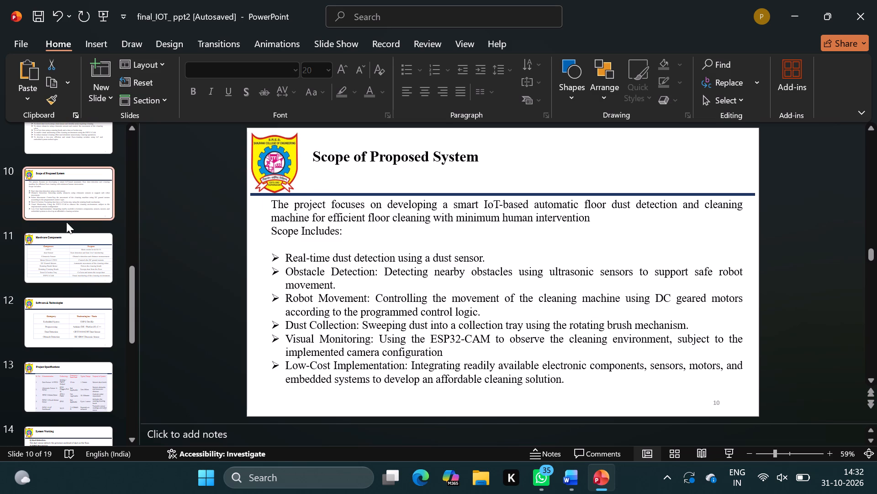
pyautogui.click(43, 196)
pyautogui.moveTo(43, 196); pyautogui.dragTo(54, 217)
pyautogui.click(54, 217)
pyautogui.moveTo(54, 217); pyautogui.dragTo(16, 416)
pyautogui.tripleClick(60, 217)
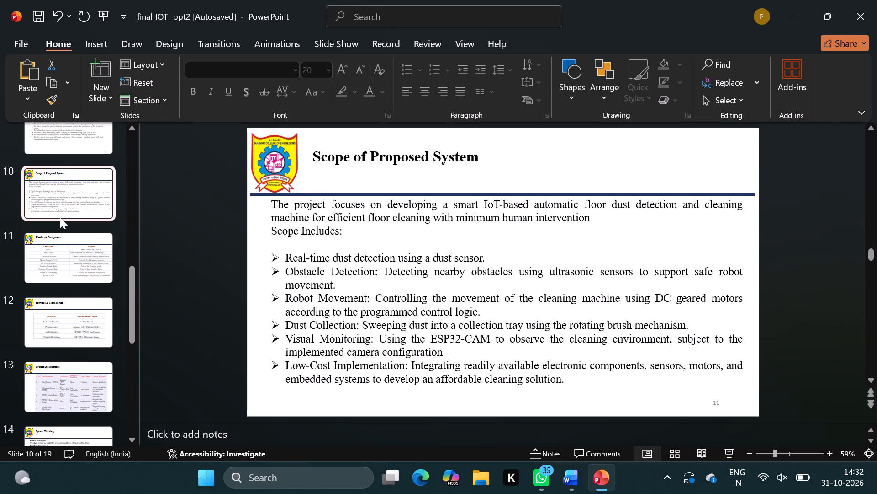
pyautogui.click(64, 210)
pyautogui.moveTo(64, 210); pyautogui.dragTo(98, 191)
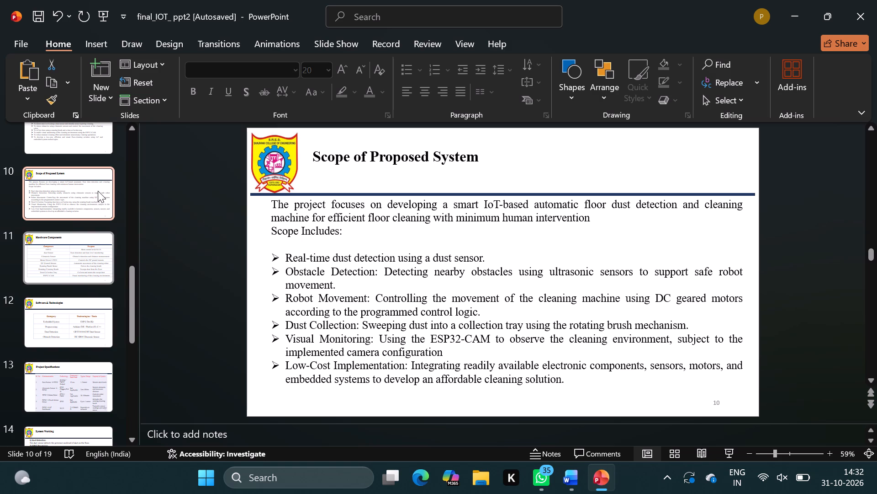
# Return to the title slide and save the presentation.
pyautogui.scroll(8, 98, 191)
pyautogui.click(93, 136)
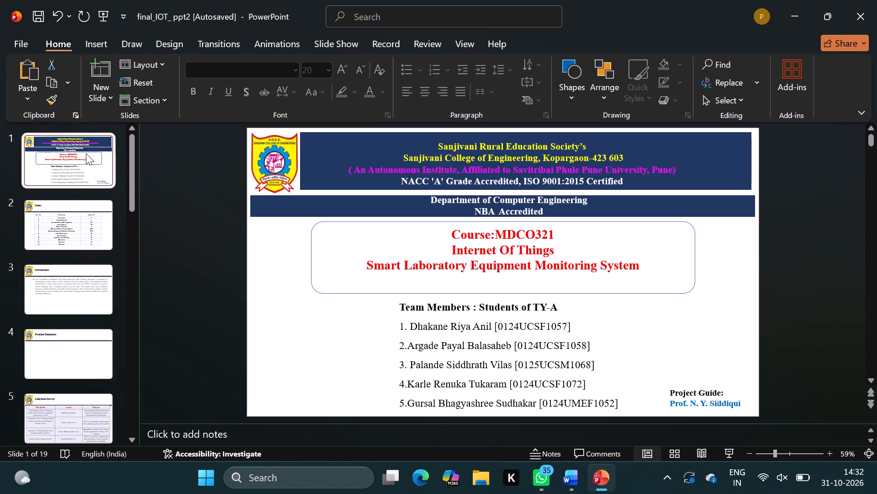
pyautogui.click(86, 153)
pyautogui.hotkey('ctrl', 's')
# Go to the Index slide to examine its contents and page numbers.
pyautogui.press('Down')
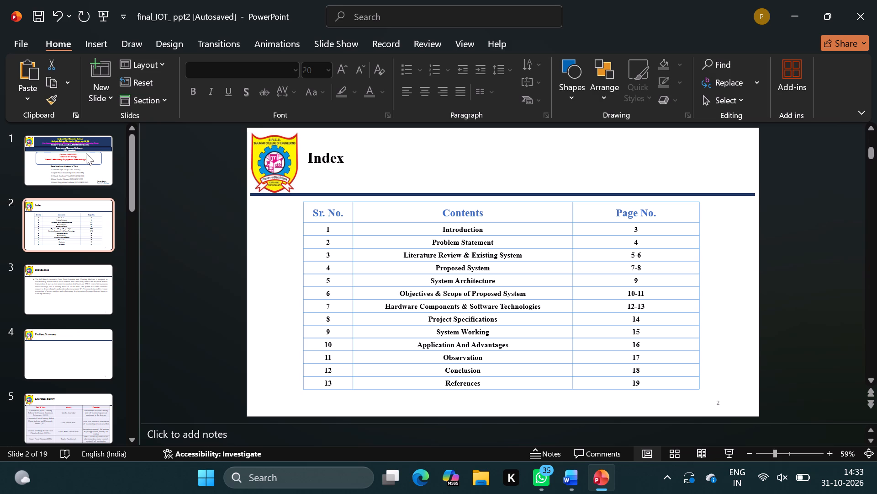
# Go through the Introduction slide to the Problem Statement slide to examine their contents.
pyautogui.press('Down')
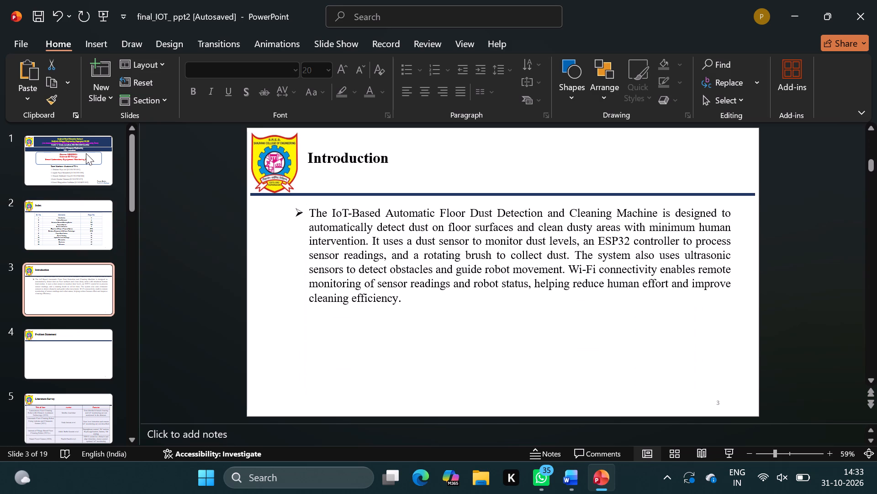
pyautogui.press('Down')
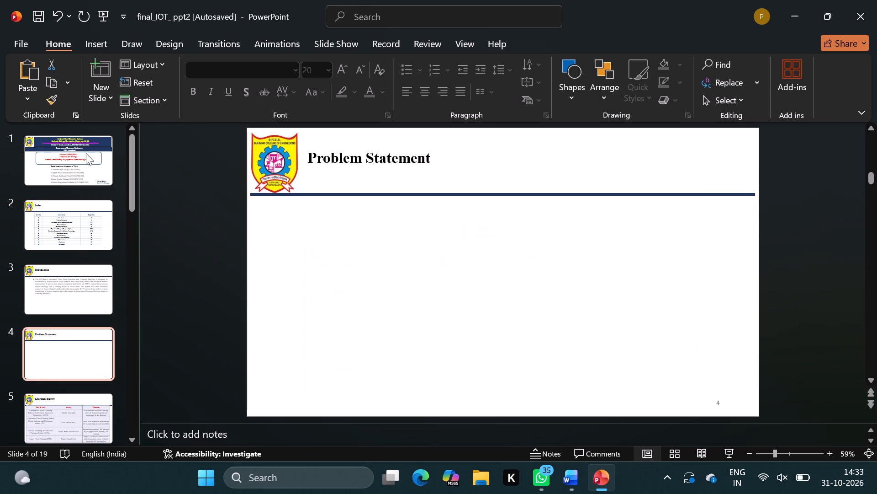
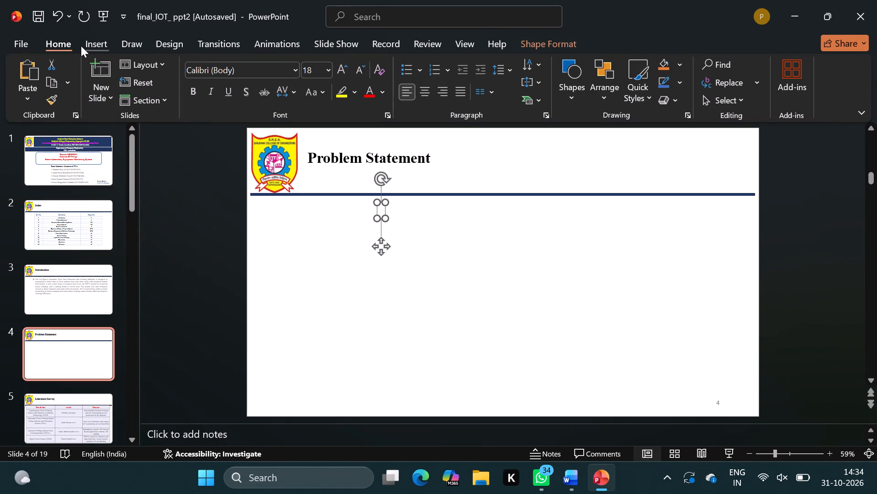
# Start inserting a new text box on the empty Problem Statement slide.
pyautogui.click(92, 45)
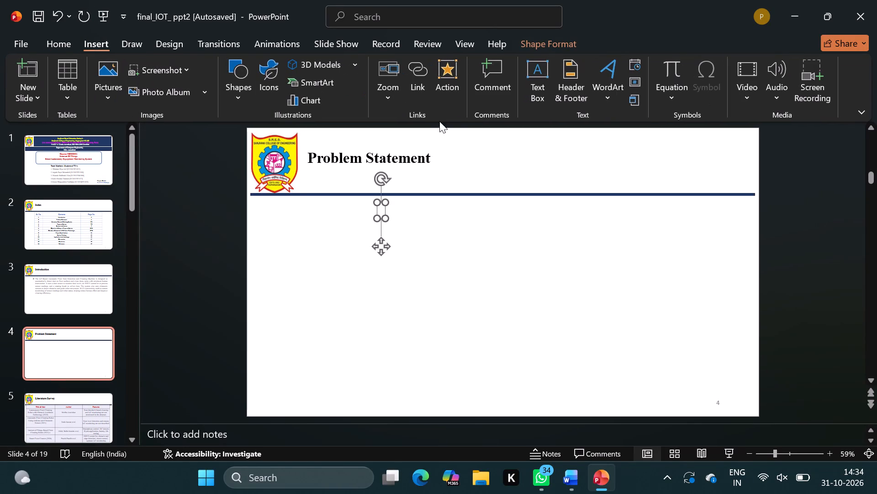
pyautogui.click(525, 81)
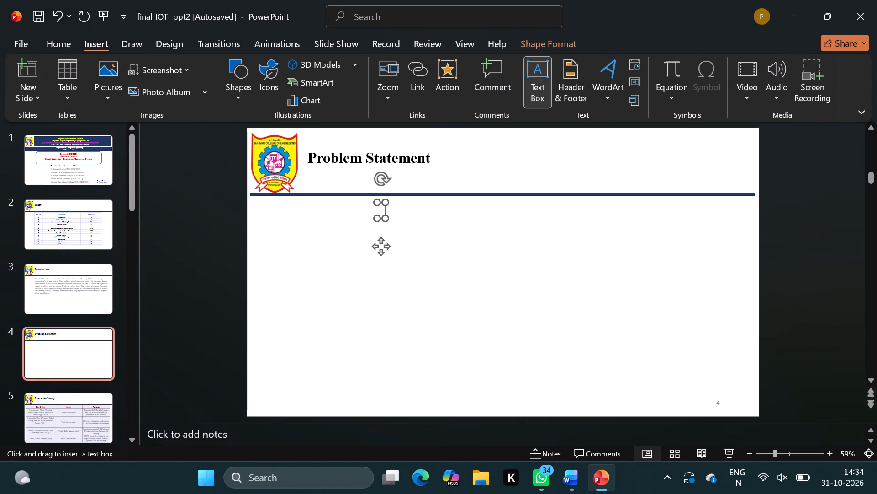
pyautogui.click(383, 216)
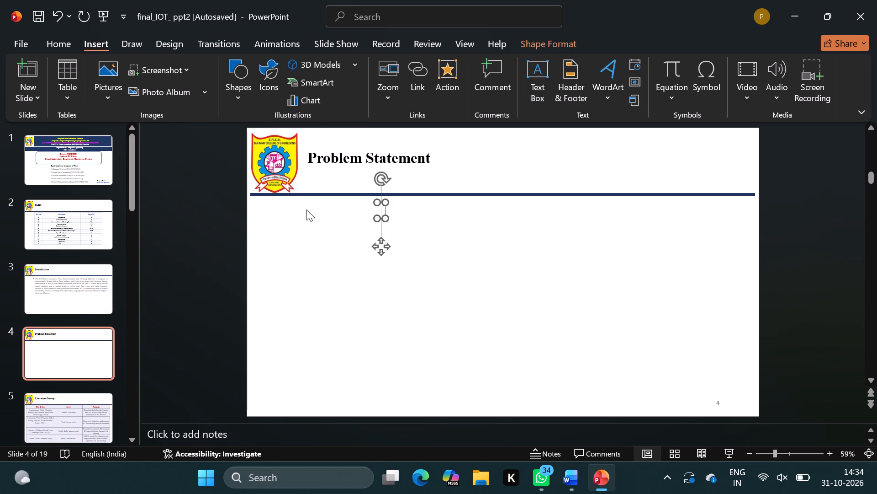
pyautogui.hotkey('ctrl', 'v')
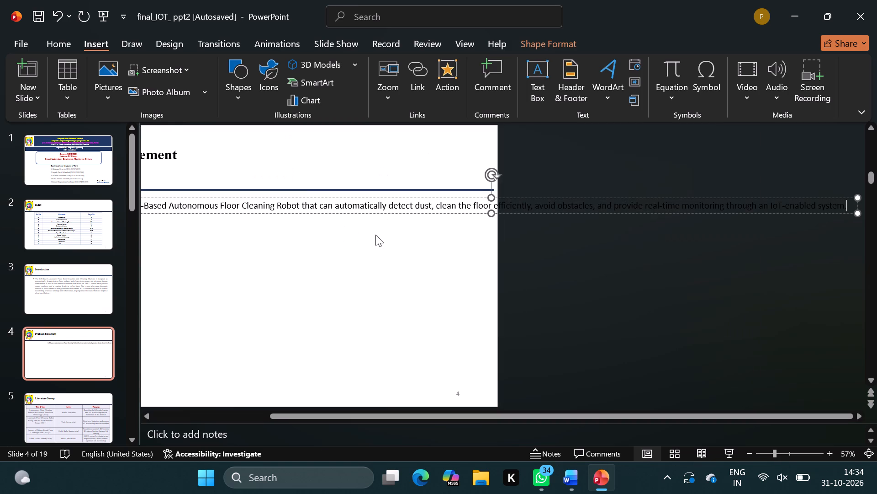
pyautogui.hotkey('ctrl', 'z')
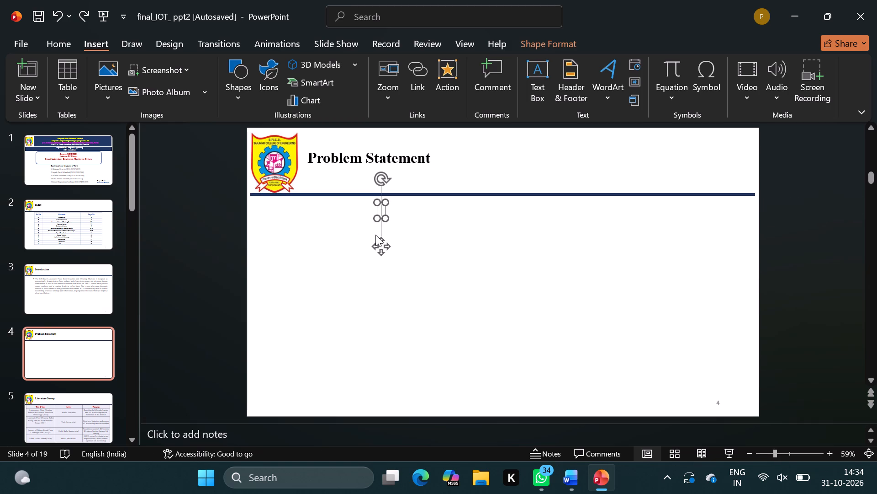
# Paste the copied IoT-Based Autonomous Floor Cleaning Robot statement into the empty text box below the Problem Statement heading.
pyautogui.click(384, 209)
pyautogui.hotkey('ctrl', 'v')
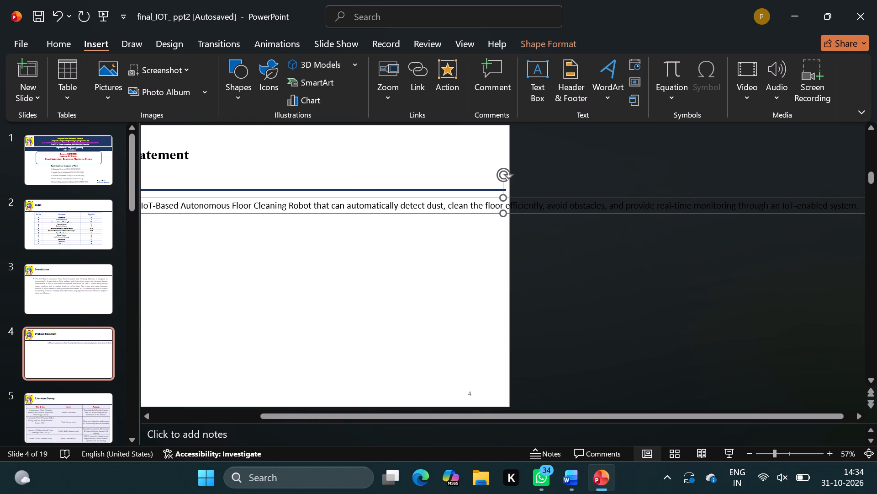
# Split the pasted problem statement into three lines, breaking after "Robot that can" and after "and provide".
pyautogui.click(354, 206)
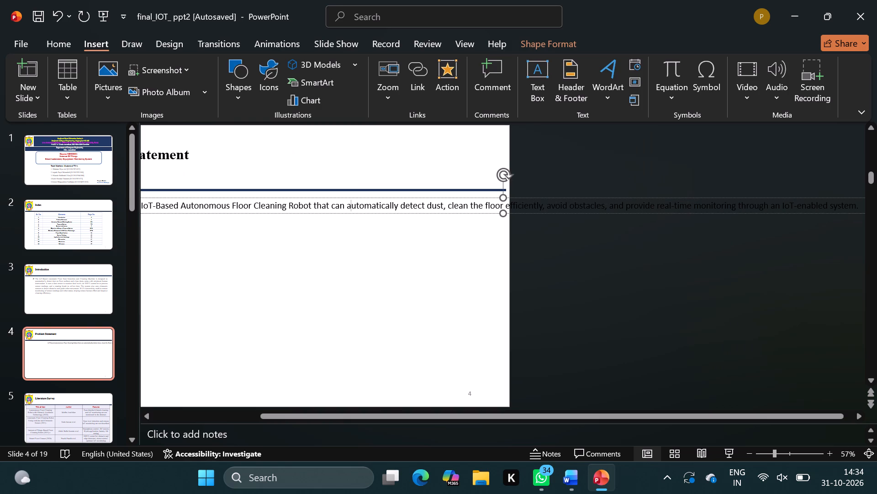
pyautogui.press('Left')
pyautogui.press('Return')
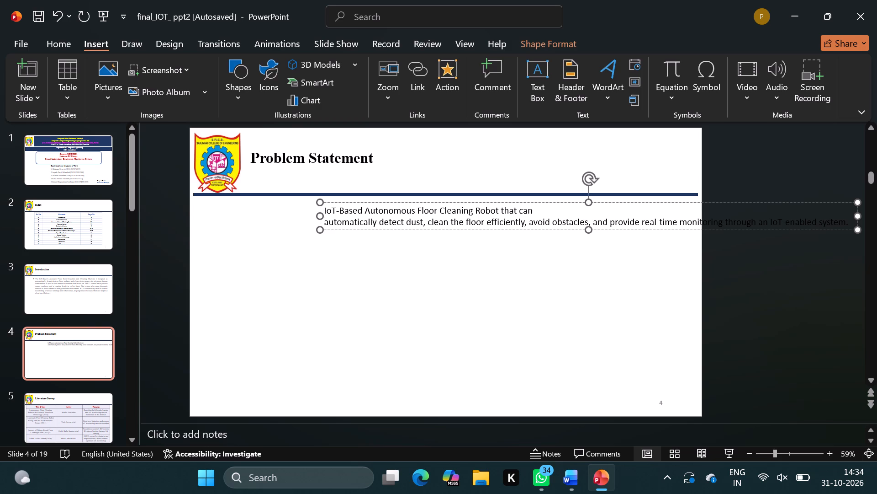
pyautogui.click(638, 223)
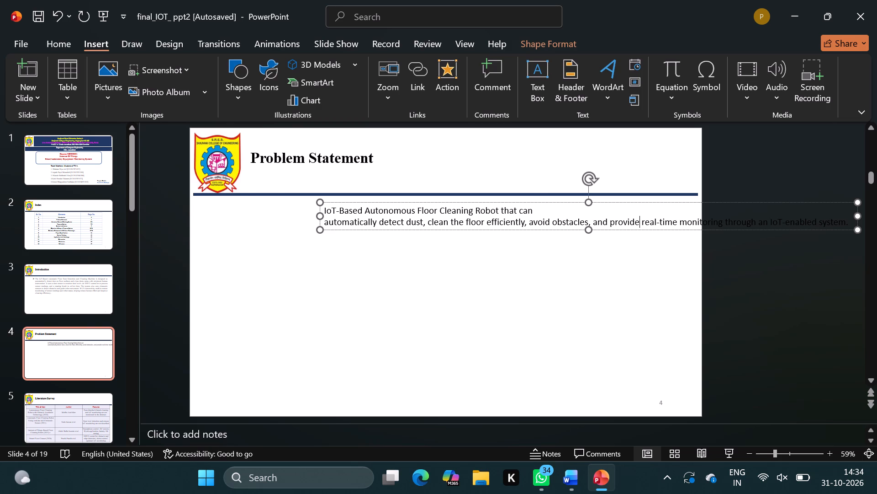
pyautogui.hotkey('shift', 'Return')
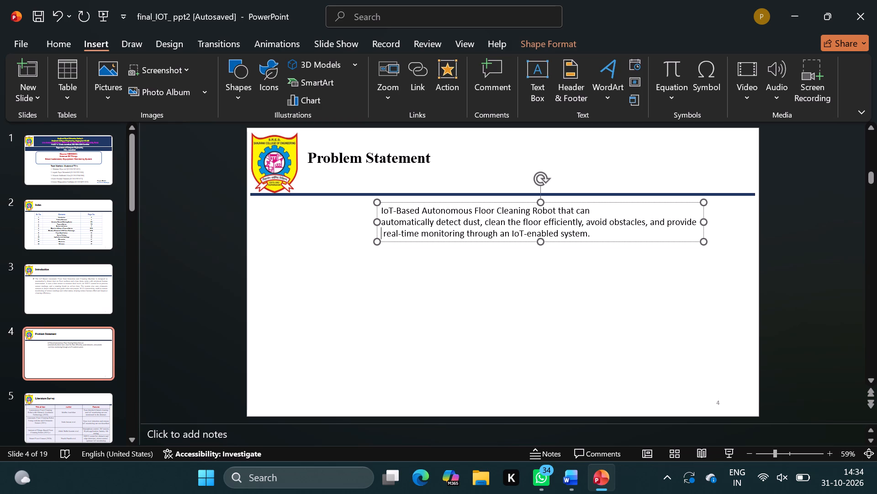
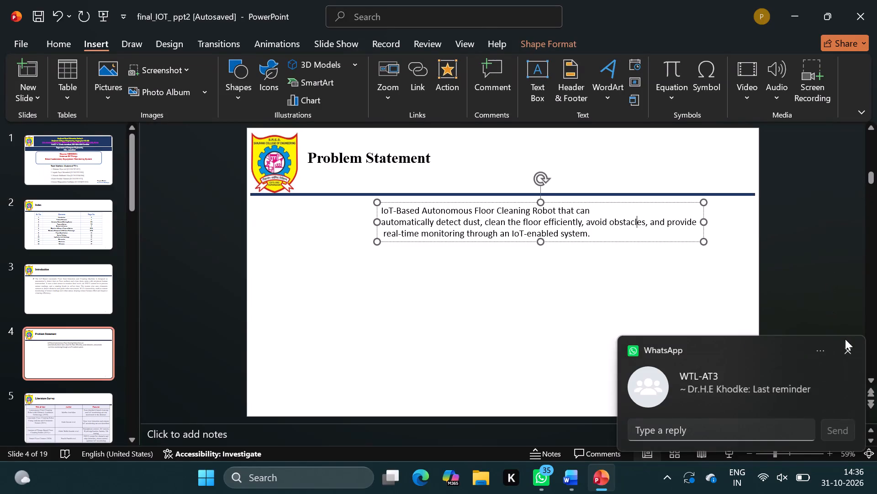
# Copy the Introduction slide's body text formatting onto the whole problem statement text on slide 4 with Format Painter.
pyautogui.click(849, 348)
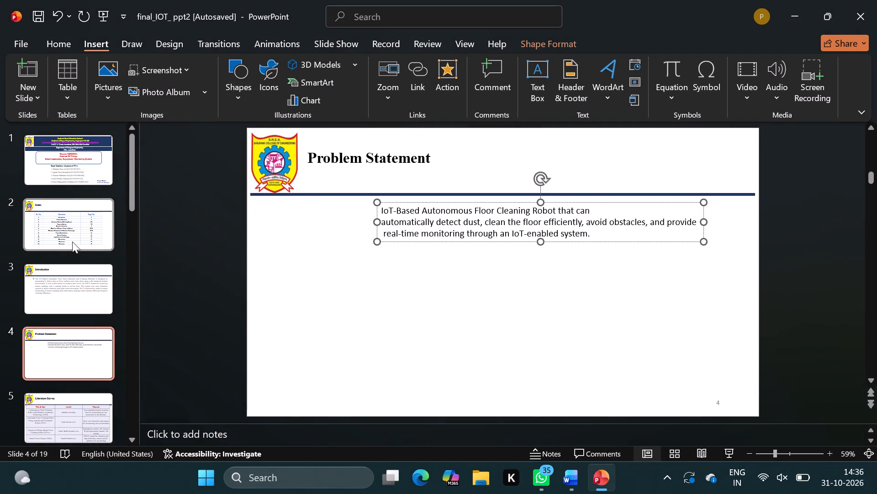
pyautogui.click(72, 242)
pyautogui.click(75, 270)
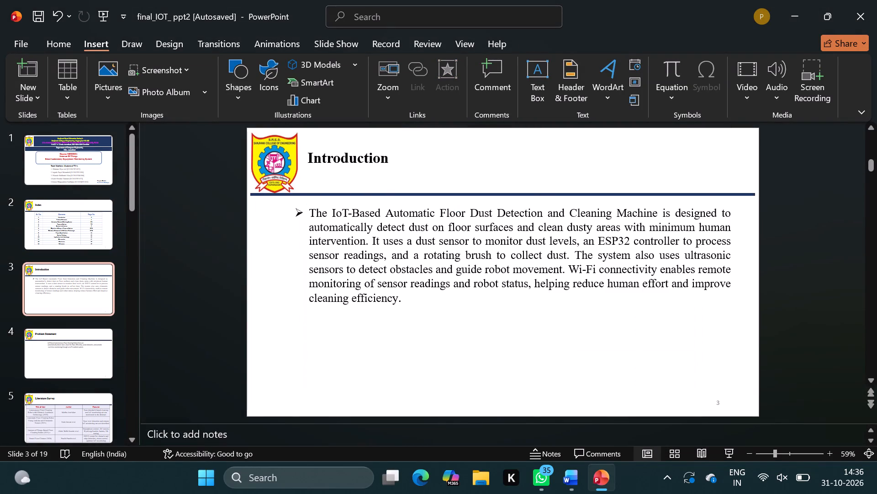
pyautogui.moveTo(430, 244); pyautogui.dragTo(536, 257)
pyautogui.click(696, 235)
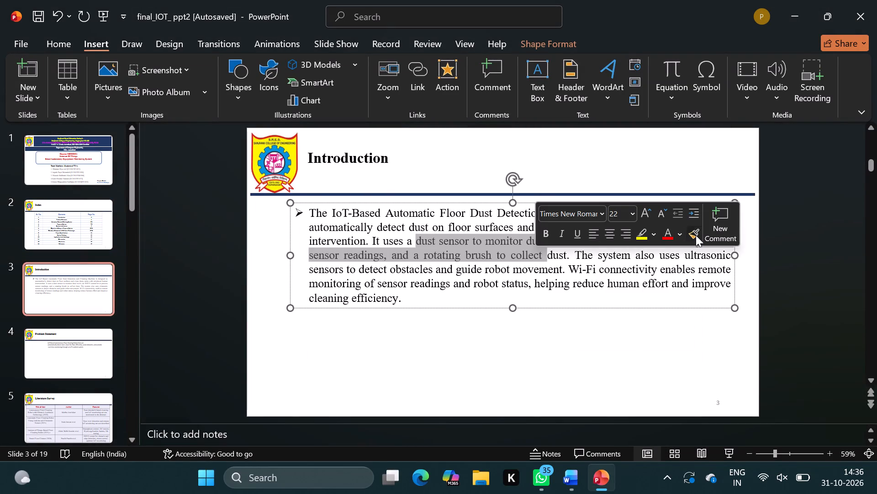
pyautogui.click(36, 365)
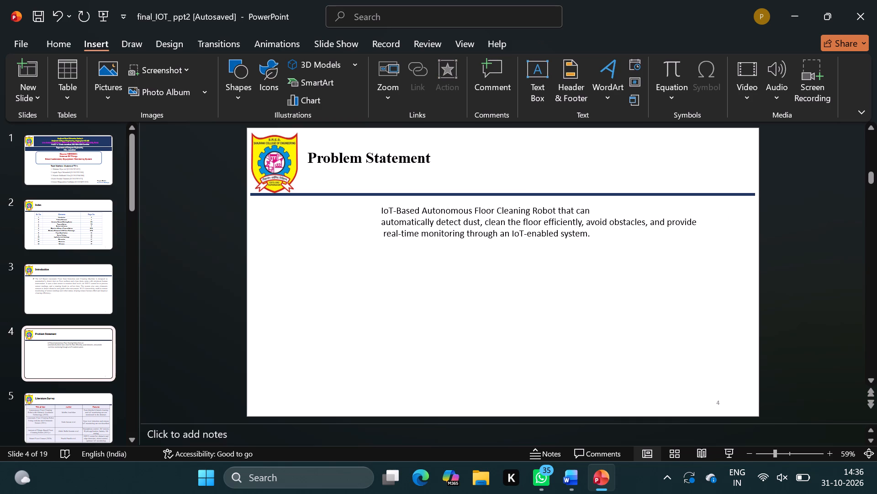
pyautogui.moveTo(382, 214); pyautogui.dragTo(593, 247)
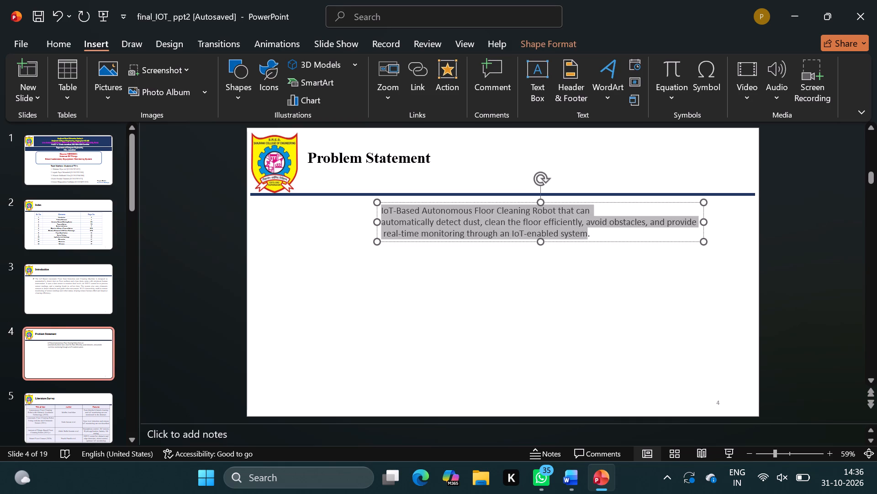
pyautogui.moveTo(593, 247); pyautogui.dragTo(601, 247)
pyautogui.click(581, 284)
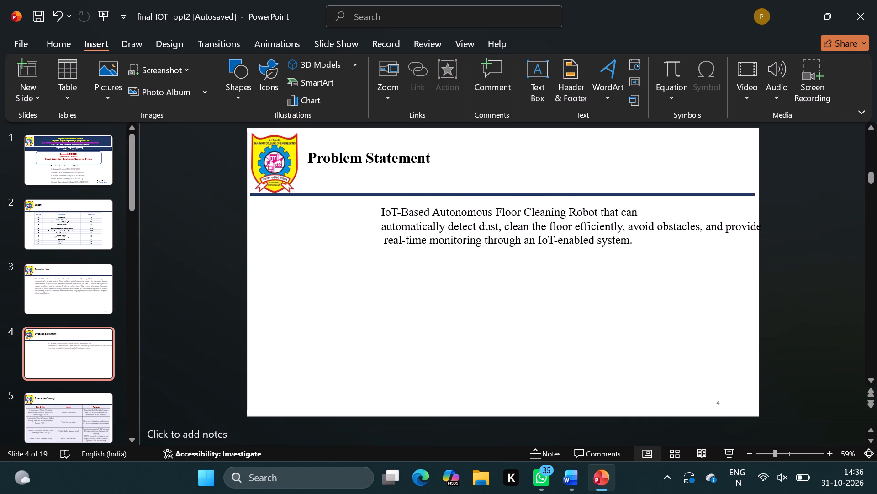
# Move the problem statement text box left so it fits within the slide, just below the blue divider line.
pyautogui.click(564, 224)
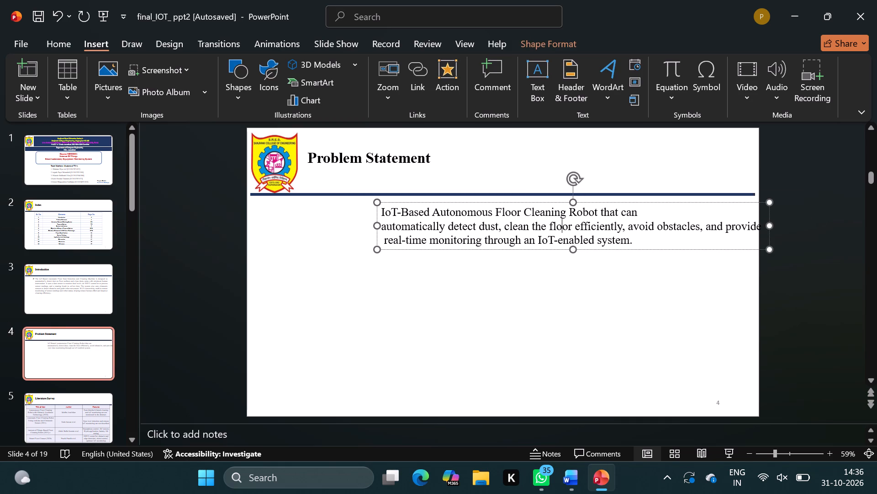
pyautogui.moveTo(581, 204); pyautogui.dragTo(469, 205)
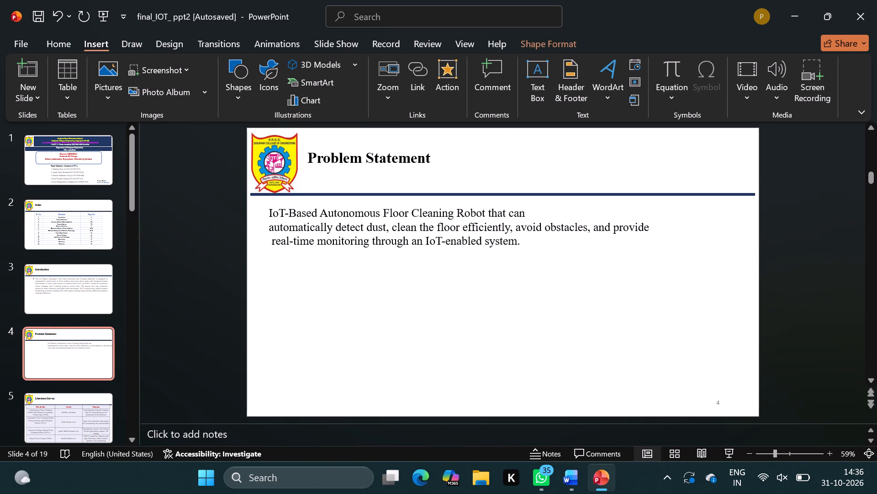
pyautogui.moveTo(469, 205); pyautogui.dragTo(475, 203)
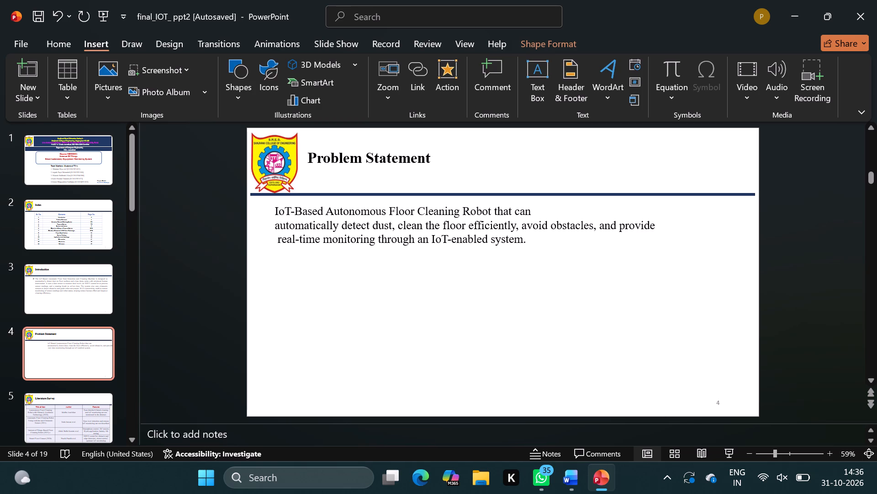
pyautogui.moveTo(475, 203); pyautogui.dragTo(476, 204)
pyautogui.click(444, 266)
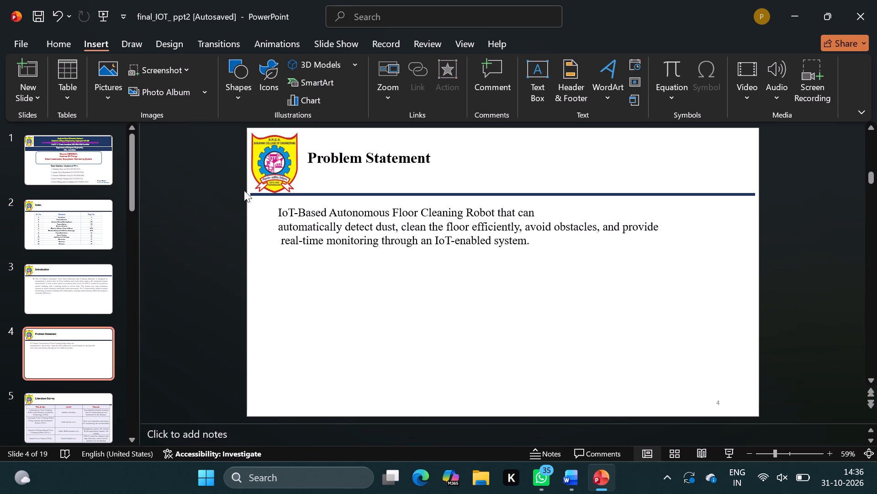
# Add an arrow bullet to the problem statement's first line, beginning "IoT-Based Autonomous Floor Cleaning Robot".
pyautogui.click(277, 206)
pyautogui.click(284, 216)
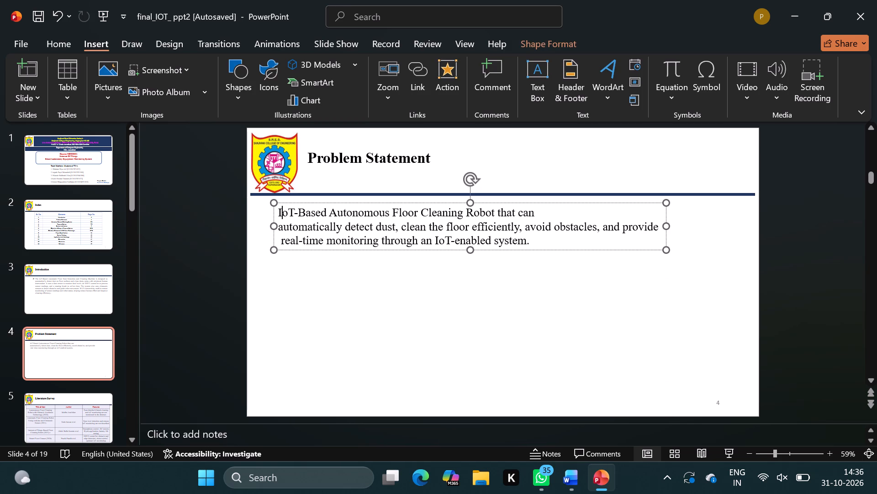
pyautogui.press('Left')
pyautogui.click(68, 46)
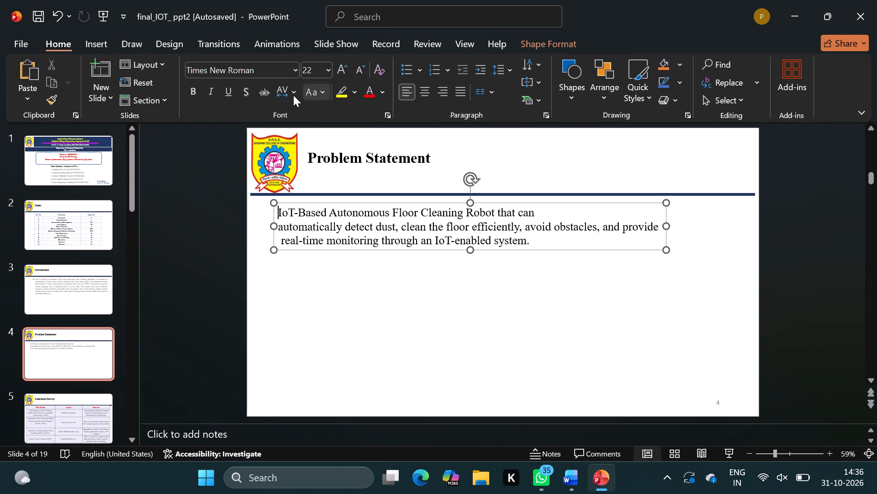
pyautogui.click(420, 72)
pyautogui.click(433, 233)
pyautogui.click(389, 309)
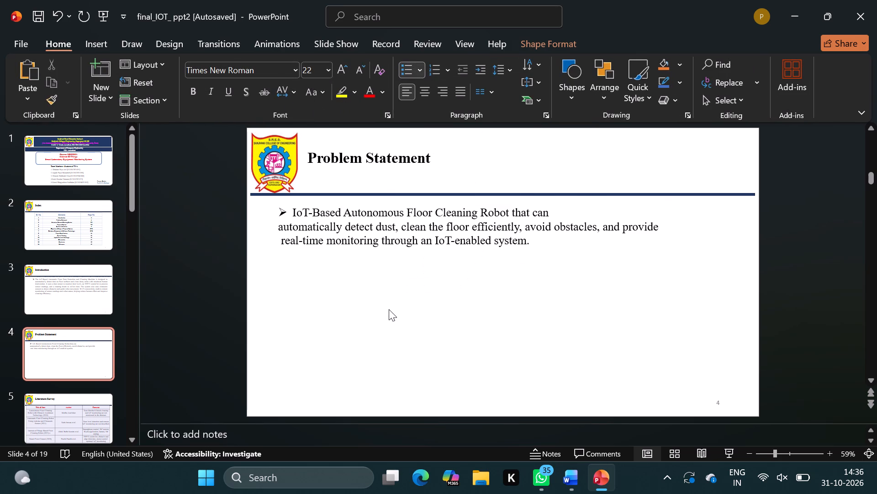
# Left-align the Contents entries from Introduction to References in the Index table on slide 2 and save the presentation.
pyautogui.click(32, 237)
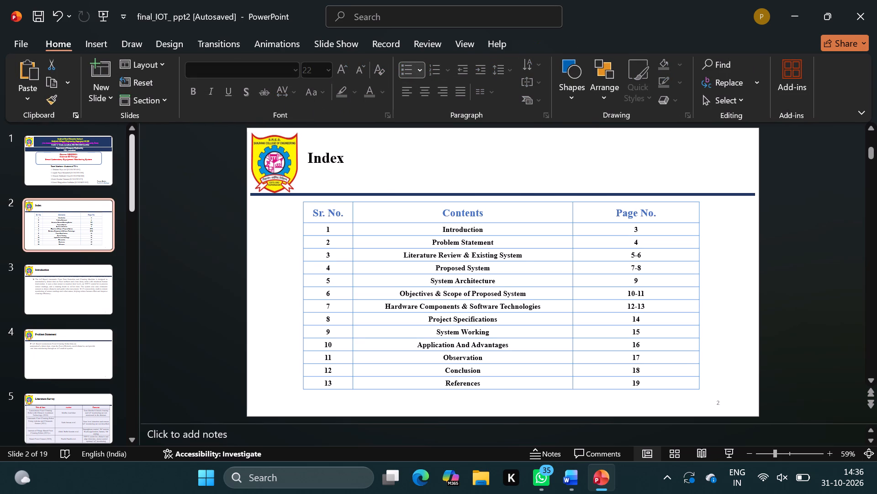
pyautogui.moveTo(440, 231); pyautogui.dragTo(522, 383)
pyautogui.click(404, 94)
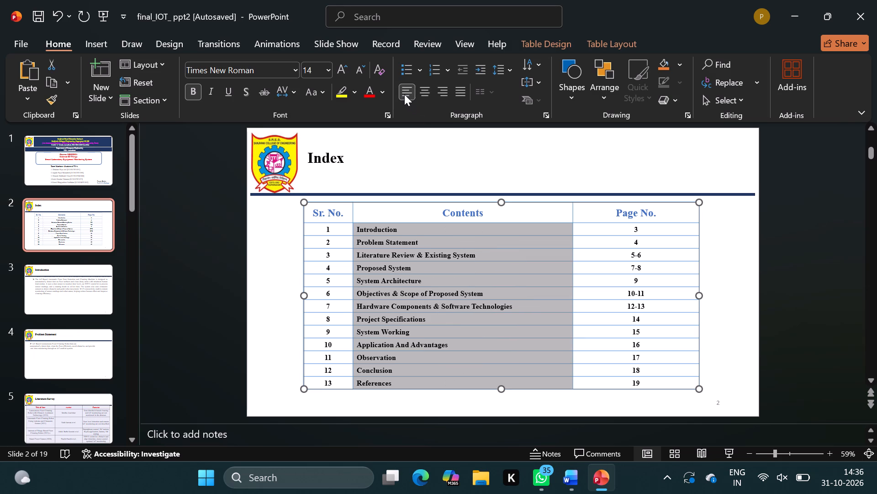
pyautogui.click(262, 250)
pyautogui.hotkey('ctrl', 's')
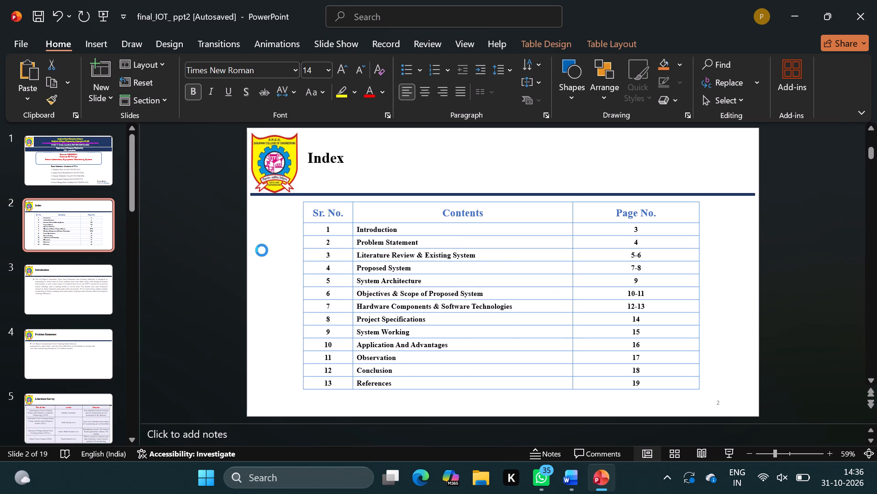
pyautogui.hotkey('ctrl', 's')
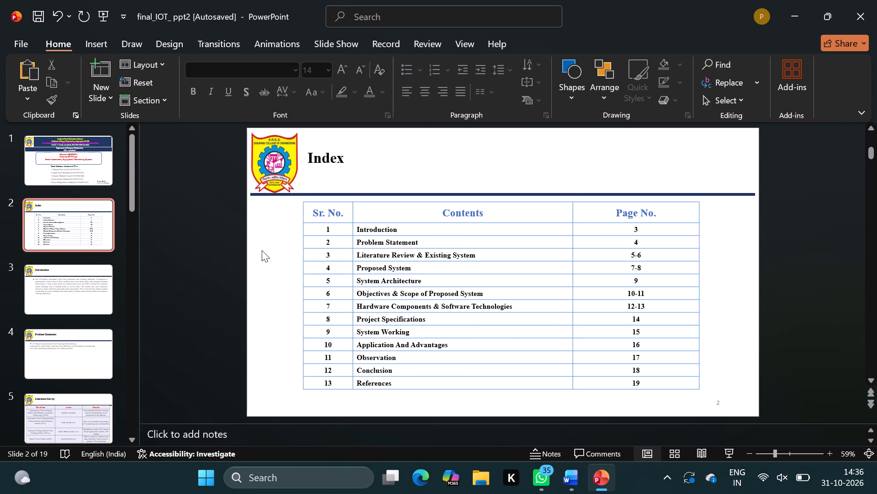
# Justify all three lines of the problem statement text on slide 4.
pyautogui.click(100, 295)
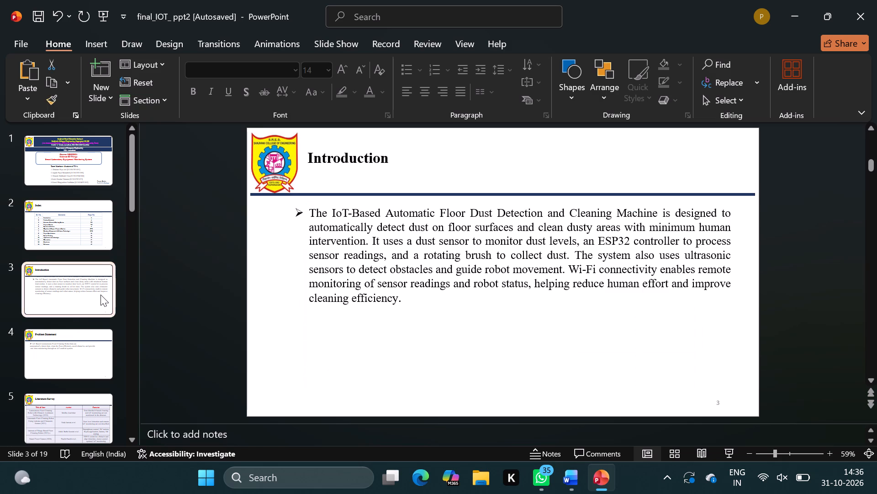
pyautogui.click(82, 350)
pyautogui.scroll(-1, 82, 350)
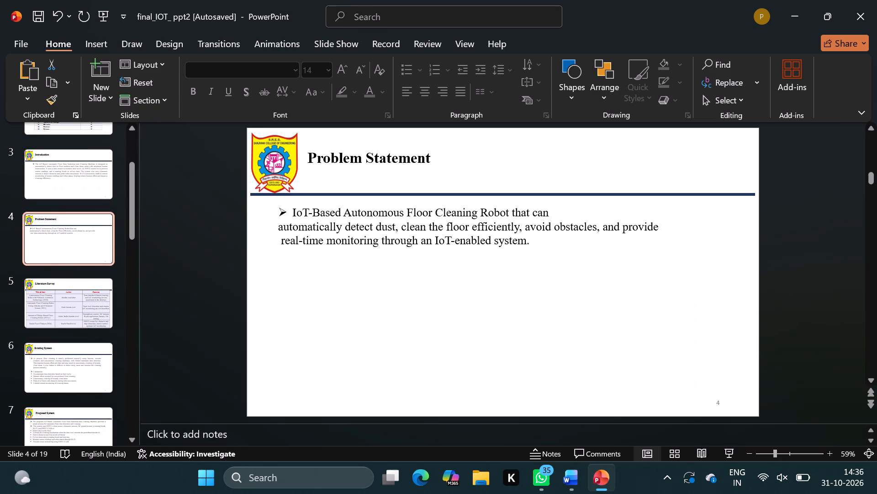
pyautogui.moveTo(292, 212); pyautogui.dragTo(550, 233)
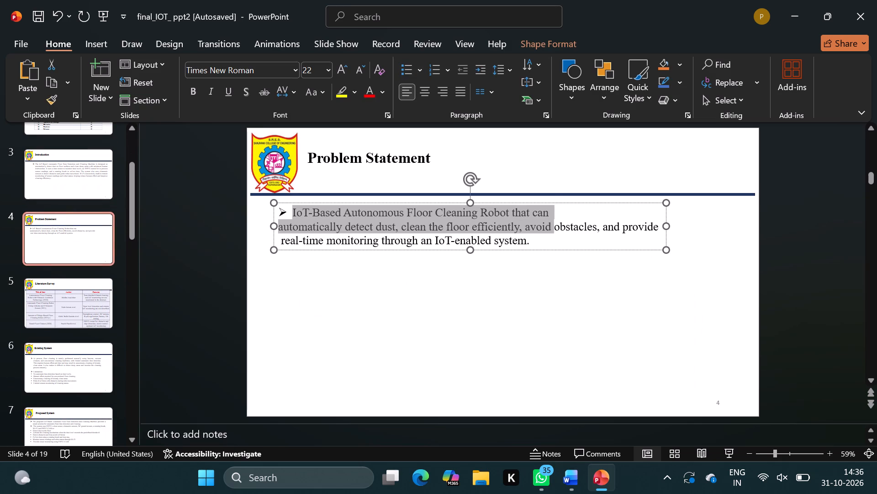
pyautogui.moveTo(550, 233); pyautogui.dragTo(557, 248)
pyautogui.click(408, 91)
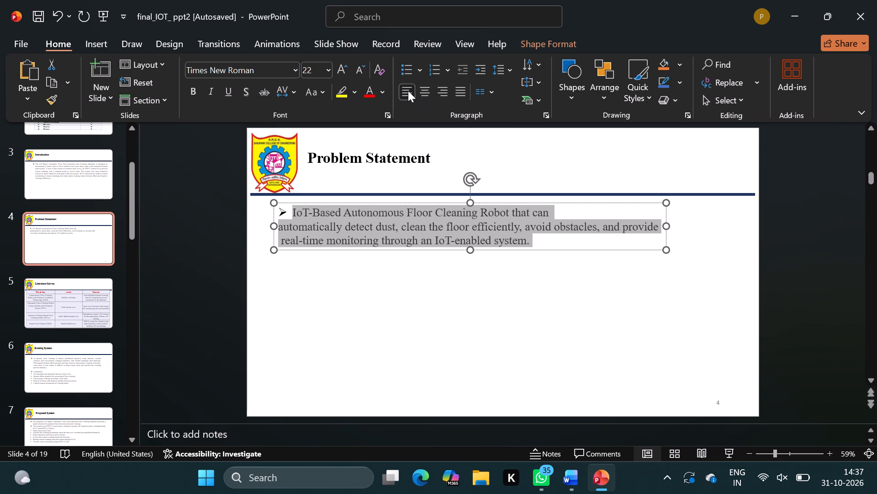
pyautogui.click(422, 94)
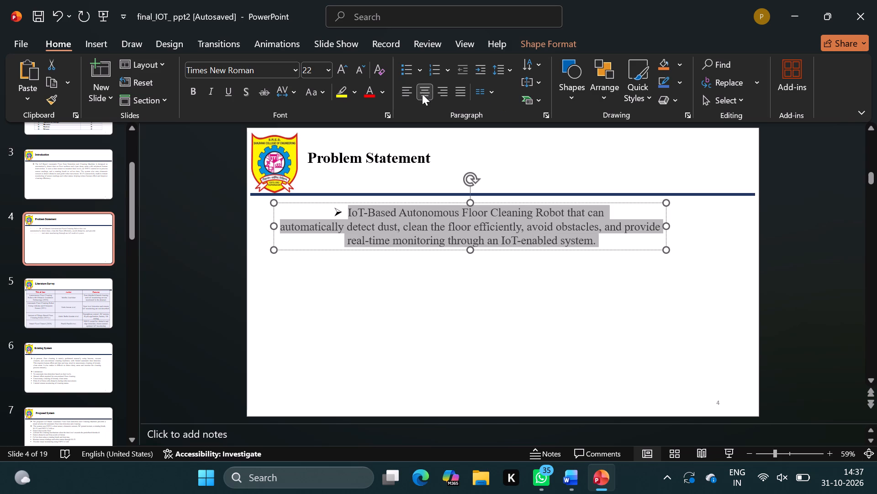
pyautogui.click(445, 96)
pyautogui.click(454, 96)
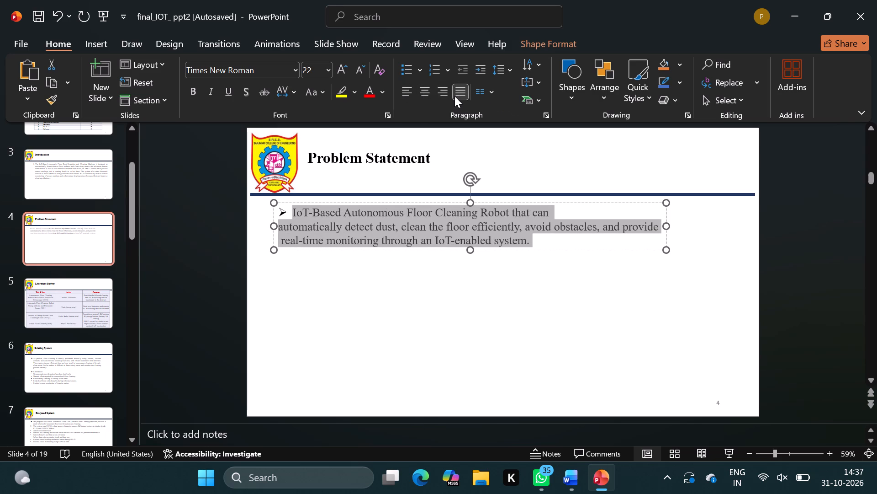
pyautogui.click(445, 268)
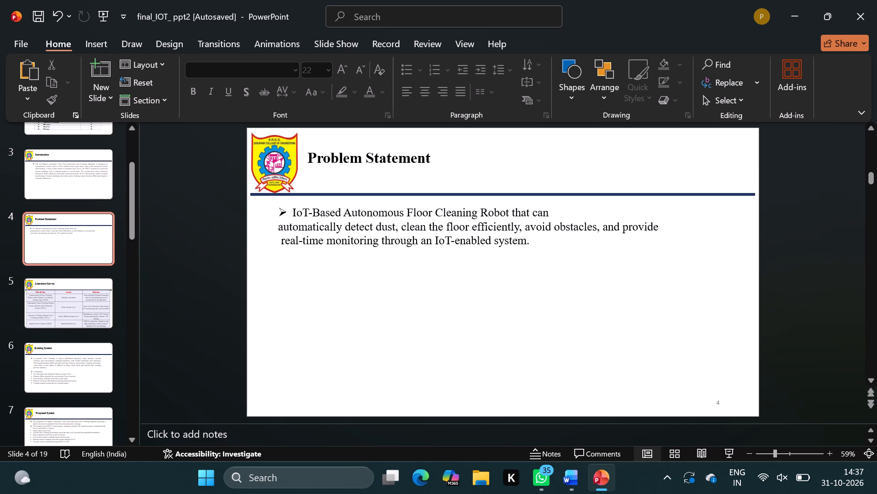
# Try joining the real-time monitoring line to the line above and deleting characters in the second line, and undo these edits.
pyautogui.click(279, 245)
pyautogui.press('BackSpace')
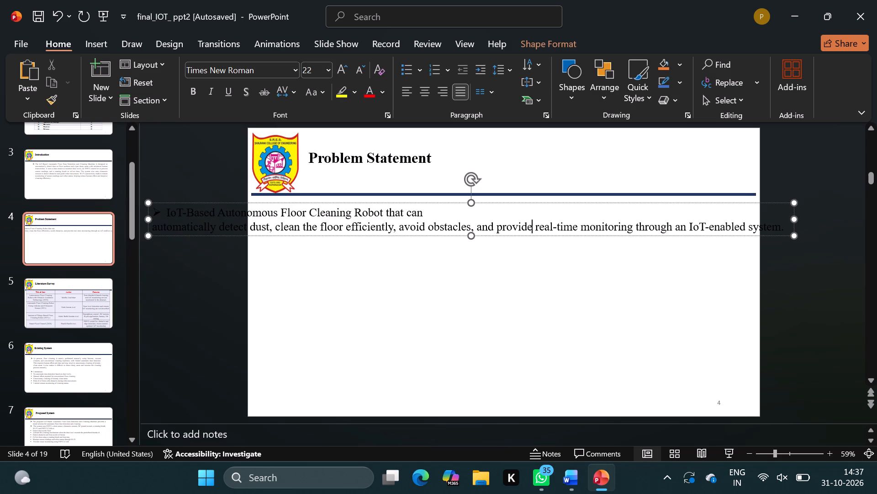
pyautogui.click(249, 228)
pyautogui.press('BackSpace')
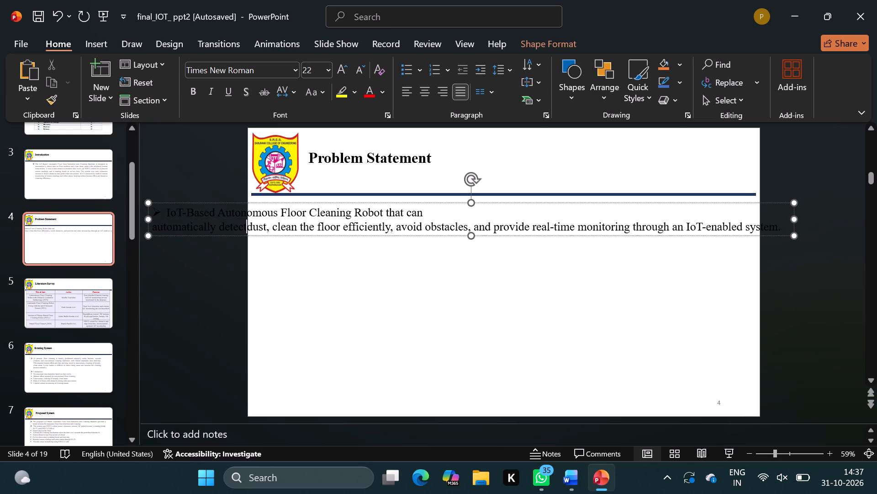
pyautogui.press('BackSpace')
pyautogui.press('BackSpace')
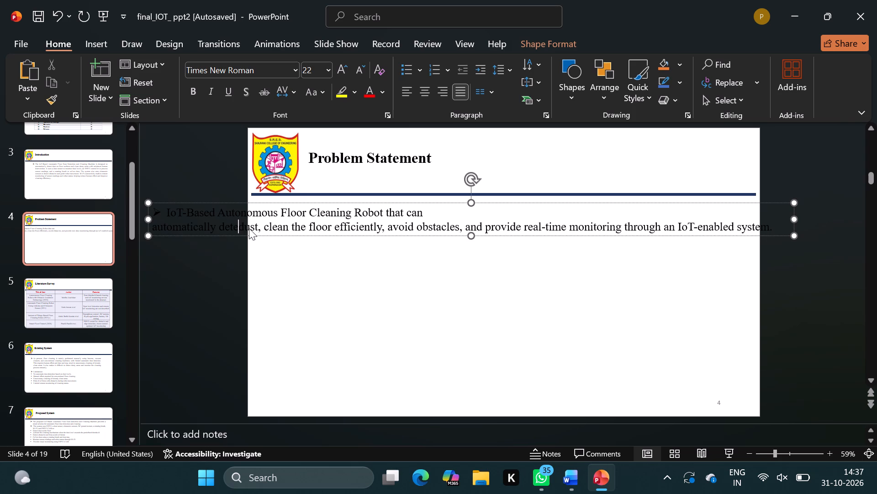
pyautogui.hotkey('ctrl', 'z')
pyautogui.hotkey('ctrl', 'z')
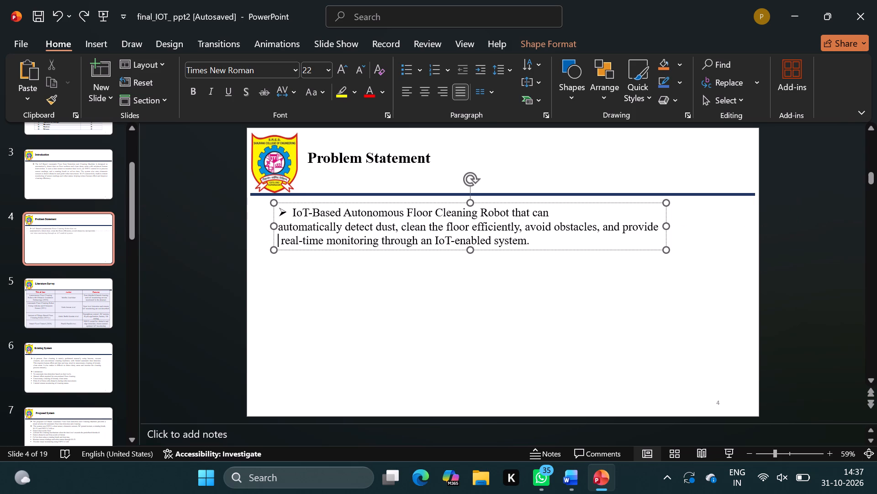
# Break the problem statement after "avoid obstacles,", join "and provide" with "real-time monitoring" on one line, and save.
pyautogui.click(603, 228)
pyautogui.press('BackSpace')
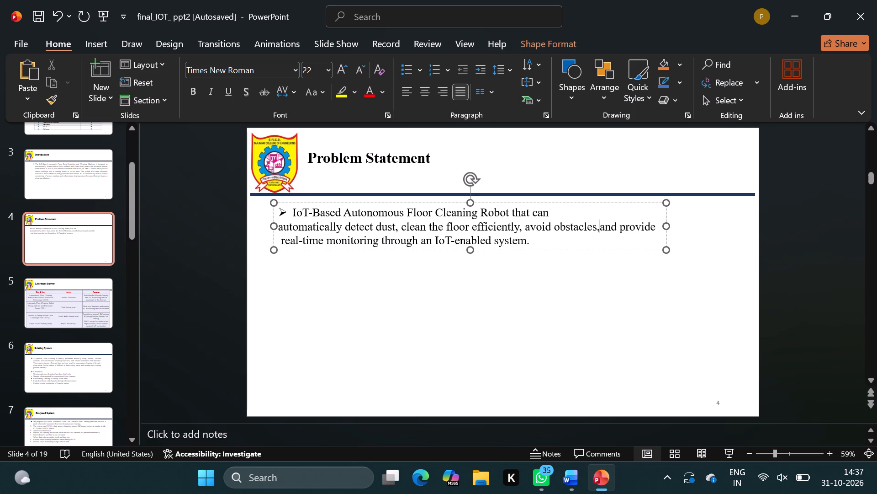
pyautogui.press('Return')
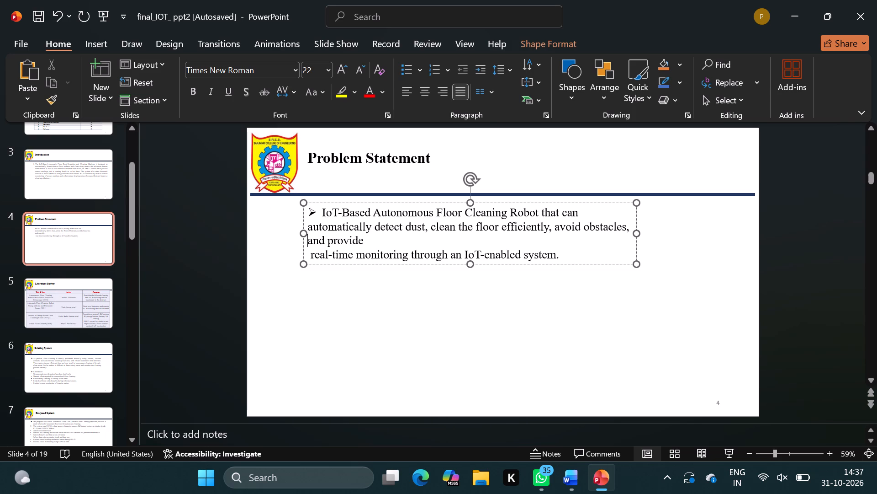
pyautogui.click(315, 257)
pyautogui.click(312, 257)
pyautogui.press('BackSpace')
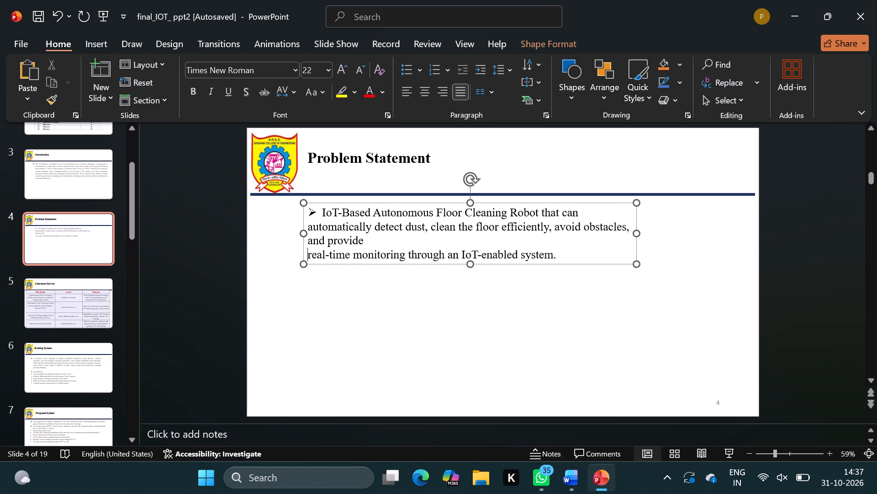
pyautogui.press('BackSpace')
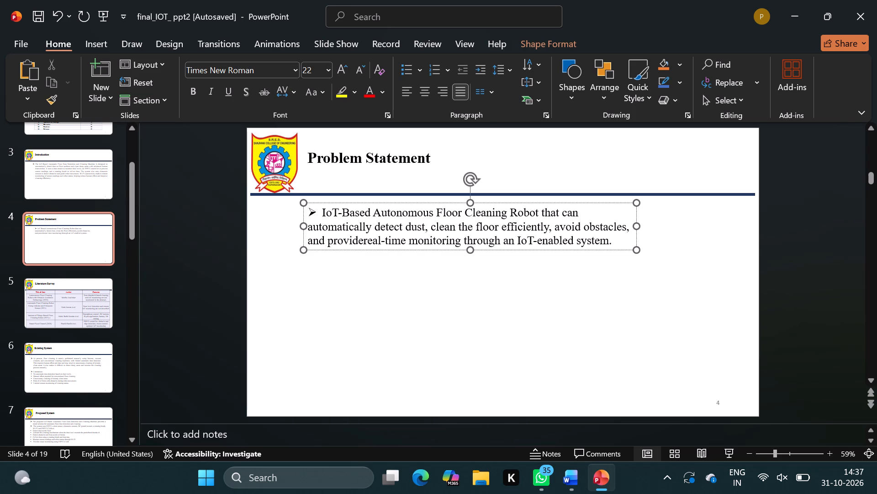
pyautogui.press('space')
pyautogui.click(350, 338)
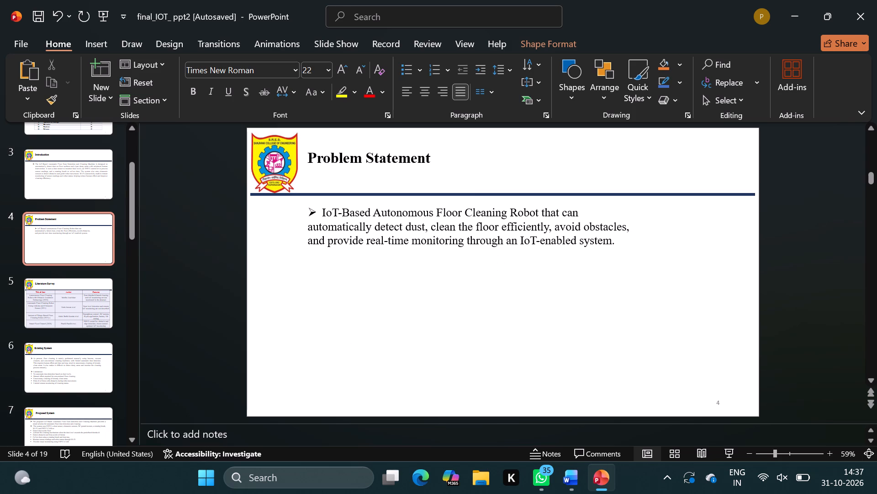
pyautogui.click(532, 285)
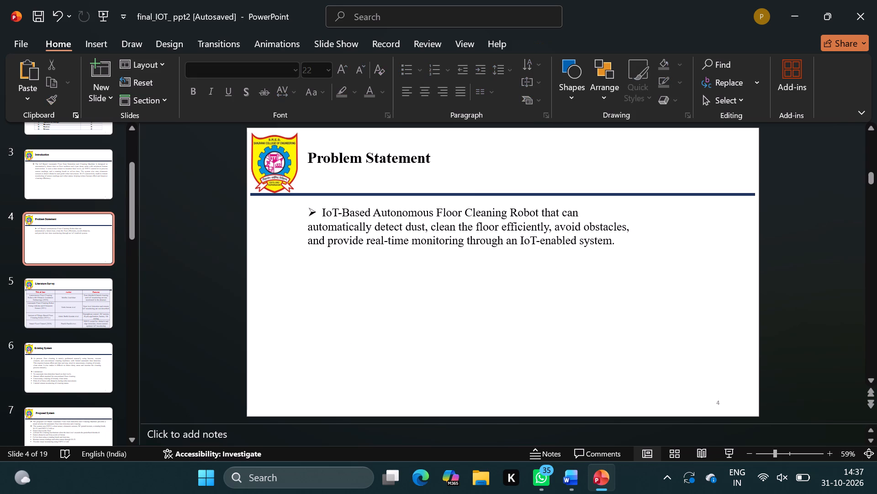
pyautogui.doubleClick(320, 211)
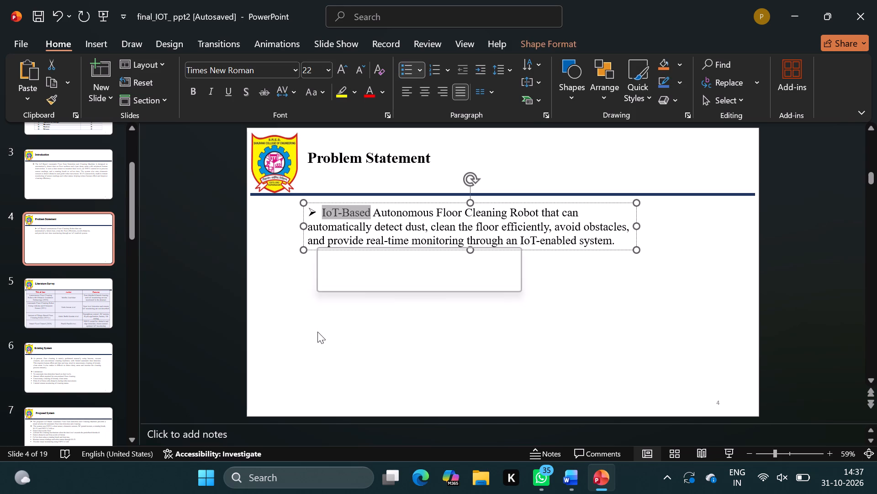
pyautogui.click(317, 332)
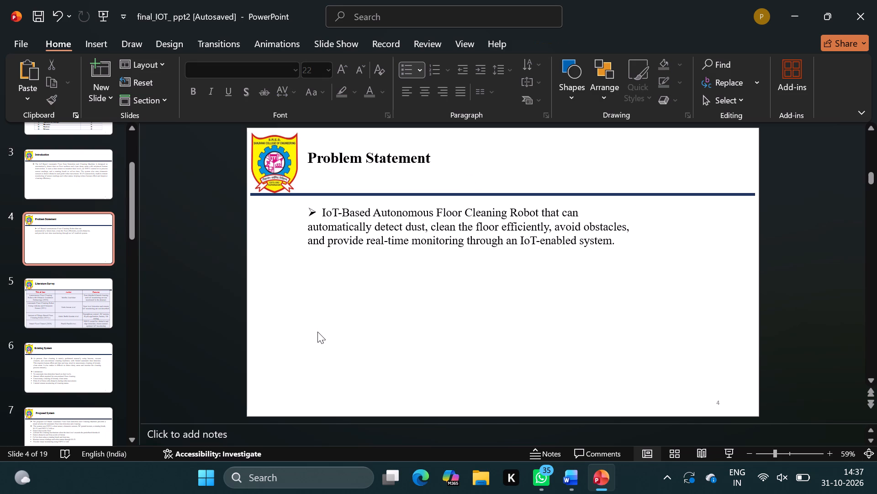
pyautogui.hotkey('ctrl', 's')
# Widen the problem statement text box on both sides so it spans nearly the full slide width.
pyautogui.click(308, 212)
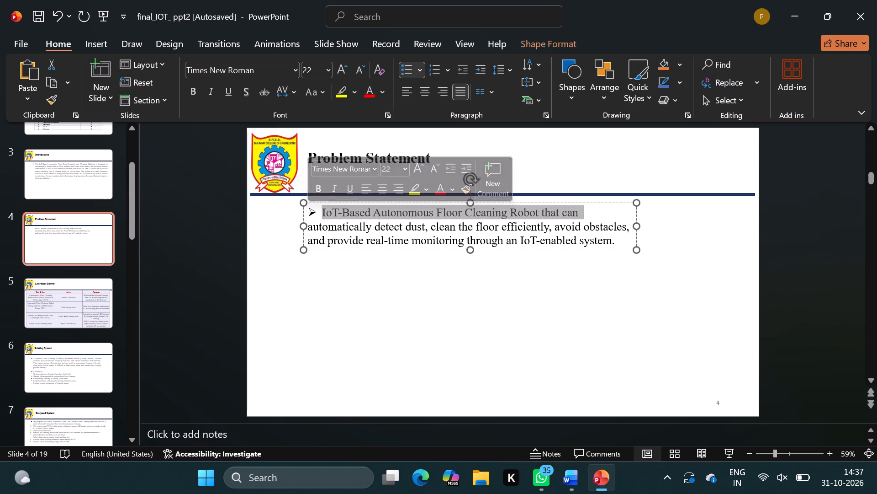
pyautogui.click(363, 275)
pyautogui.click(466, 206)
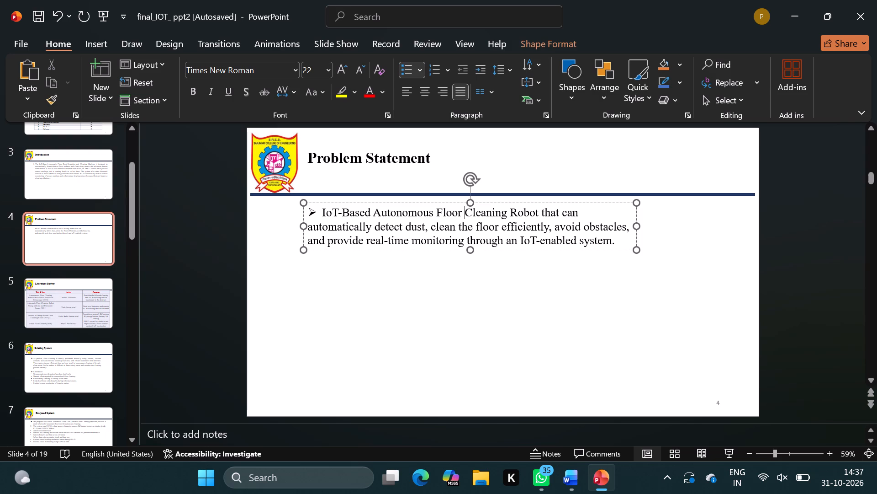
pyautogui.moveTo(305, 226); pyautogui.dragTo(259, 228)
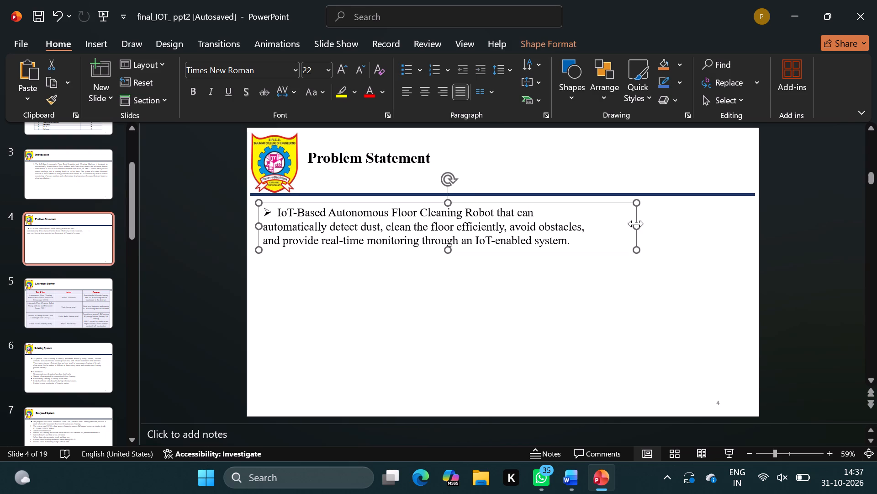
pyautogui.moveTo(635, 228); pyautogui.dragTo(746, 227)
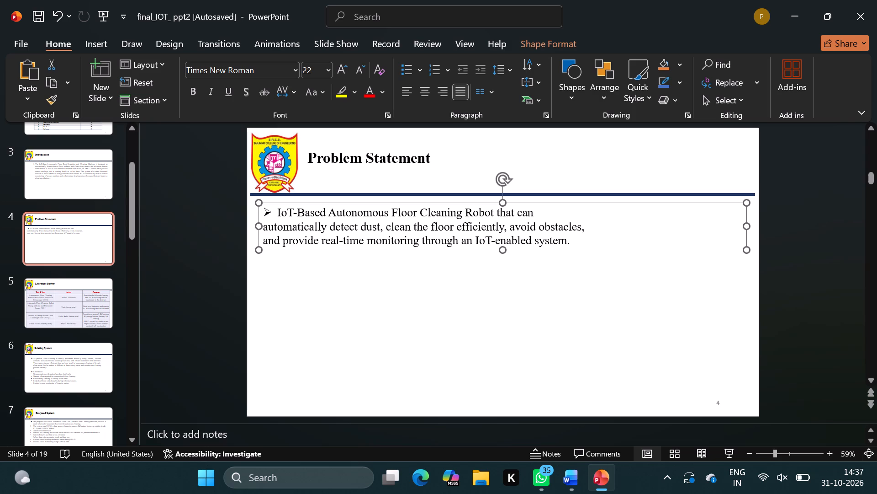
# Remove the line breaks before "automatically" and "and provide" to make the problem statement one bullet paragraph, and save.
pyautogui.click(269, 225)
pyautogui.press('Left')
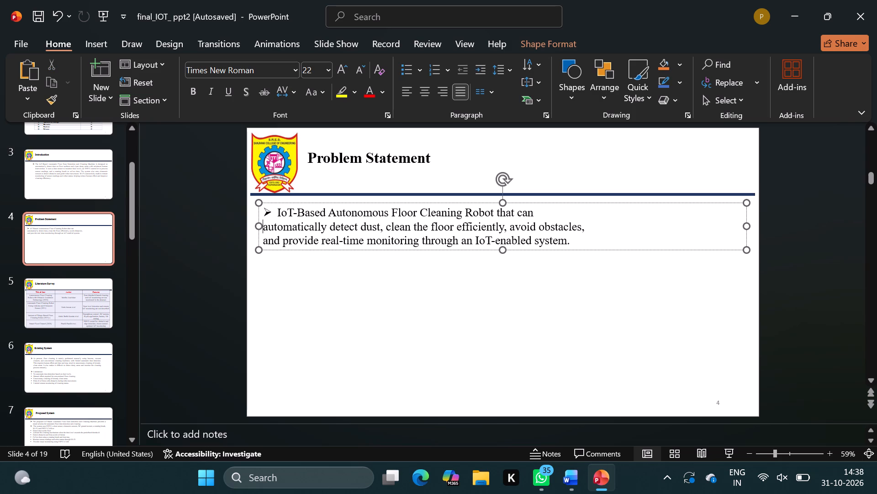
pyautogui.press('BackSpace')
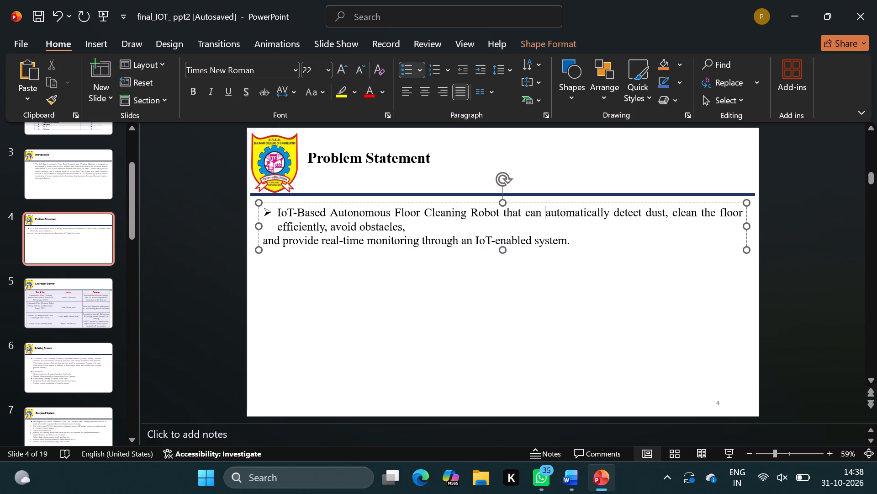
pyautogui.click(276, 227)
pyautogui.click(264, 238)
pyautogui.press('BackSpace')
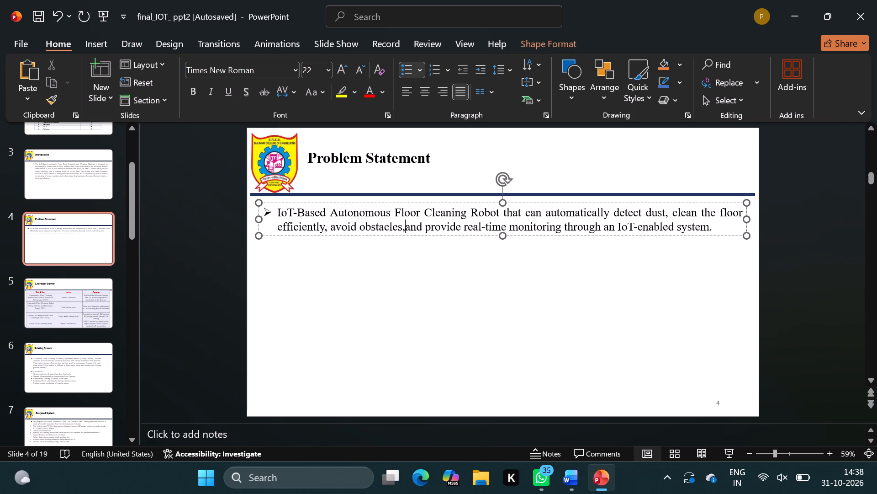
pyautogui.click(386, 307)
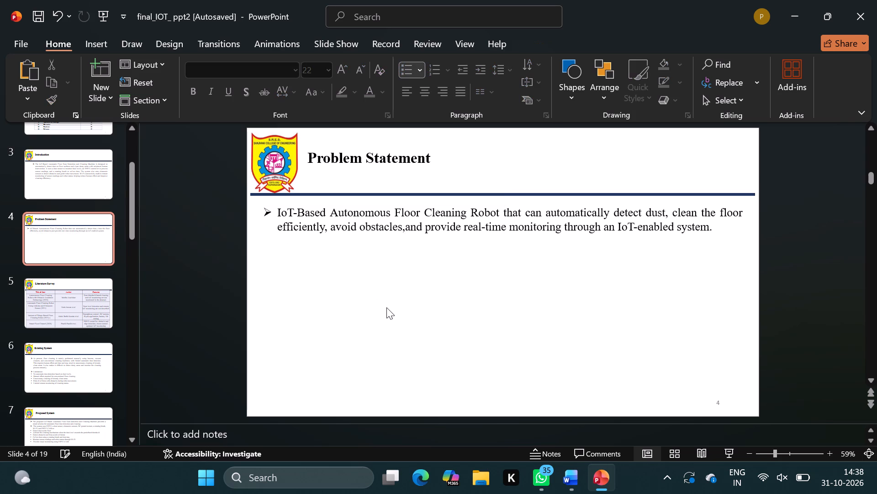
pyautogui.hotkey('ctrl', 's')
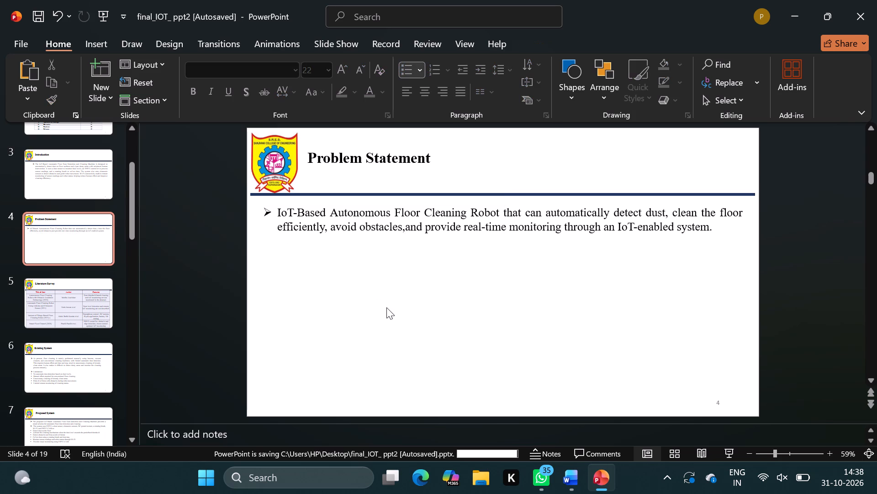
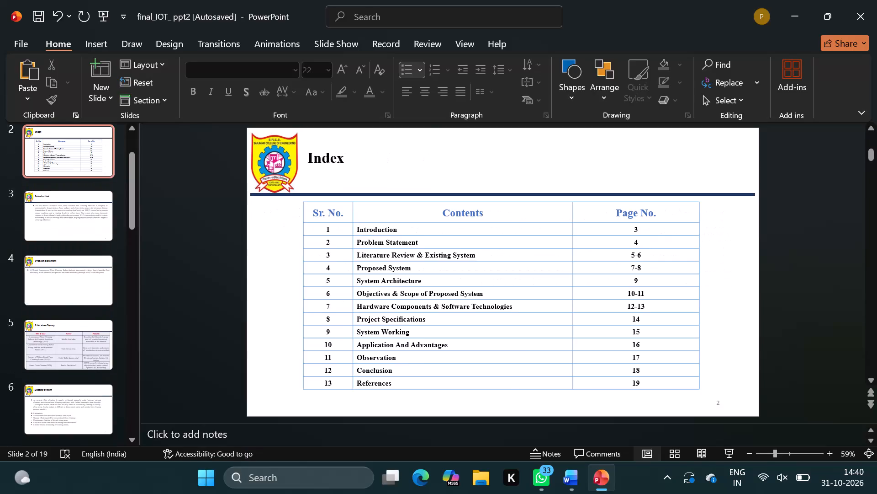
# Review slides 1 to 9 in order, from the title slide through to Objectives of Proposed System.
pyautogui.press('Up')
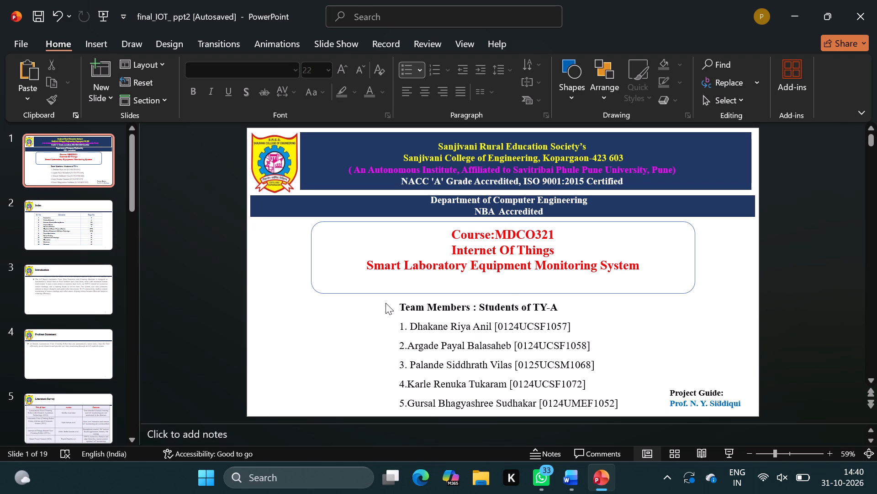
pyautogui.press('Down')
pyautogui.press('Up')
pyautogui.press('Down')
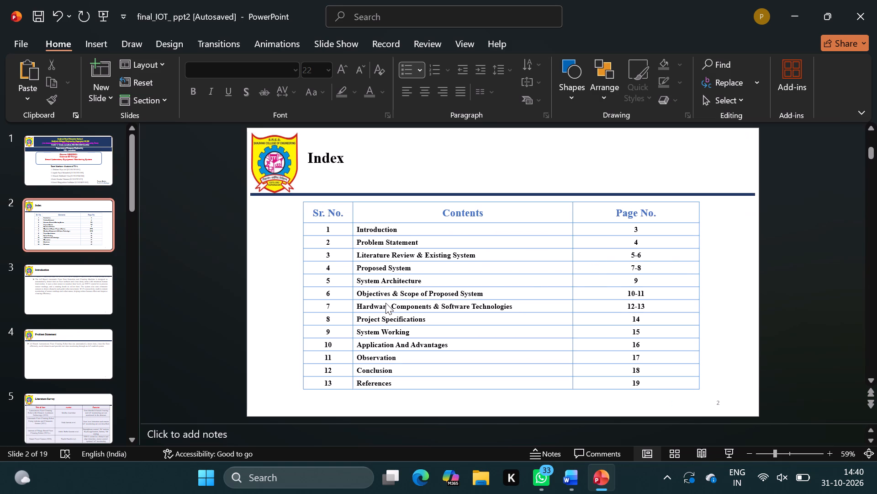
pyautogui.press('Down')
pyautogui.press('Down')
pyautogui.press('Down')
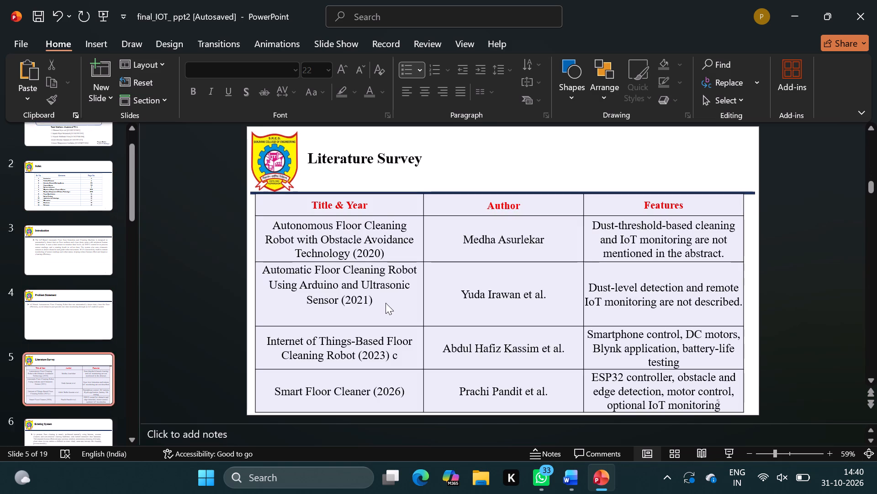
pyautogui.press('Up')
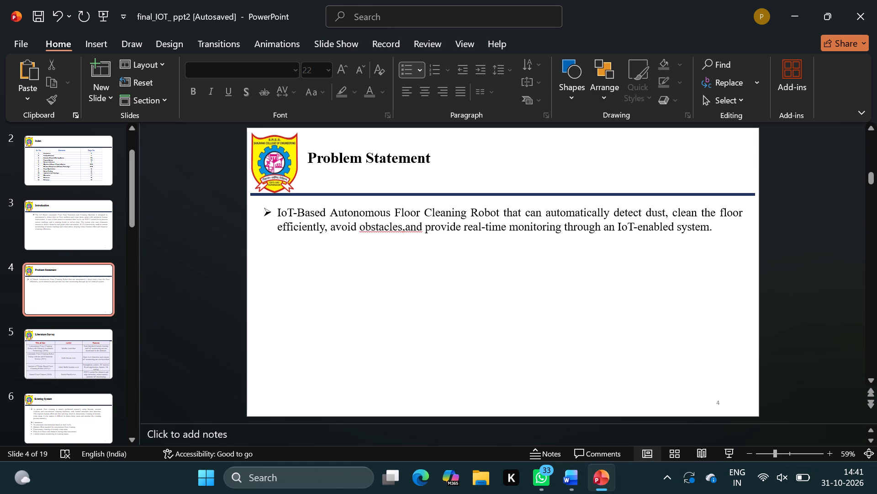
pyautogui.press('Down')
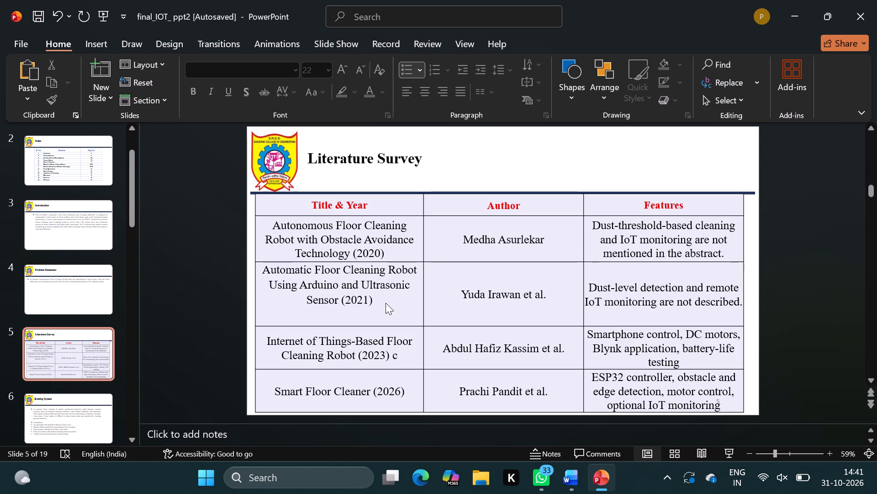
pyautogui.press('Down')
pyautogui.press('Down')
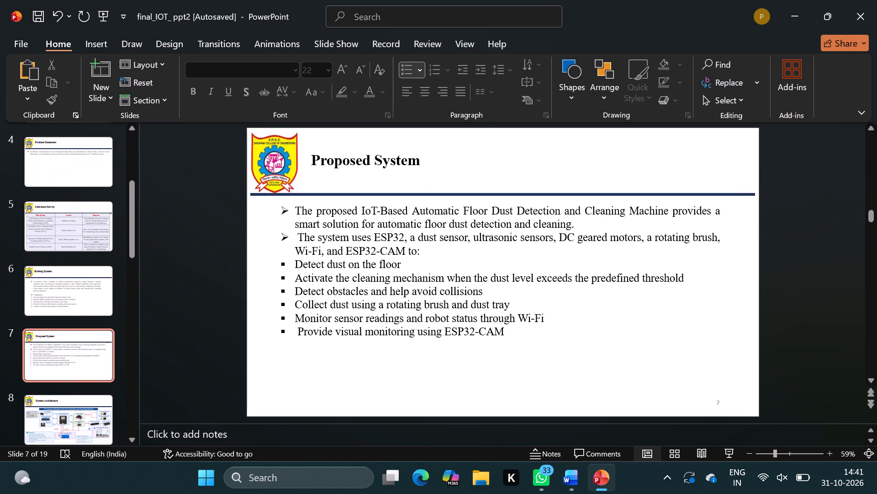
pyautogui.press('Down')
pyautogui.press('Down')
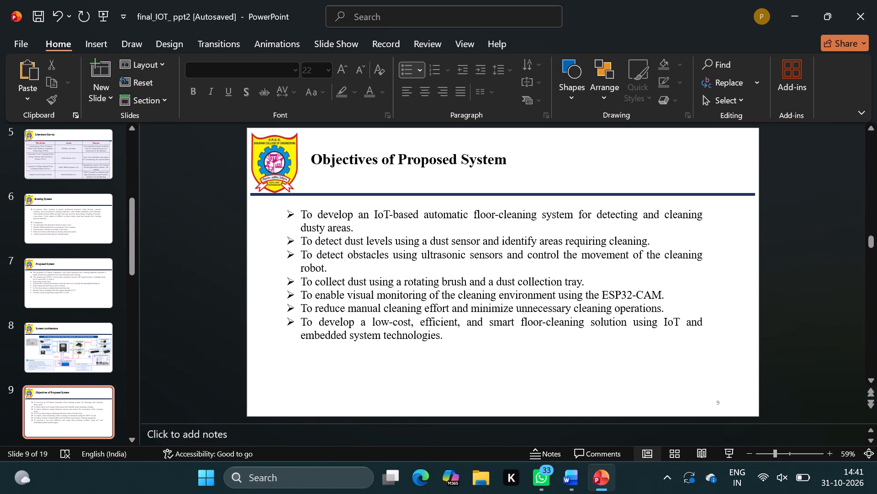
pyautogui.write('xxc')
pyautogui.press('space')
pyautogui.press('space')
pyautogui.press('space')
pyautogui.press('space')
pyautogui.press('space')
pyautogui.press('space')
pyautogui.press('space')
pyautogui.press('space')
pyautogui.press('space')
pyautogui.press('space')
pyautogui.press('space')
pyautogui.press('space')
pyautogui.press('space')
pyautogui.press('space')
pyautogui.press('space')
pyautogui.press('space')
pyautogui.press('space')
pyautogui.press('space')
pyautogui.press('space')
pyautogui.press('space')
pyautogui.hotkey('alt', 'space')
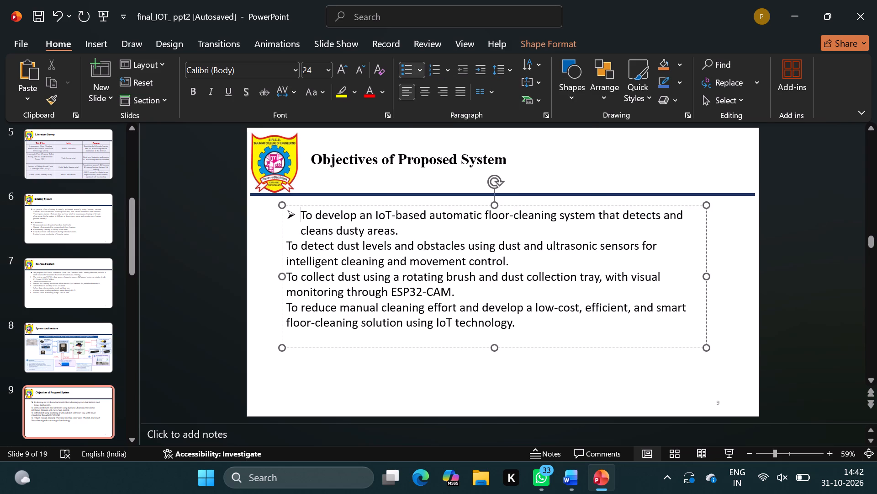
pyautogui.click(285, 245)
pyautogui.click(288, 247)
pyautogui.click(416, 73)
pyautogui.click(411, 231)
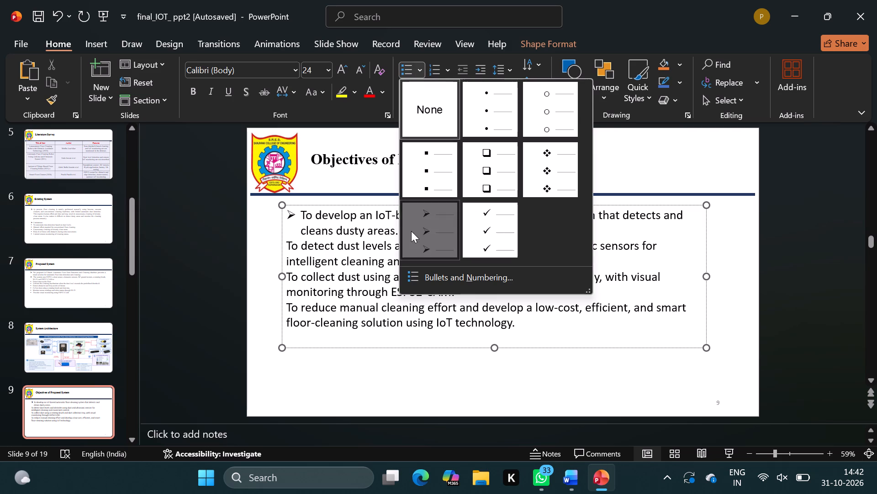
# Apply arrow bullets to the objectives "To collect dust…" and "To reduce manual cleaning effort…", and save the presentation.
pyautogui.click(286, 276)
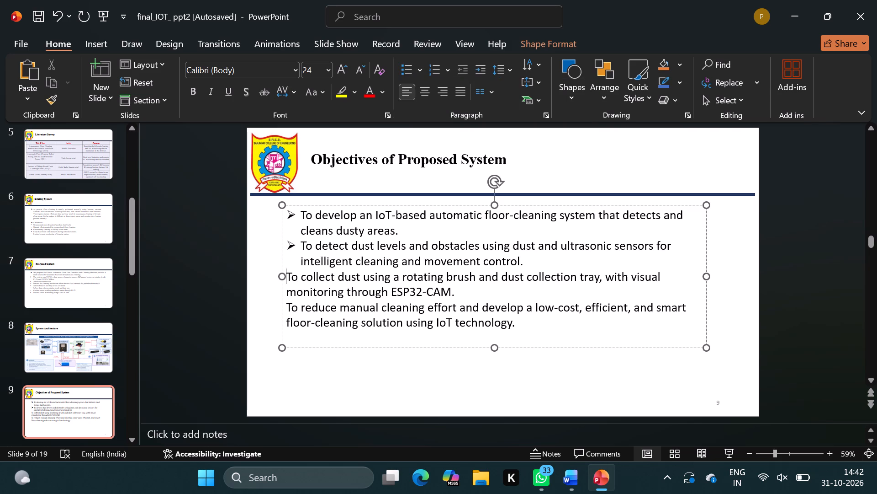
pyautogui.click(421, 71)
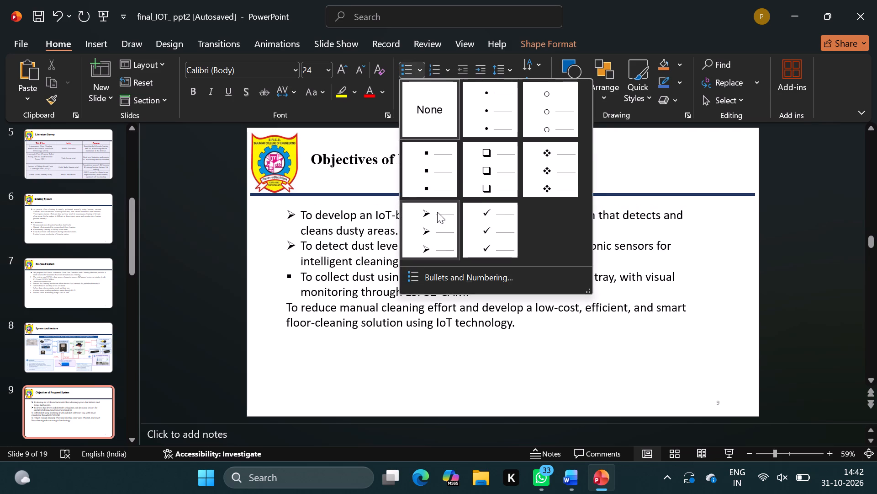
pyautogui.click(437, 212)
pyautogui.click(285, 304)
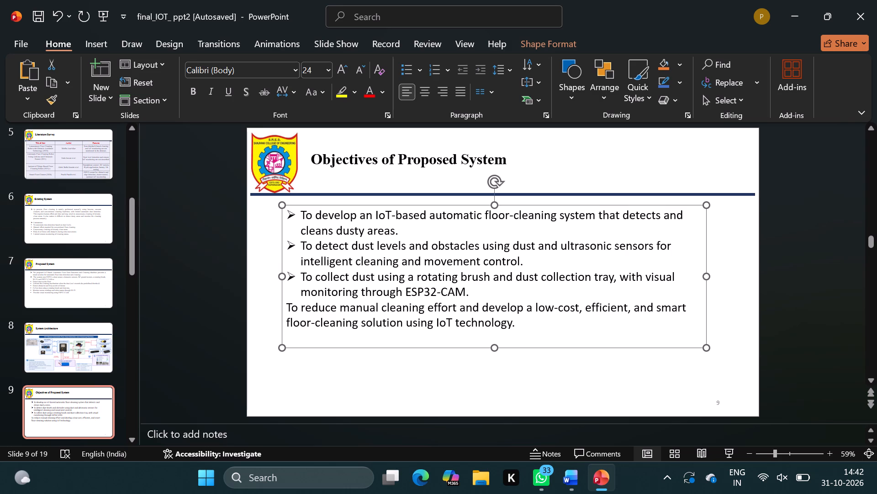
pyautogui.click(286, 305)
pyautogui.click(288, 306)
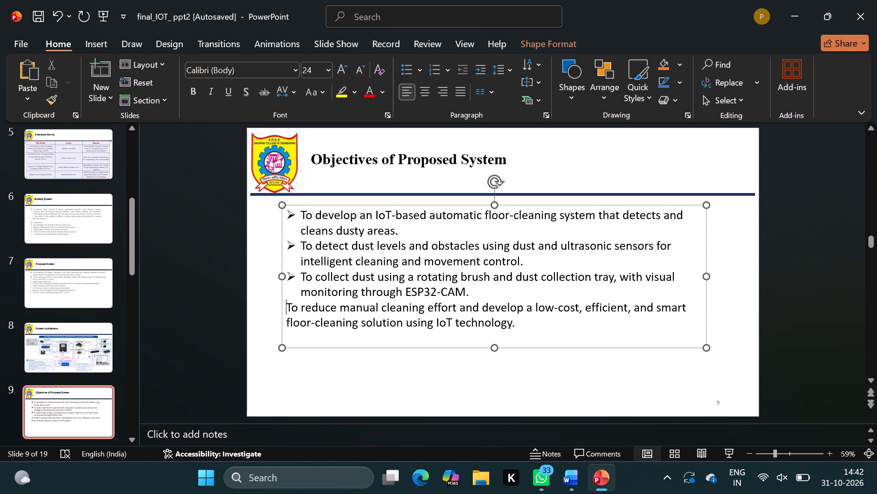
pyautogui.click(417, 71)
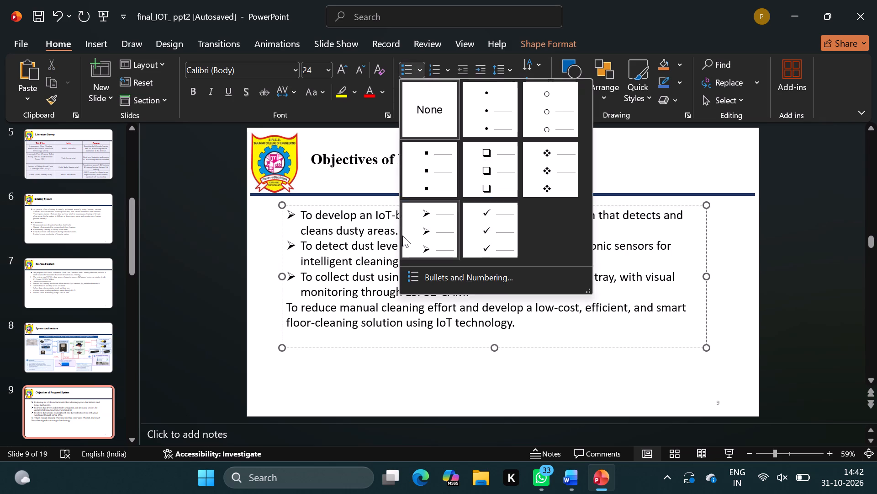
pyautogui.click(402, 236)
pyautogui.click(353, 345)
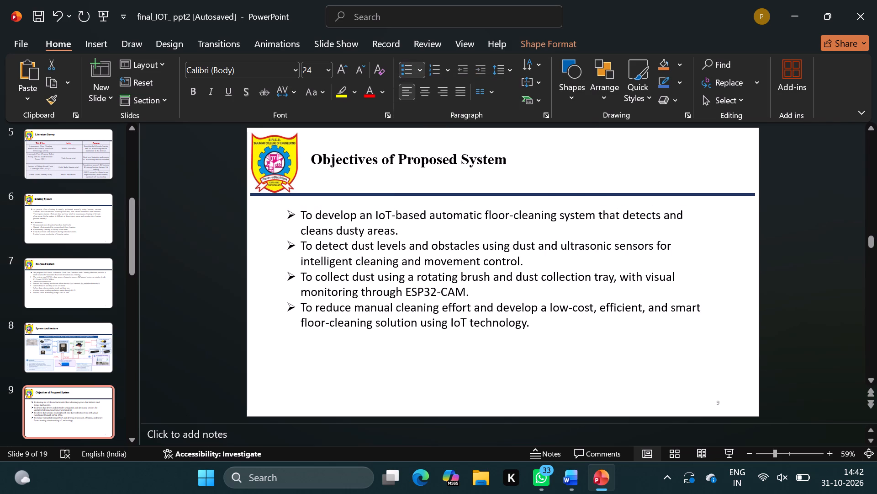
pyautogui.hotkey('ctrl', 's')
# Review the slides from System Architecture through Observation and back to Scope of Proposed System, checking their content and order.
pyautogui.scroll(-1, 79, 256)
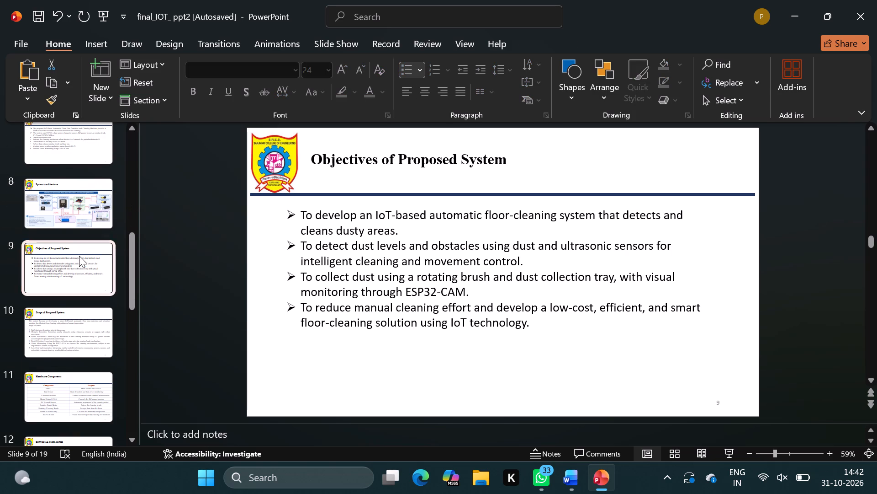
pyautogui.click(75, 215)
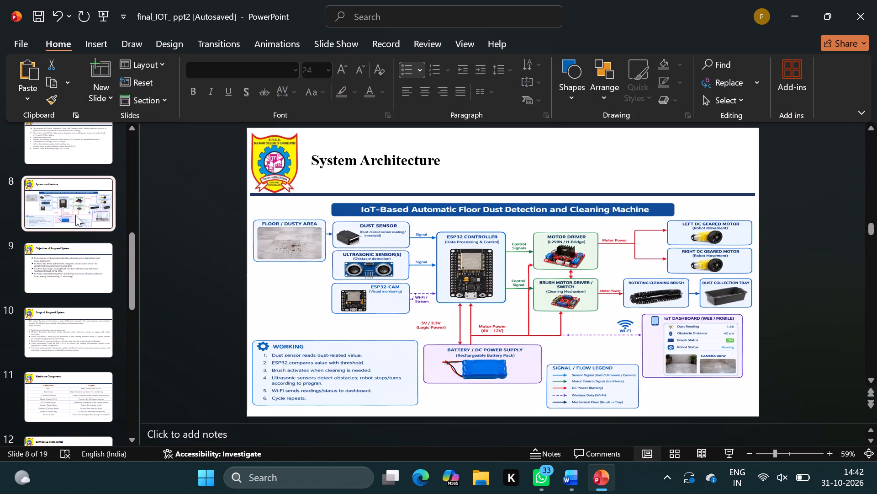
pyautogui.press('Down')
pyautogui.press('Down')
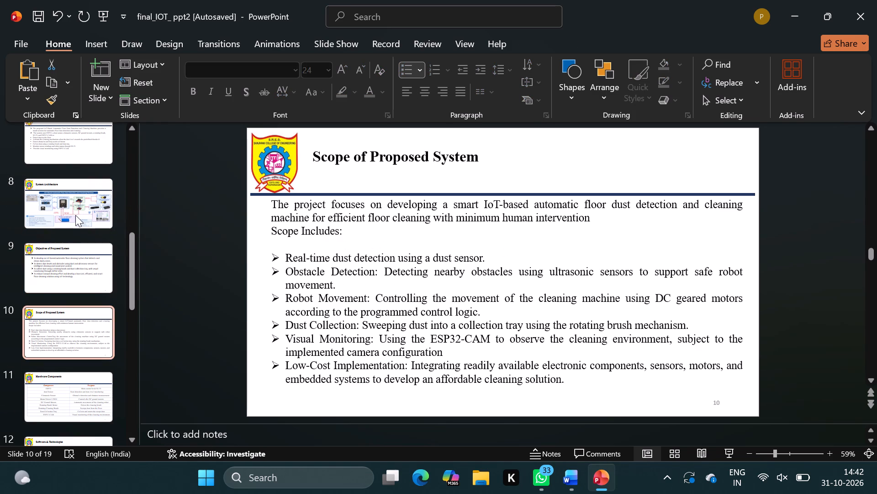
pyautogui.press('Down')
pyautogui.press('Down')
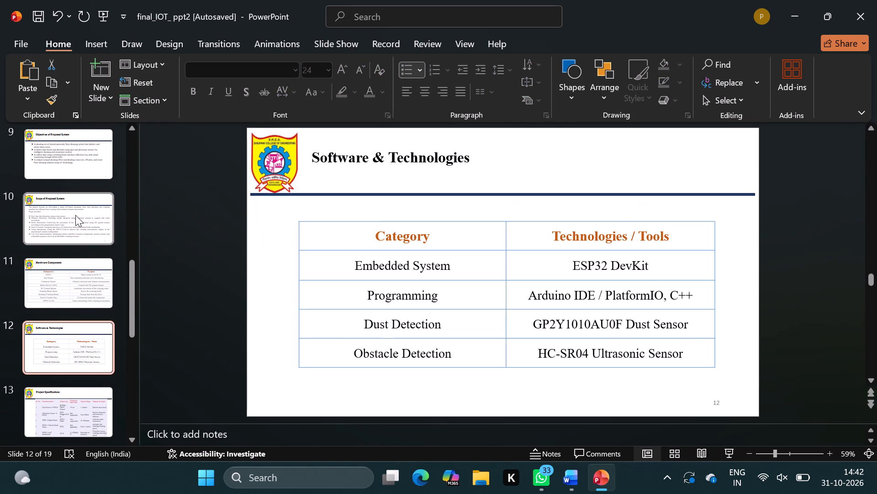
pyautogui.press('Down')
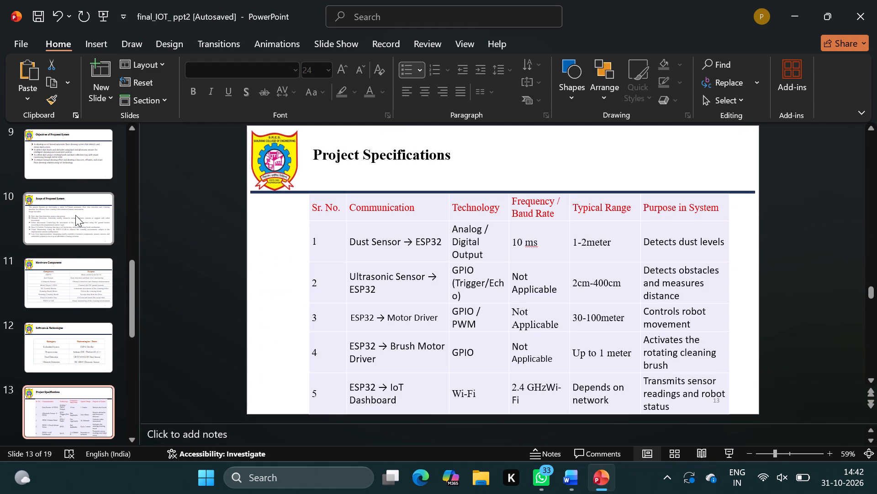
pyautogui.press('Down')
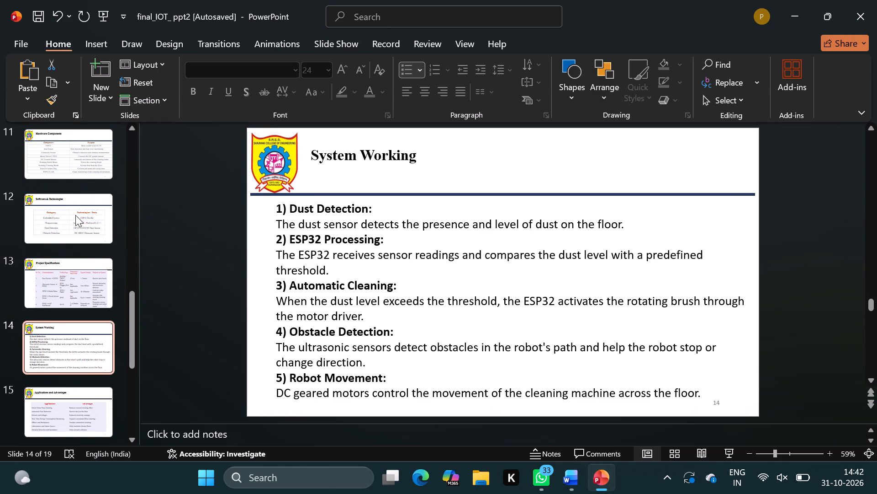
pyautogui.press('Down')
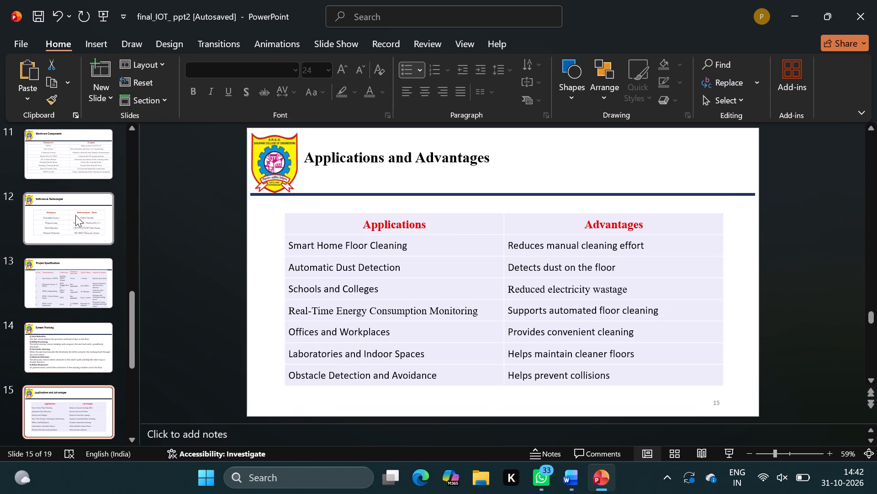
pyautogui.press('Down')
pyautogui.press('Down')
pyautogui.press('Up')
pyautogui.press('Up')
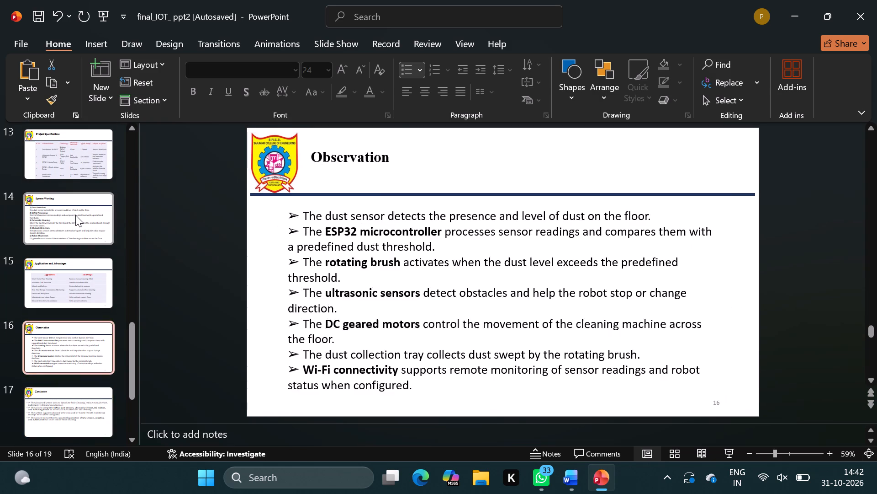
pyautogui.press('Up')
pyautogui.press('Up')
pyautogui.press('Up')
pyautogui.press('Up')
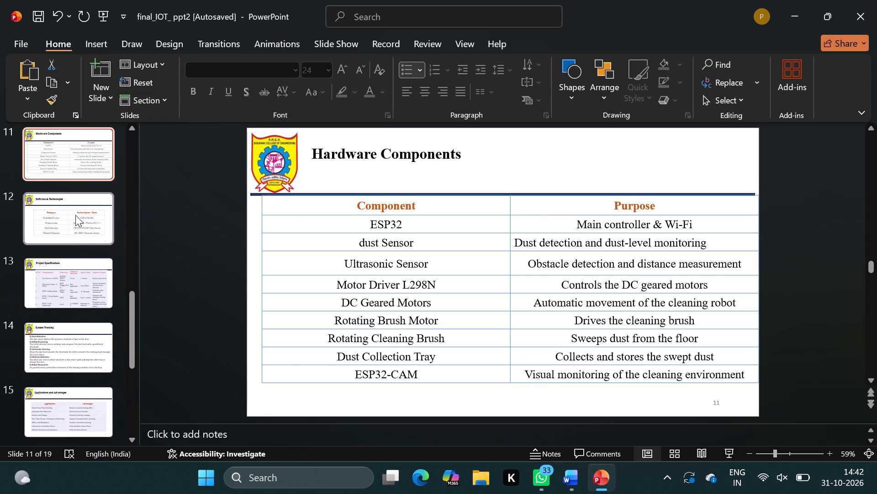
pyautogui.press('Up')
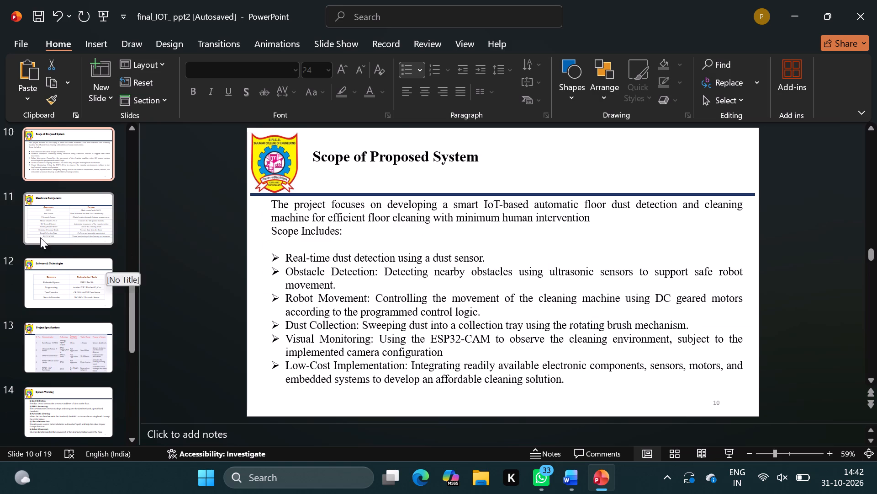
# Move the Scope of Proposed System slide between the Observation and Conclusion slides, and save the presentation.
pyautogui.moveTo(52, 139); pyautogui.dragTo(62, 306)
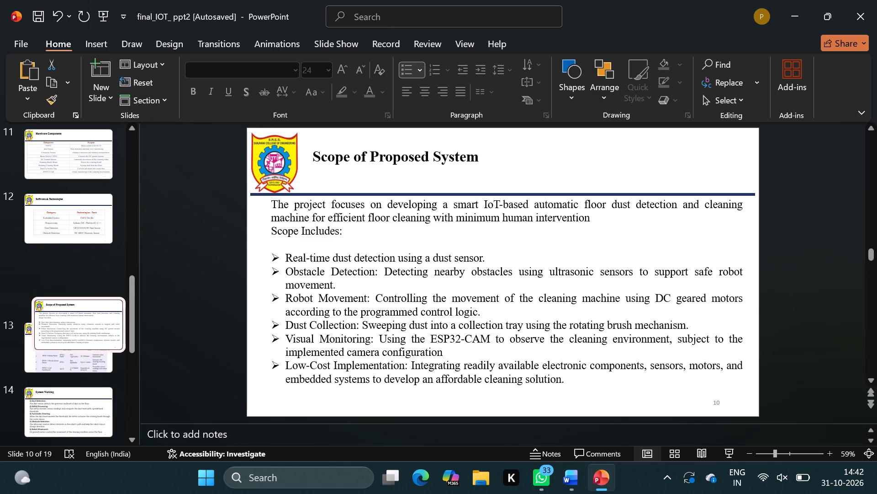
pyautogui.moveTo(62, 306); pyautogui.dragTo(56, 357)
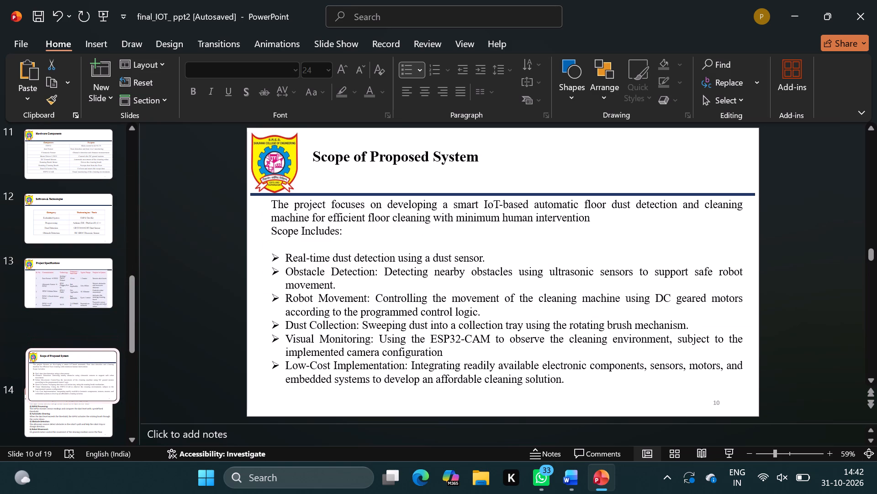
pyautogui.moveTo(56, 357); pyautogui.dragTo(64, 276)
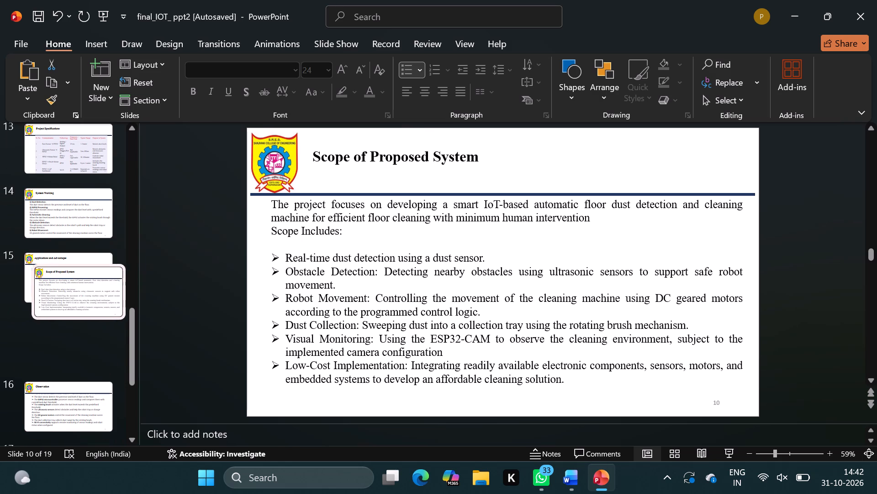
pyautogui.moveTo(64, 276); pyautogui.dragTo(53, 386)
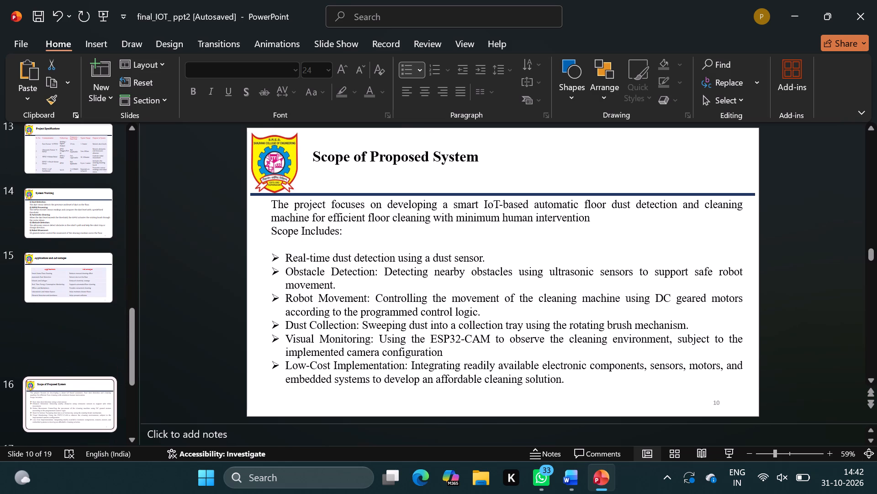
pyautogui.moveTo(53, 386); pyautogui.dragTo(55, 258)
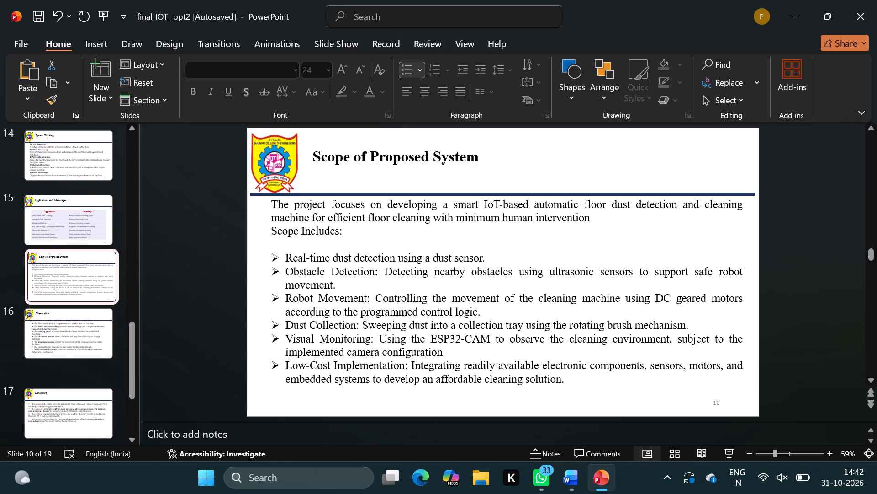
pyautogui.moveTo(55, 258); pyautogui.dragTo(54, 260)
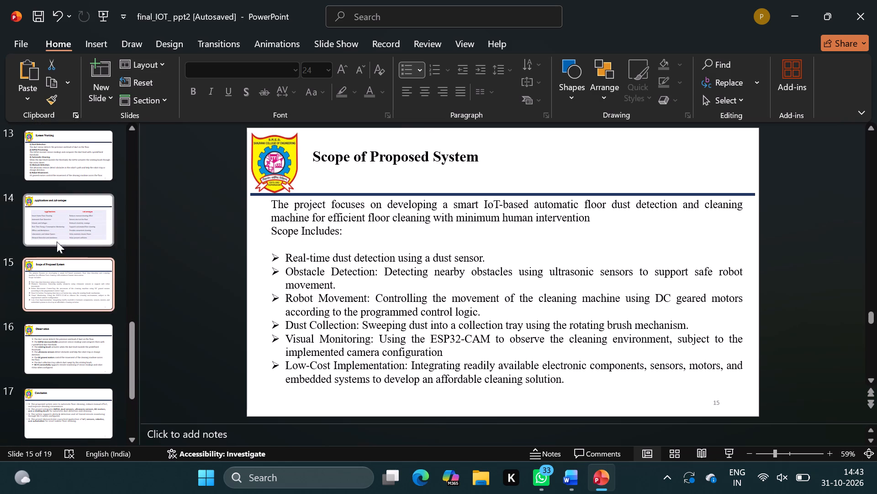
pyautogui.click(65, 357)
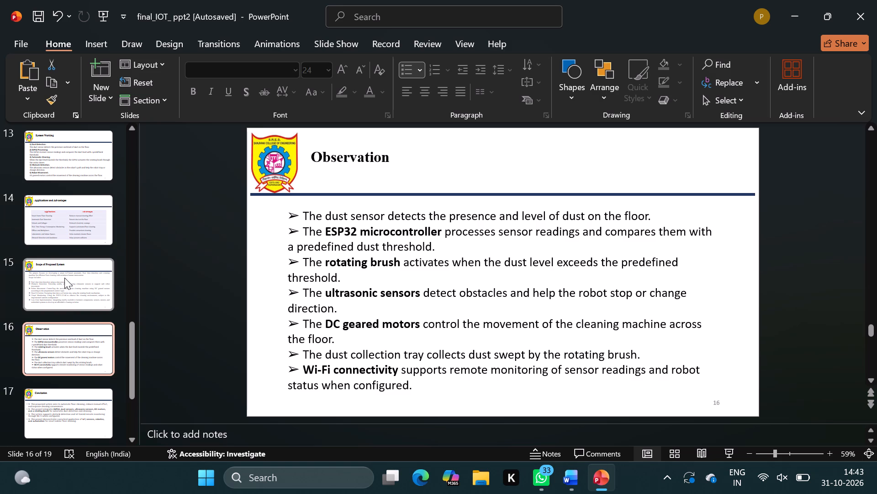
pyautogui.moveTo(63, 284); pyautogui.dragTo(69, 349)
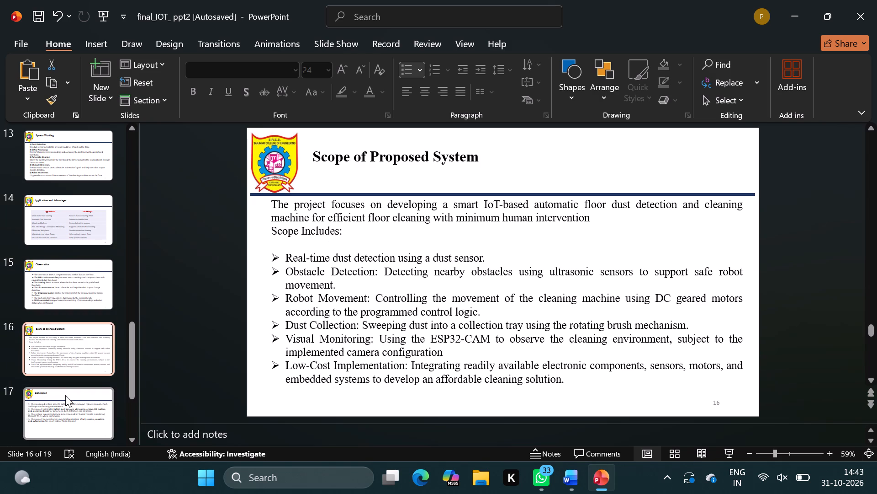
pyautogui.click(65, 399)
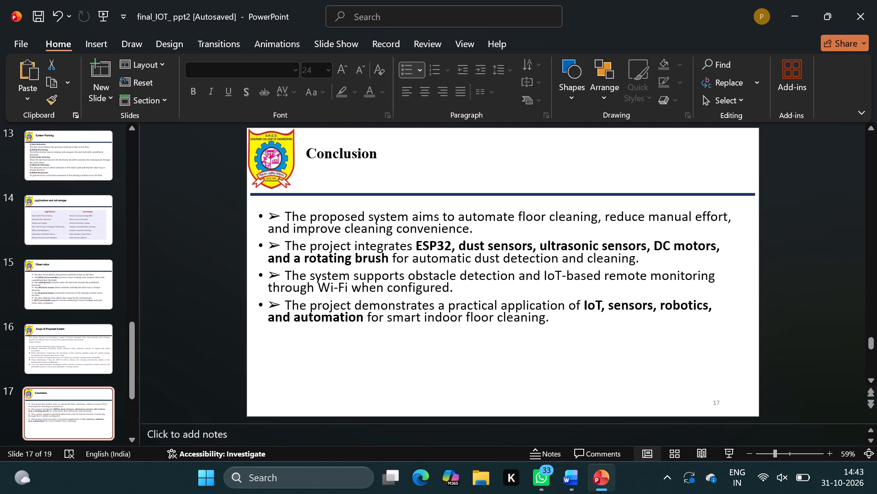
pyautogui.hotkey('ctrl', 's')
# Review the slides backwards from the Conclusion slide to the title slide, checking their order and content.
pyautogui.press('Up')
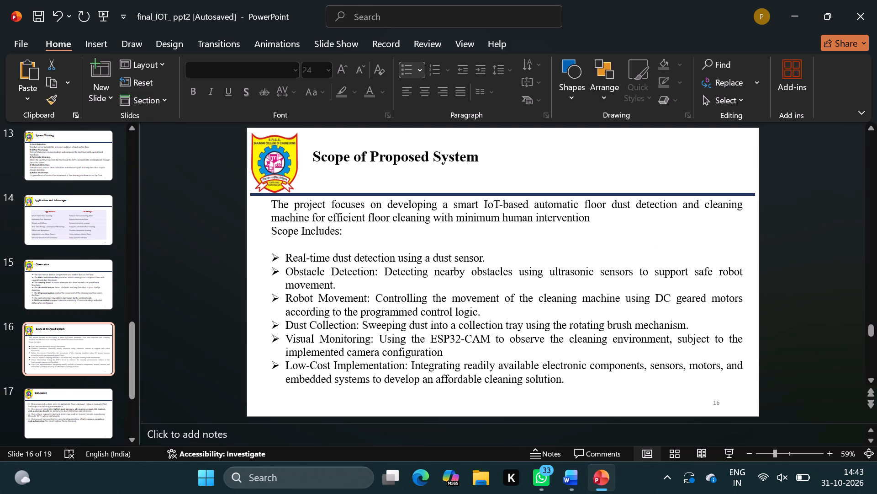
pyautogui.press('Up')
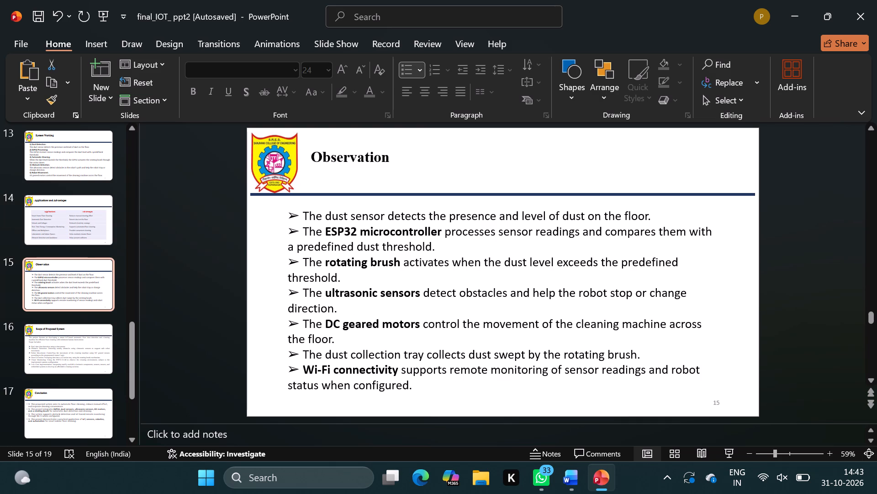
pyautogui.press('Up')
pyautogui.press('Up')
pyautogui.press('Up')
pyautogui.press('Up')
pyautogui.press('Up')
pyautogui.press('Up')
pyautogui.press('Up')
pyautogui.press('Up')
pyautogui.press('Up')
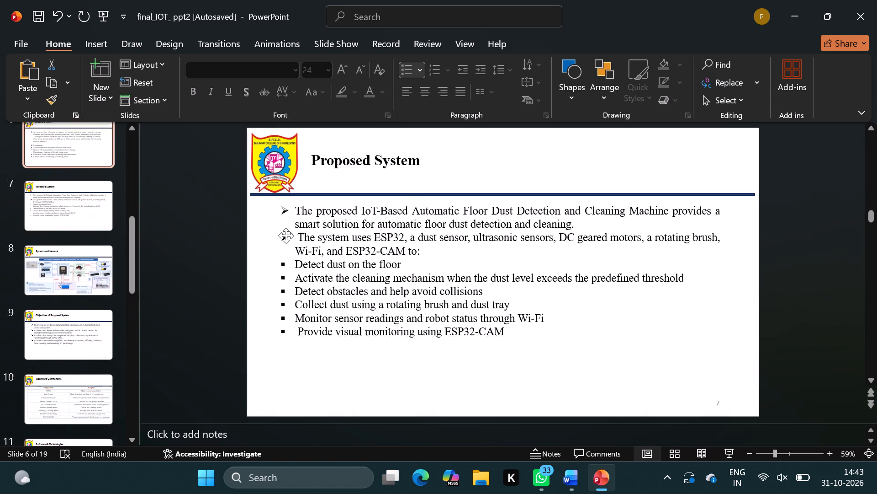
pyautogui.press('Up')
pyautogui.press('Up')
pyautogui.press('Up')
pyautogui.press('Up')
pyautogui.press('Up')
pyautogui.press('Up')
pyautogui.press('Up')
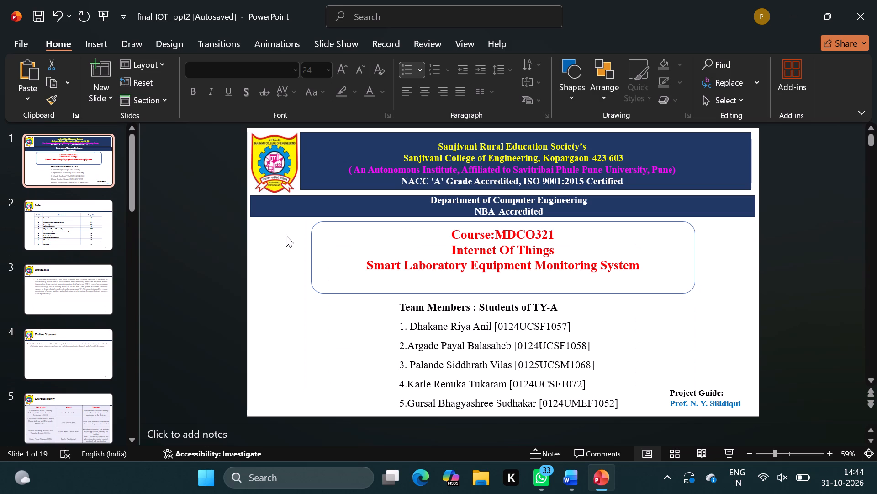
# On the title slide, delete the project title "Smart Laboratory Equipment Monitoring System" and enter "Iot" as the start of its replacement.
pyautogui.click(640, 263)
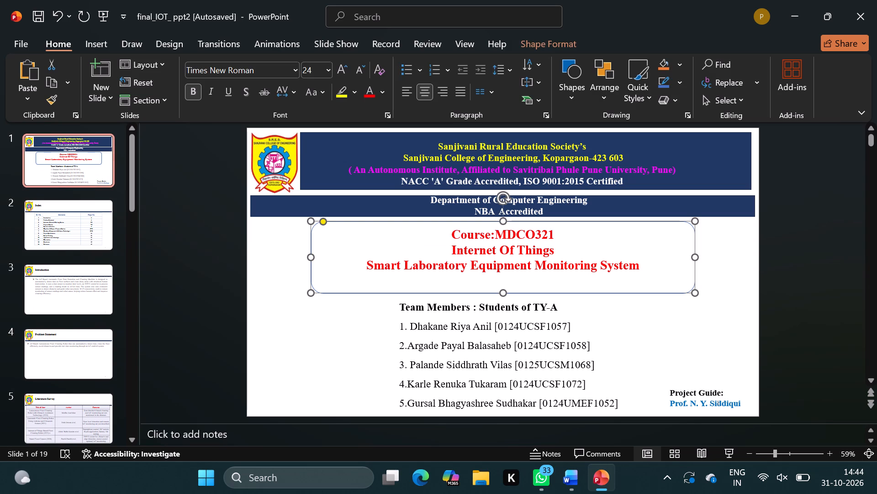
pyautogui.click(640, 265)
pyautogui.click(636, 269)
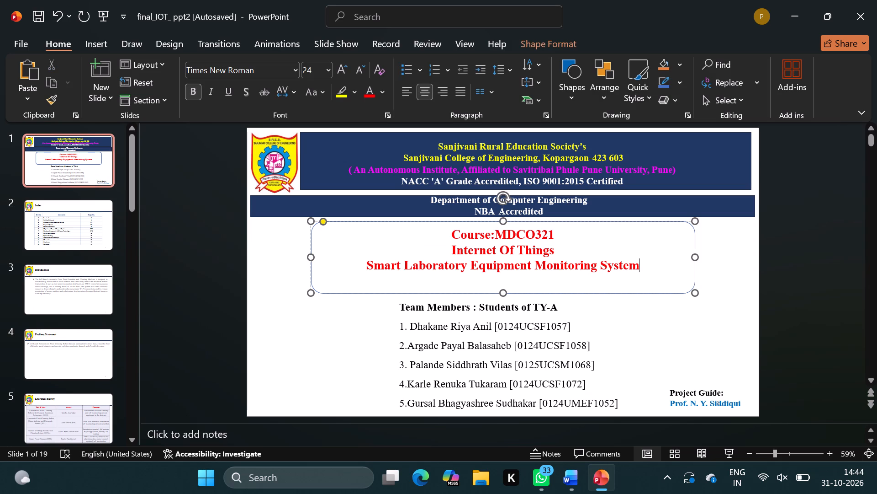
pyautogui.press('BackSpace')
pyautogui.press('BackSpace')
pyautogui.press('BackSpace')
pyautogui.press('BackSpace')
pyautogui.press('BackSpace')
pyautogui.press('BackSpace')
pyautogui.press('BackSpace')
pyautogui.press('BackSpace')
pyautogui.press('BackSpace')
pyautogui.press('BackSpace')
pyautogui.press('BackSpace')
pyautogui.press('BackSpace')
pyautogui.press('BackSpace')
pyautogui.press('BackSpace')
pyautogui.press('BackSpace')
pyautogui.press('BackSpace')
pyautogui.press('BackSpace')
pyautogui.press('BackSpace')
pyautogui.press('BackSpace')
pyautogui.press('BackSpace')
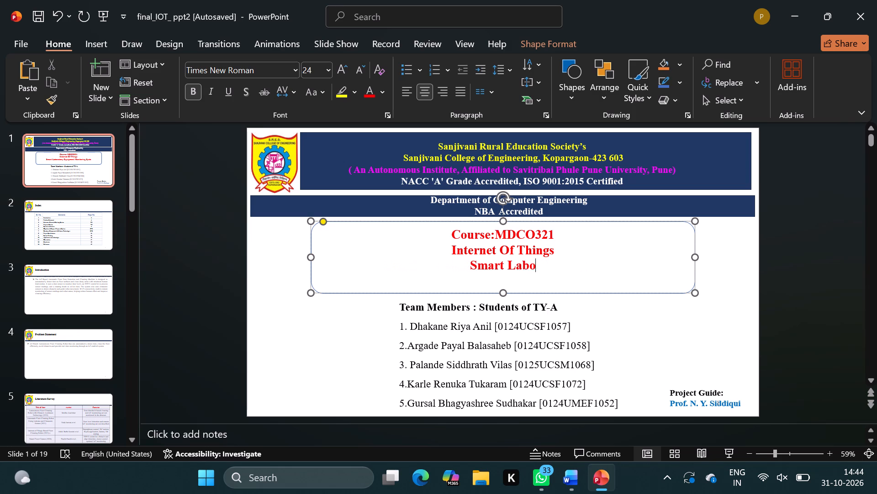
pyautogui.press('BackSpace')
pyautogui.press('BackSpace')
pyautogui.press('BackSpace')
pyautogui.press('BackSpace')
pyautogui.press('BackSpace')
pyautogui.press('BackSpace')
pyautogui.press('BackSpace')
pyautogui.press('BackSpace')
pyautogui.press('BackSpace')
pyautogui.press('BackSpace')
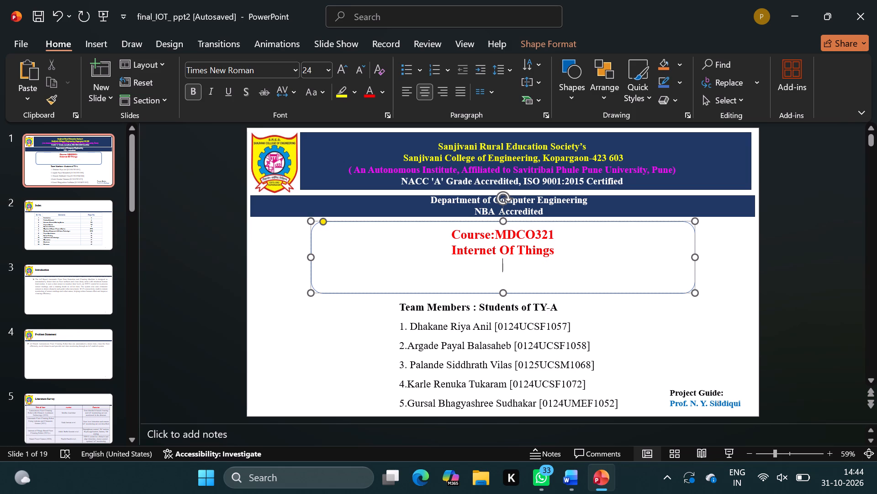
pyautogui.write('Iot')
pyautogui.press('space')
# Switch to File Explorer and open the IoT_Project_Report document from the Desktop's IOT folder in Word.
pyautogui.click(568, 483)
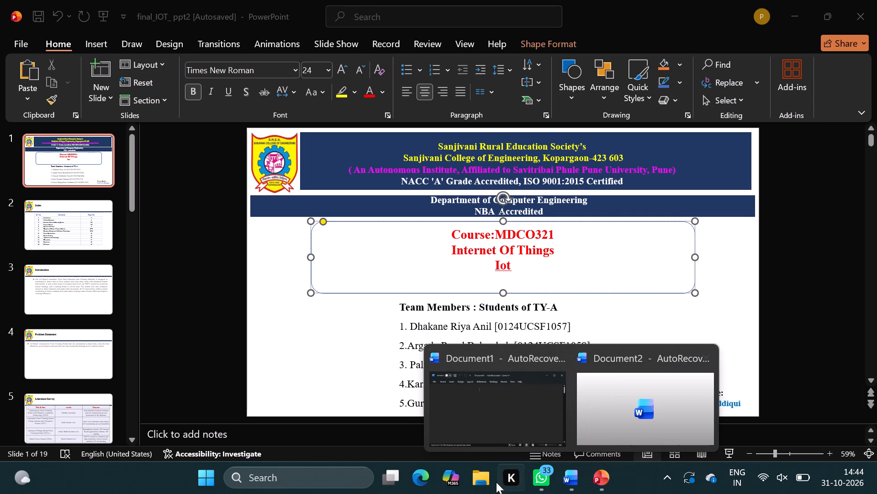
pyautogui.click(475, 482)
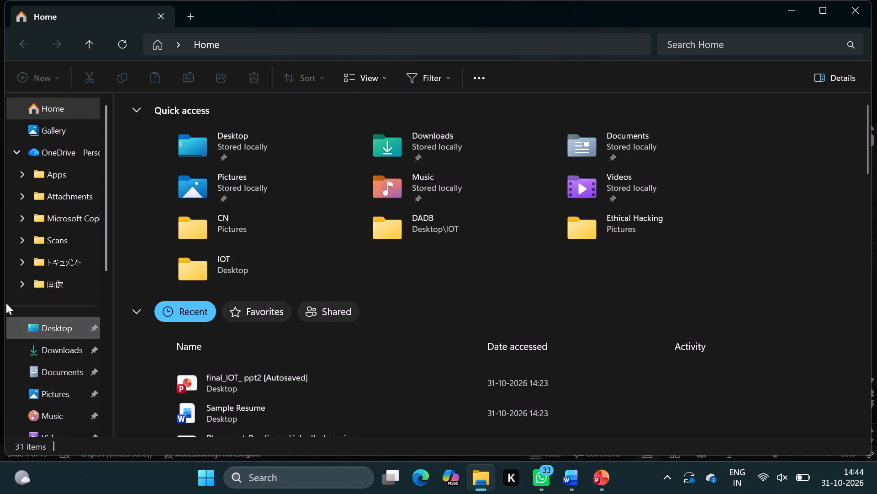
pyautogui.click(62, 337)
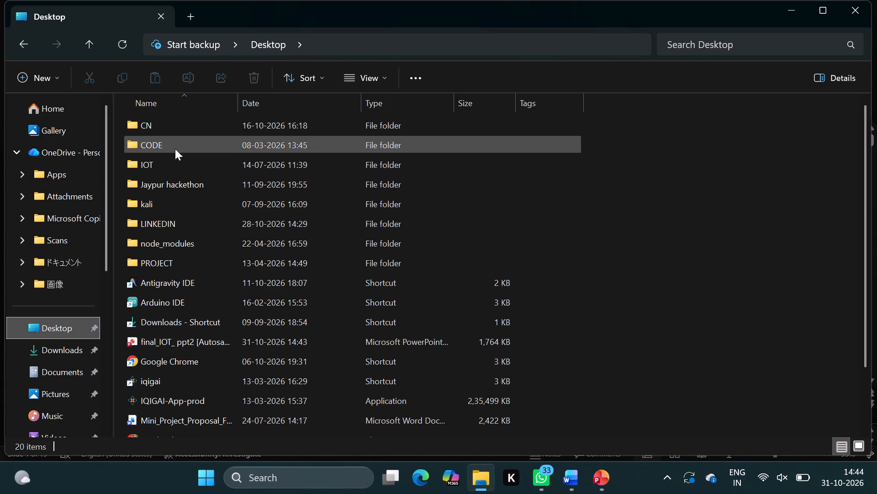
pyautogui.doubleClick(183, 161)
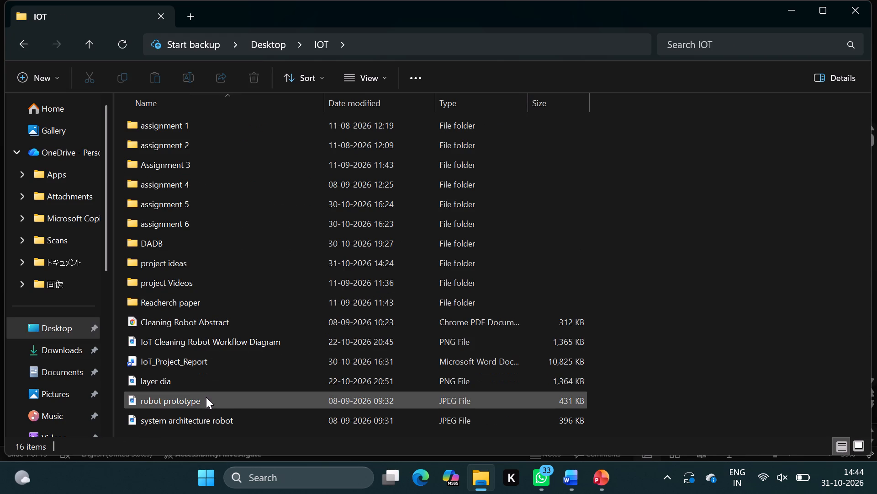
pyautogui.doubleClick(192, 357)
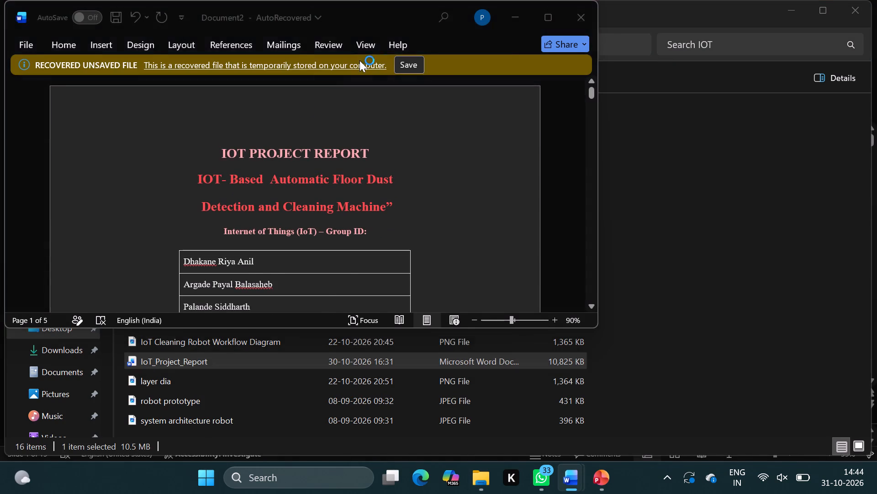
pyautogui.click(570, 21)
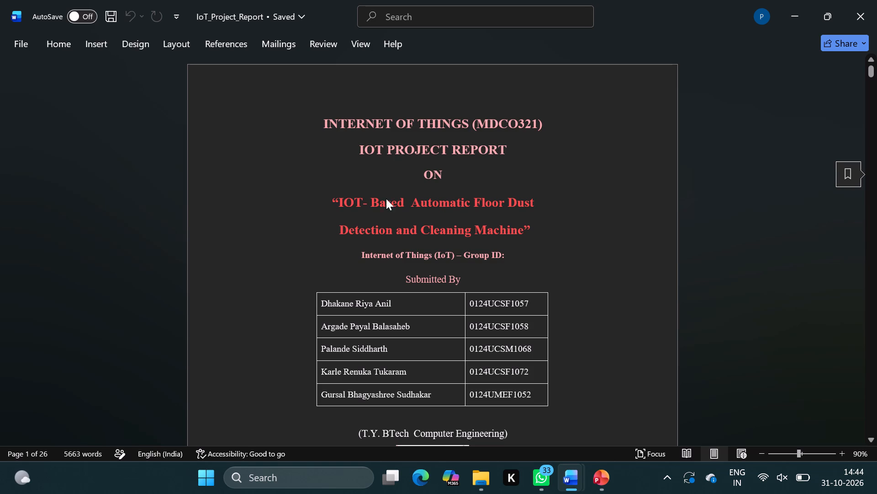
# Copy the title "IOT- Based Automatic Floor Dust Detection and Cleaning Machine" from the Word report and paste it over "Iot" on PowerPoint's title slide.
pyautogui.click(337, 201)
pyautogui.moveTo(337, 201); pyautogui.dragTo(530, 231)
pyautogui.hotkey('ctrl', 'c')
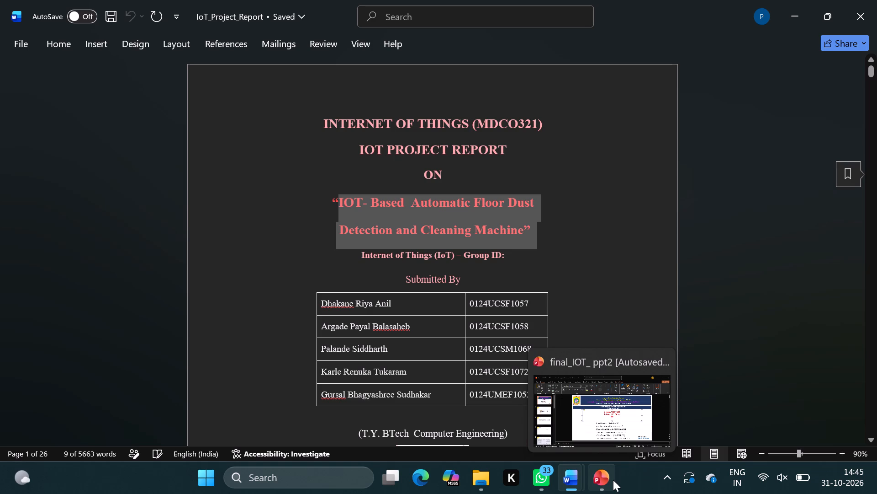
pyautogui.click(599, 477)
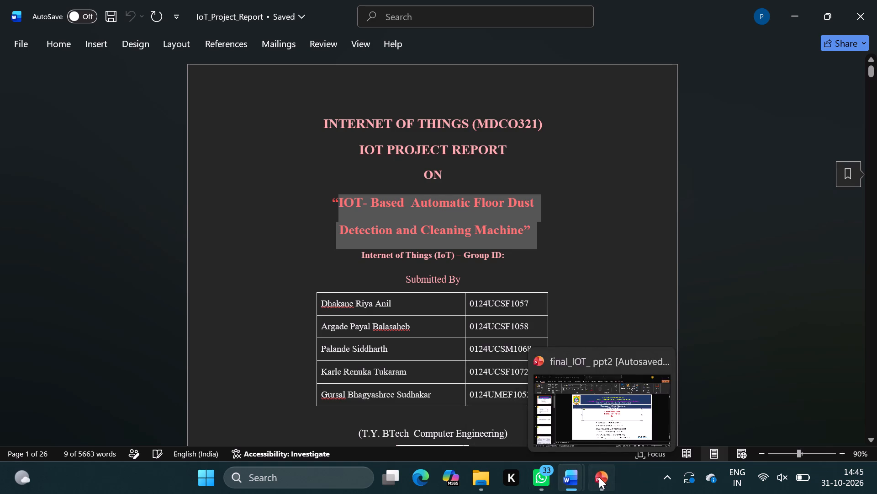
pyautogui.press('BackSpace')
pyautogui.press('BackSpace')
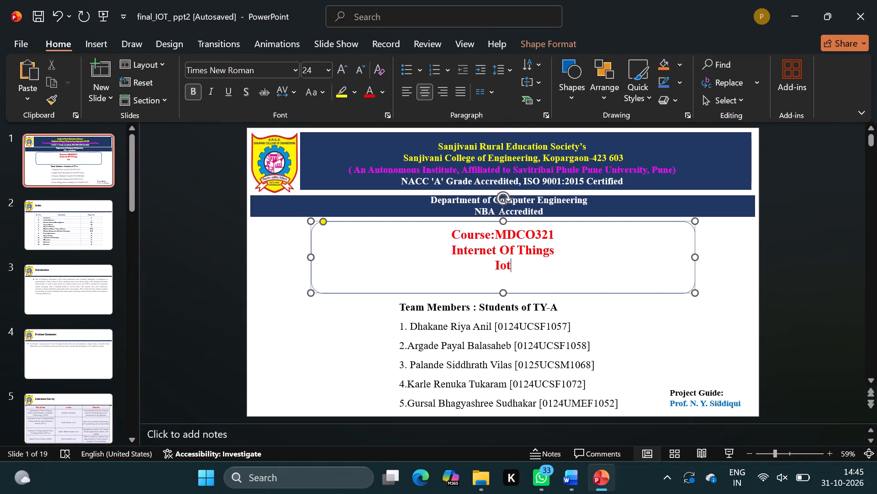
pyautogui.press('BackSpace')
pyautogui.press('BackSpace')
pyautogui.hotkey('ctrl', 'v')
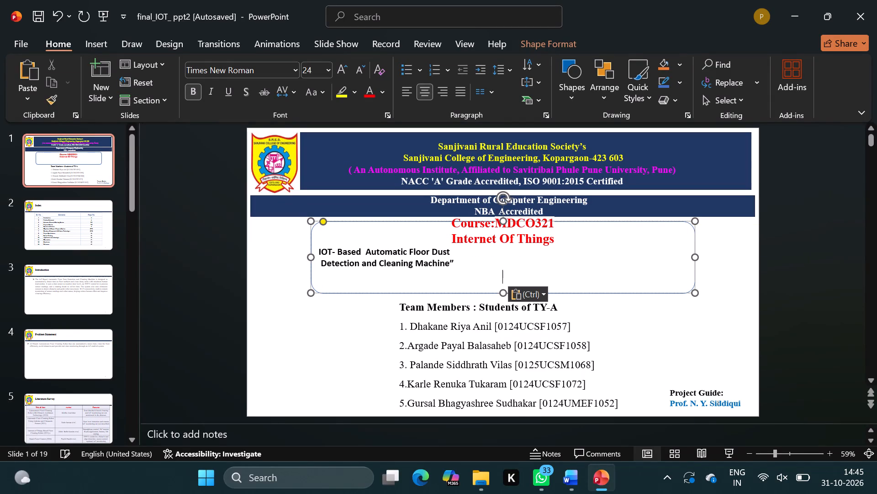
# Apply the formatting of the "Internet Of Things" line to both lines of the pasted project title using Format Painter.
pyautogui.moveTo(468, 238); pyautogui.dragTo(484, 239)
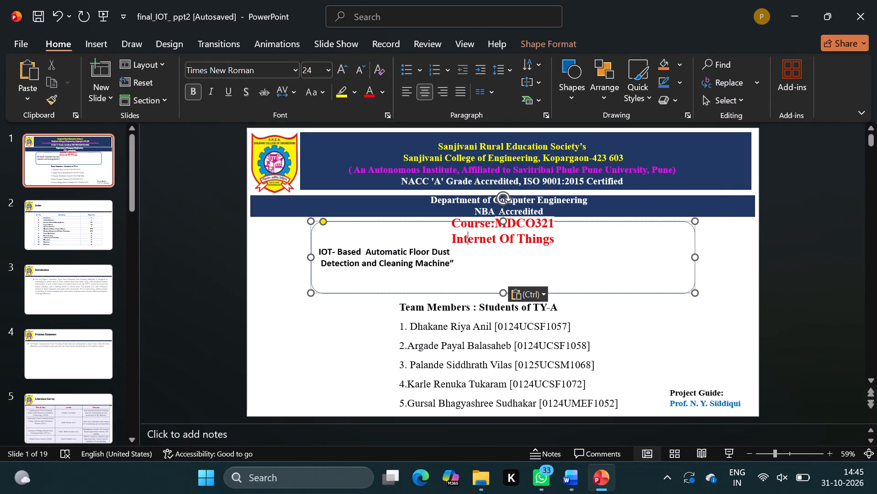
pyautogui.moveTo(484, 239); pyautogui.dragTo(519, 239)
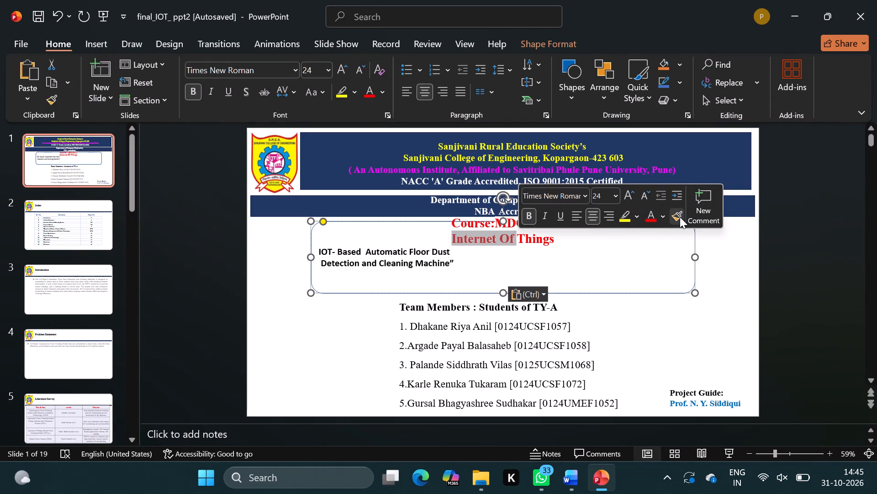
pyautogui.click(680, 217)
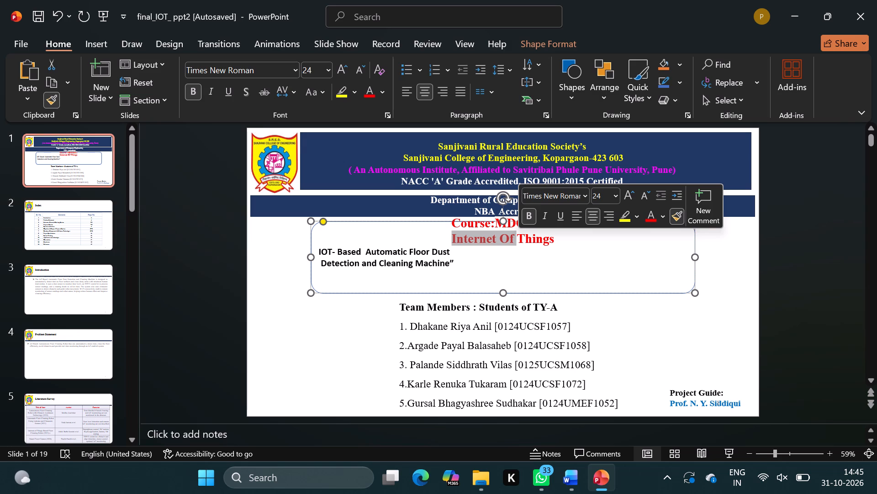
pyautogui.click(316, 252)
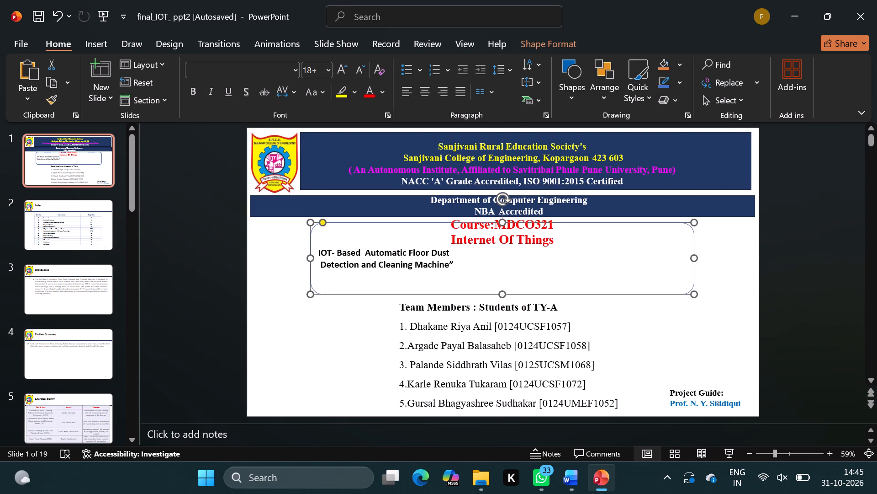
pyautogui.moveTo(320, 252); pyautogui.dragTo(370, 252)
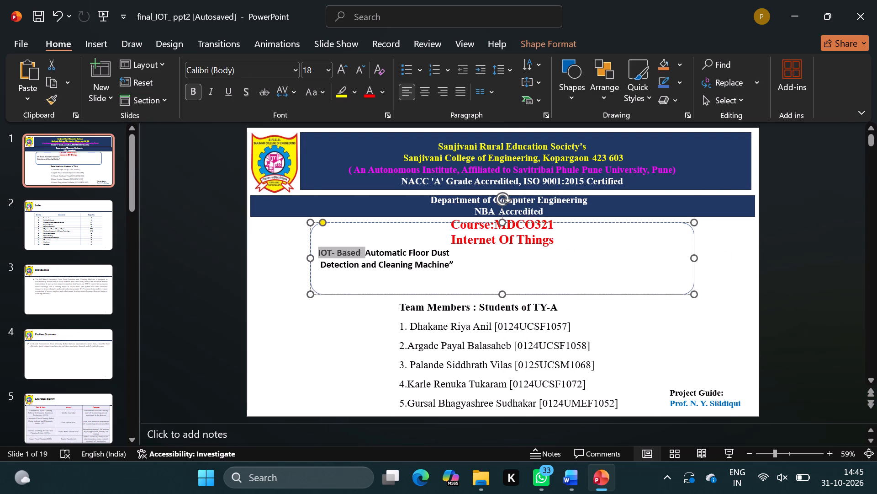
pyautogui.moveTo(370, 252); pyautogui.dragTo(453, 267)
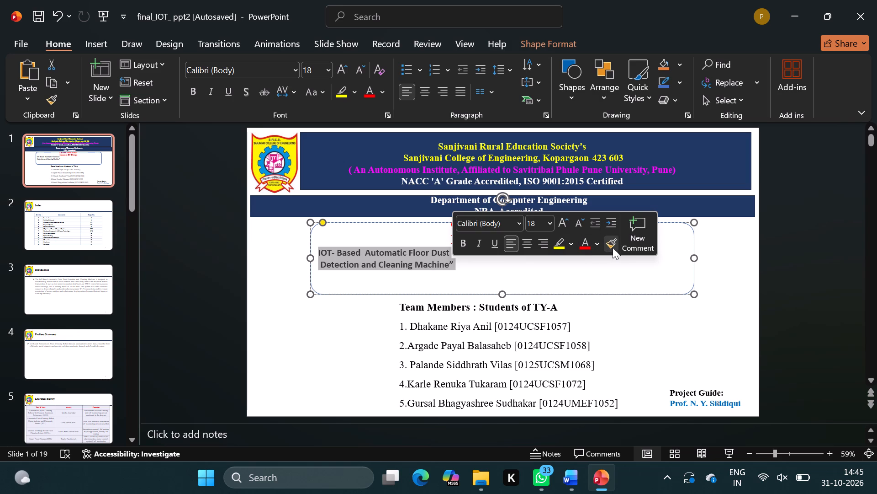
pyautogui.click(555, 276)
pyautogui.moveTo(500, 245); pyautogui.dragTo(535, 243)
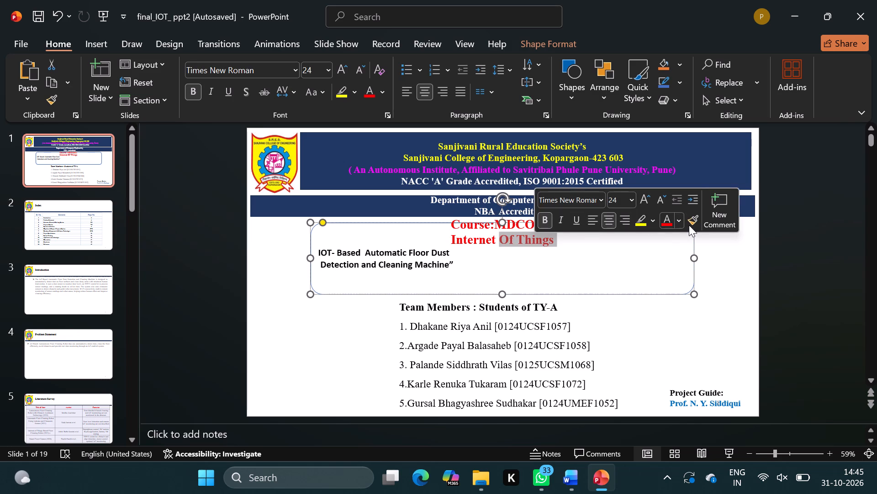
pyautogui.click(690, 225)
pyautogui.moveTo(318, 253); pyautogui.dragTo(448, 273)
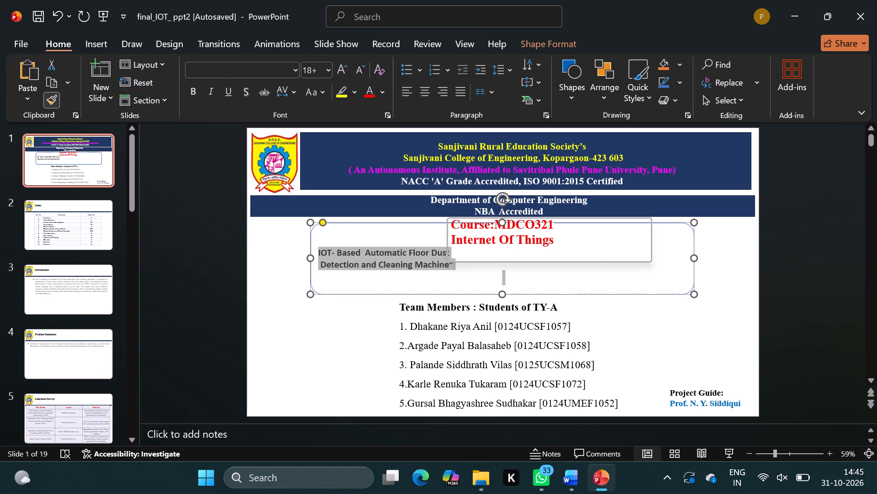
pyautogui.click(444, 288)
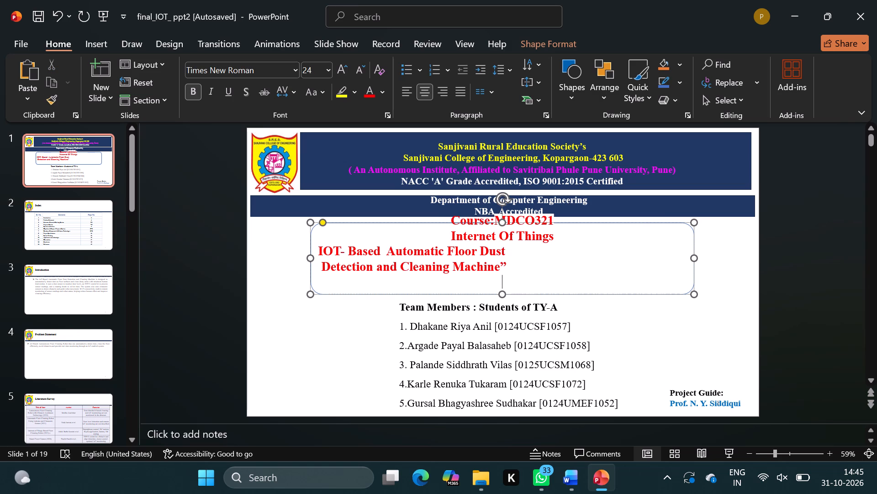
# Indent the "IOT- Based Automatic Floor Dust" line with leading spaces to centre it beneath "Internet Of Things".
pyautogui.click(337, 247)
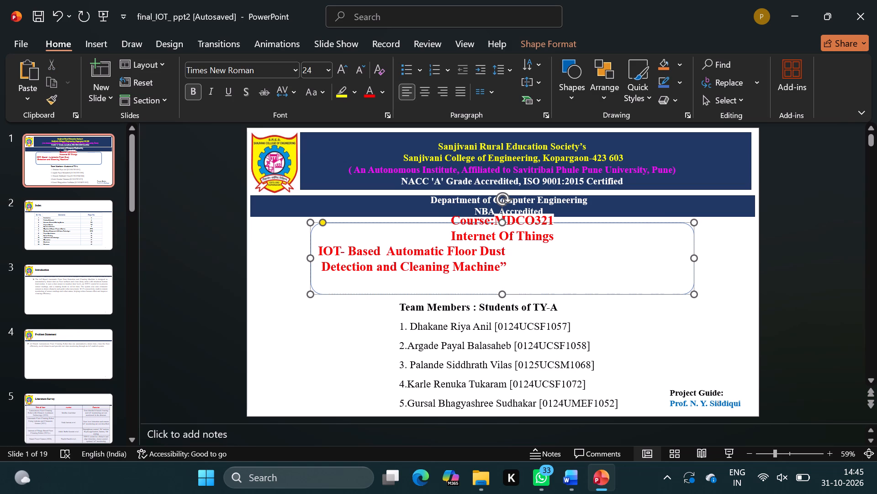
pyautogui.click(322, 251)
pyautogui.press('Left')
pyautogui.press('space')
pyautogui.press('space')
pyautogui.press('space')
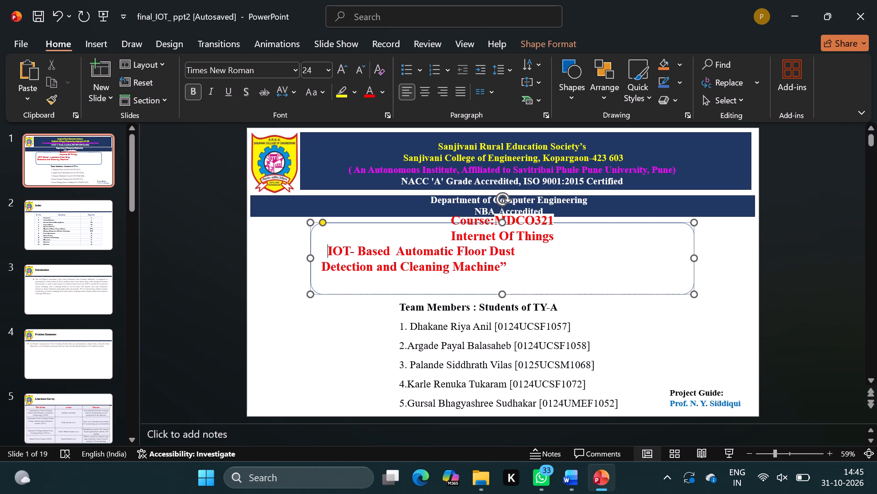
pyautogui.press('space')
pyautogui.press('space')
pyautogui.press('space')
pyautogui.press('space')
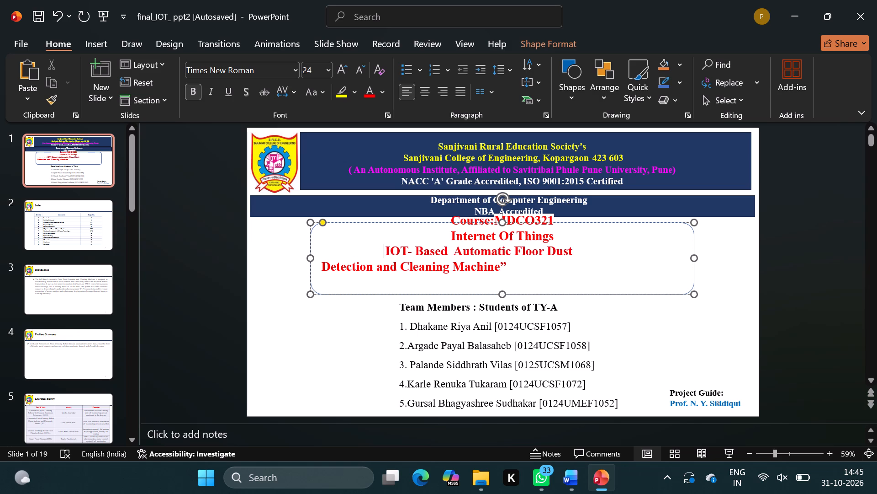
pyautogui.press('space')
pyautogui.press('space')
pyautogui.press('space')
pyautogui.press('space')
# Indent the "Detection and Cleaning Machine" line with leading spaces to centre it beneath the first line of the project title.
pyautogui.press('Down')
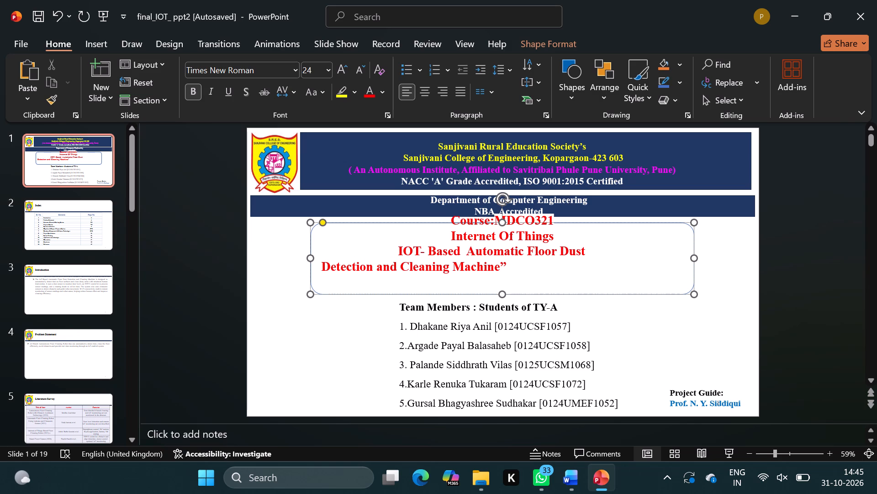
pyautogui.press('Left')
pyautogui.press('Left')
pyautogui.press('Left')
pyautogui.press('Left')
pyautogui.press('Left')
pyautogui.press('Left')
pyautogui.press('Left')
pyautogui.press('Left')
pyautogui.press('Left')
pyautogui.press('Left')
pyautogui.press('Left')
pyautogui.press('Left')
pyautogui.press('Left')
pyautogui.press('space')
pyautogui.press('space')
pyautogui.press('space')
pyautogui.press('space')
pyautogui.press('space')
pyautogui.press('space')
pyautogui.press('space')
pyautogui.press('space')
pyautogui.press('space')
pyautogui.press('space')
pyautogui.press('space')
pyautogui.press('space')
pyautogui.press('space')
pyautogui.press('space')
pyautogui.press('space')
pyautogui.press('space')
pyautogui.press('space')
pyautogui.press('space')
pyautogui.press('space')
pyautogui.press('space')
pyautogui.press('space')
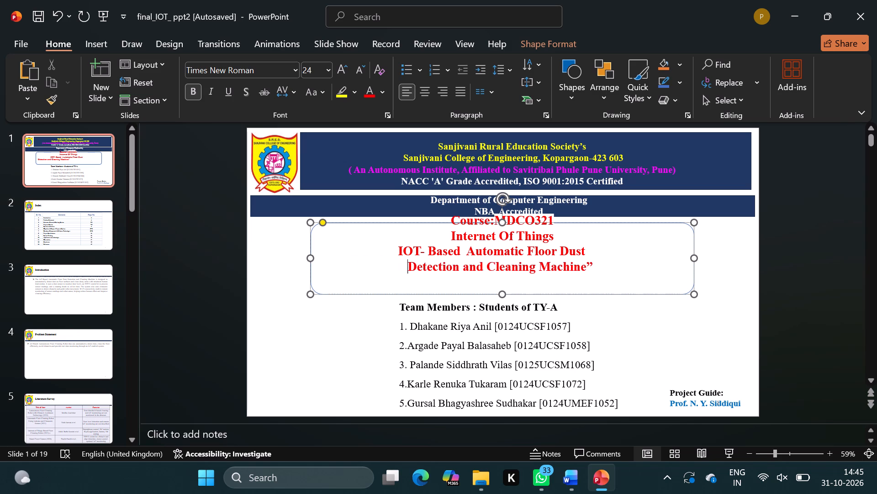
pyautogui.click(475, 282)
pyautogui.click(283, 290)
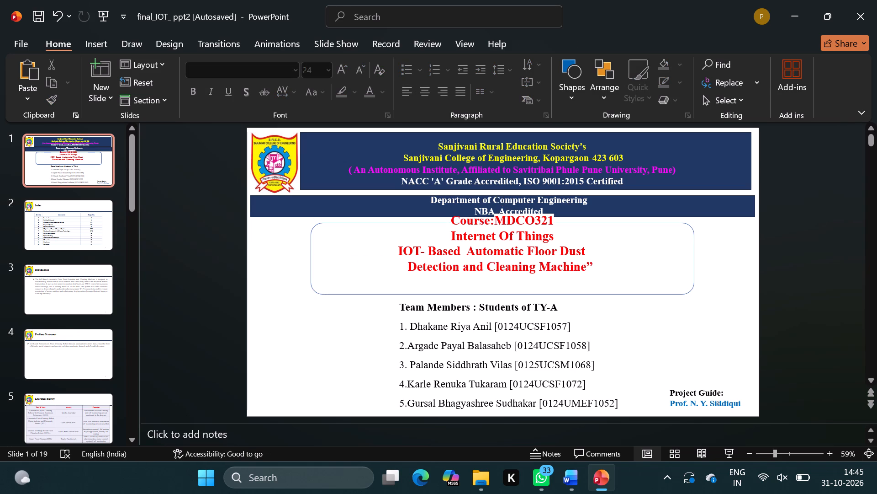
# Move the title text box slightly down from the department banner and shorten it so it ends above the Team Members heading.
pyautogui.click(503, 245)
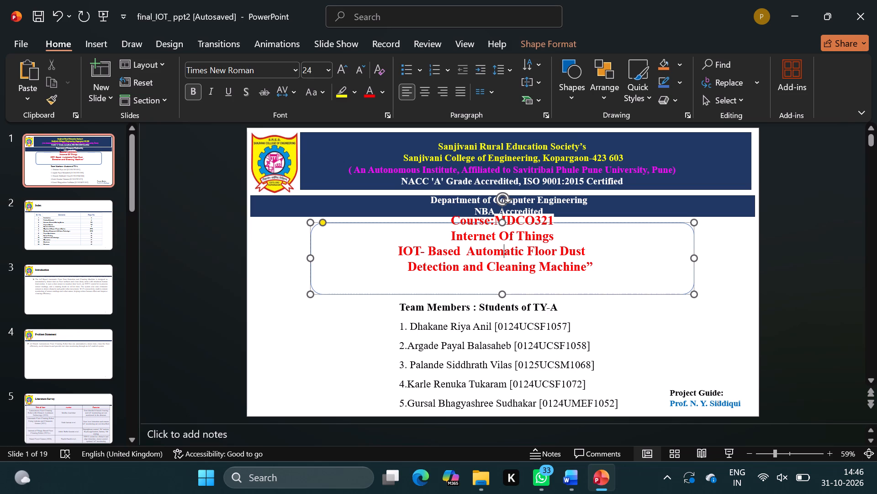
pyautogui.moveTo(562, 222); pyautogui.dragTo(562, 233)
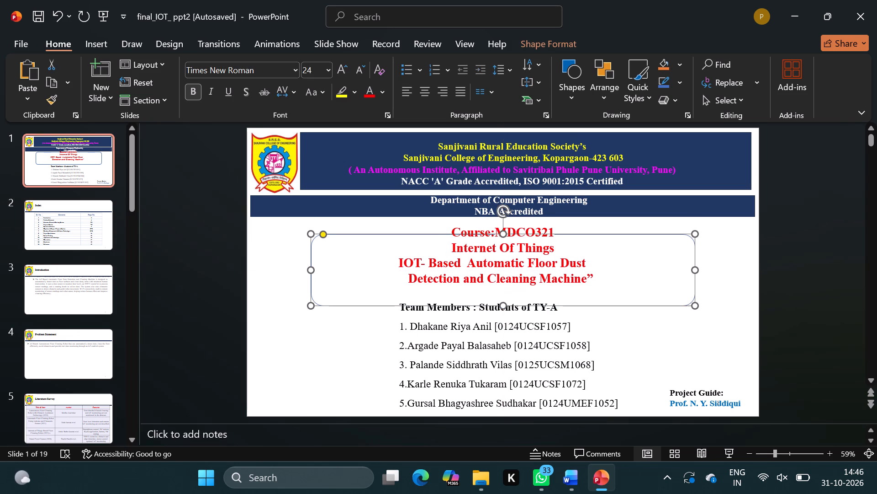
pyautogui.moveTo(502, 306); pyautogui.dragTo(502, 301)
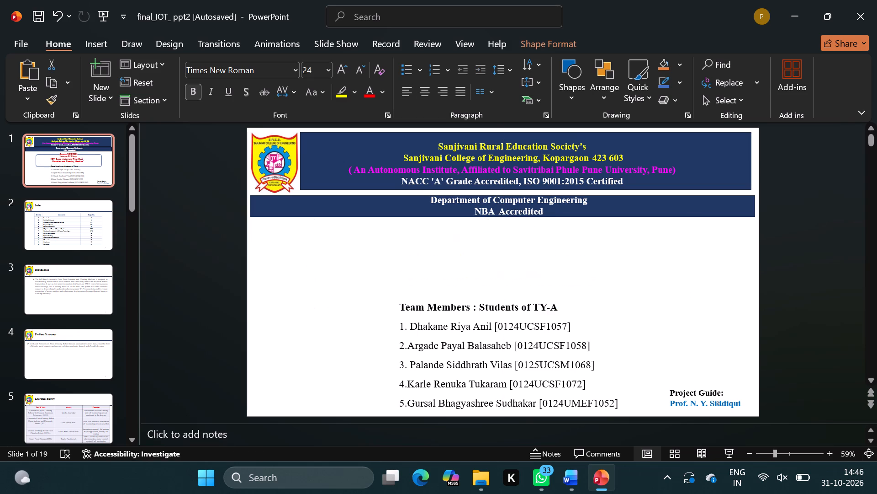
pyautogui.moveTo(502, 301); pyautogui.dragTo(507, 290)
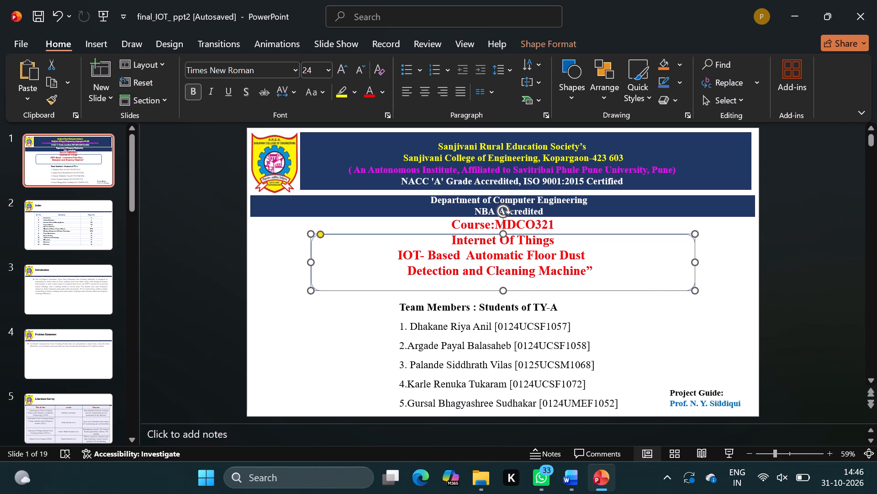
pyautogui.click(636, 363)
pyautogui.click(346, 345)
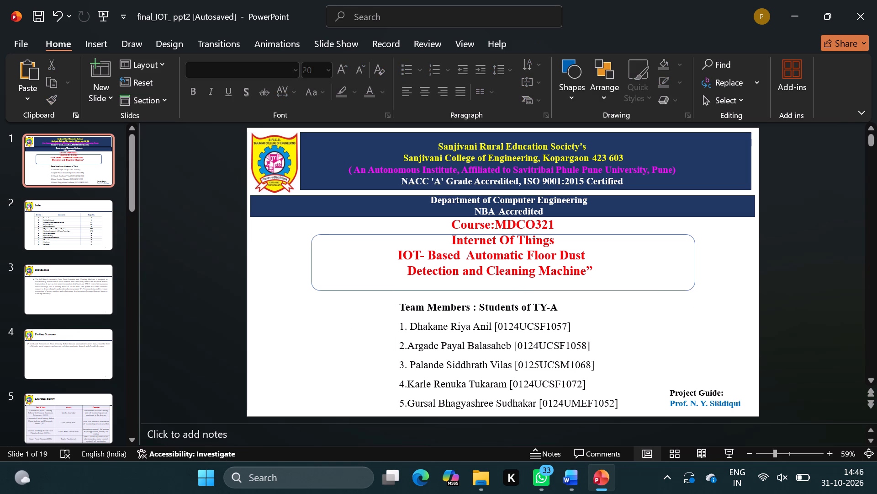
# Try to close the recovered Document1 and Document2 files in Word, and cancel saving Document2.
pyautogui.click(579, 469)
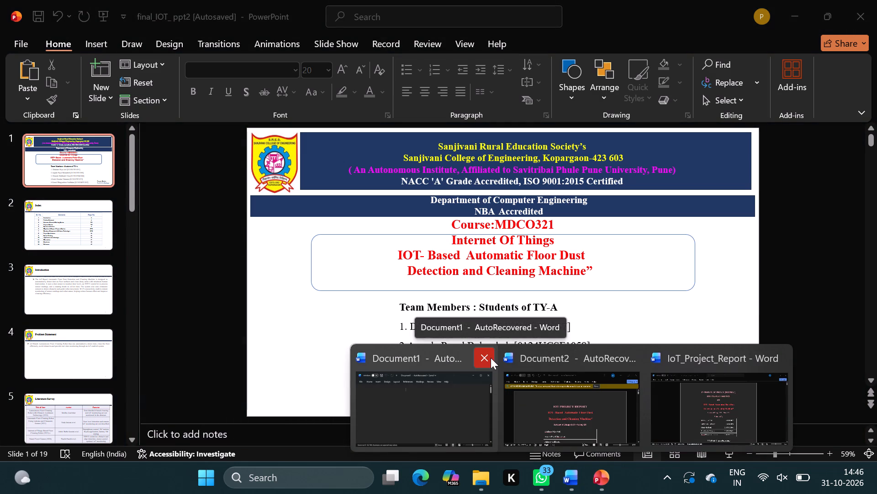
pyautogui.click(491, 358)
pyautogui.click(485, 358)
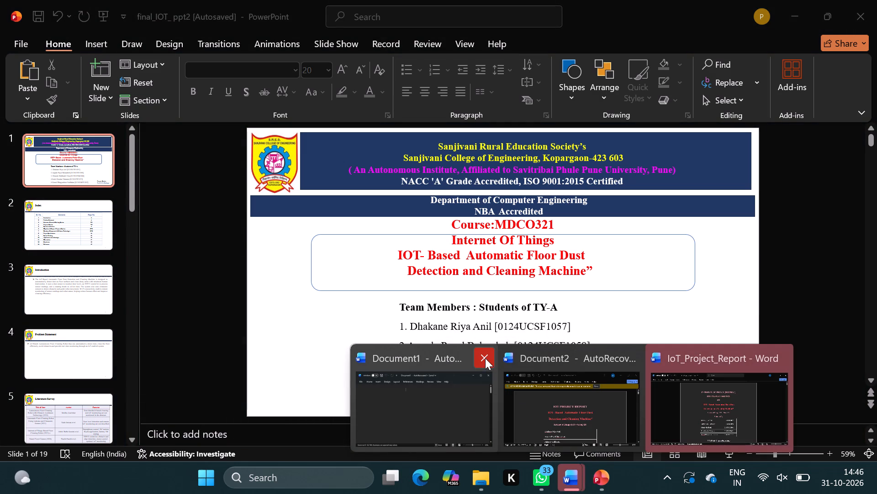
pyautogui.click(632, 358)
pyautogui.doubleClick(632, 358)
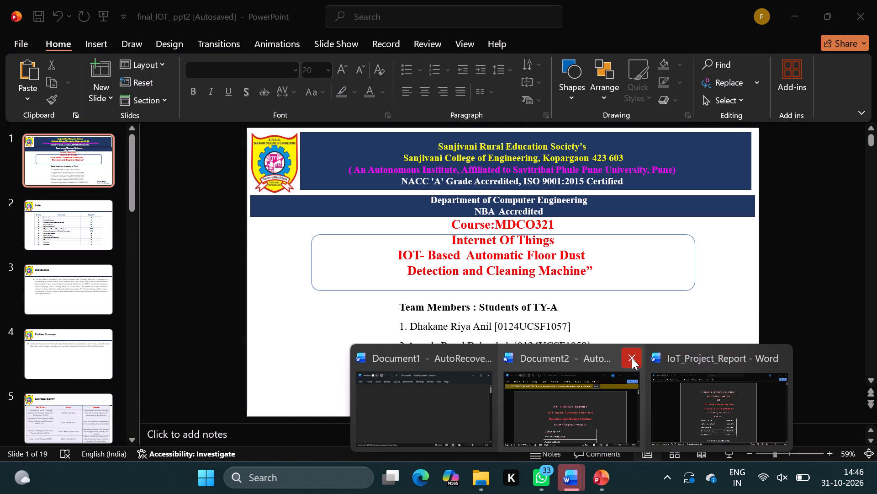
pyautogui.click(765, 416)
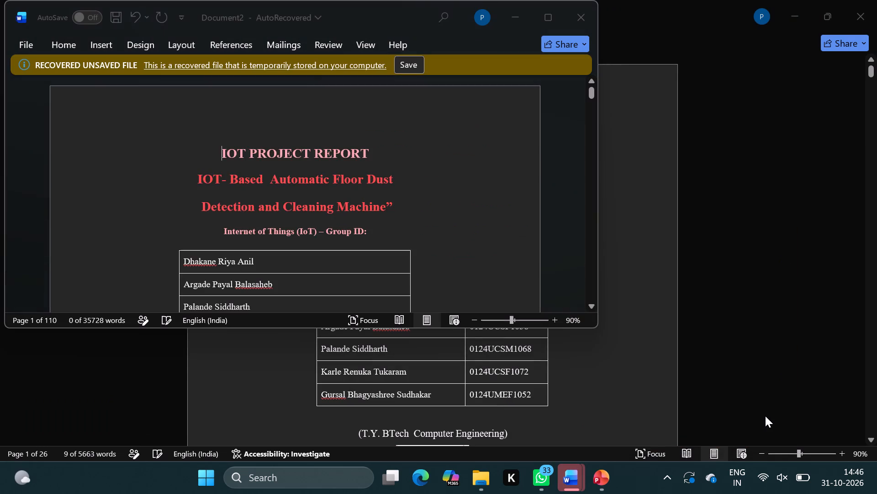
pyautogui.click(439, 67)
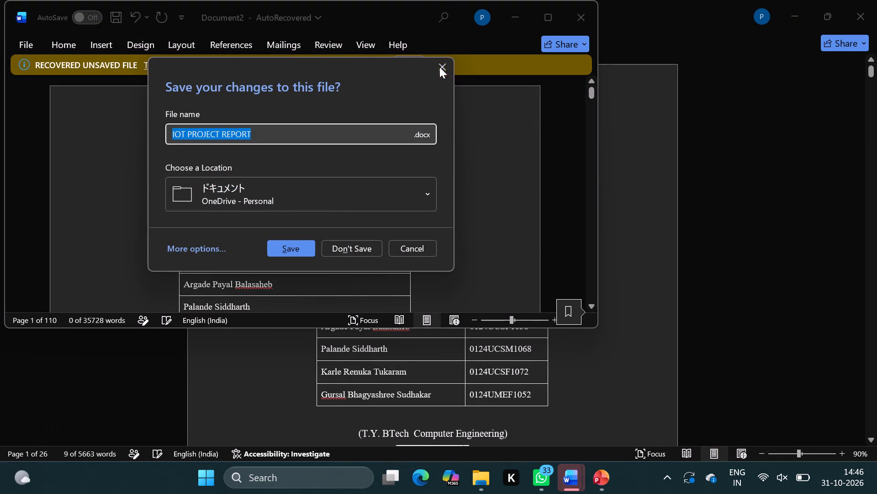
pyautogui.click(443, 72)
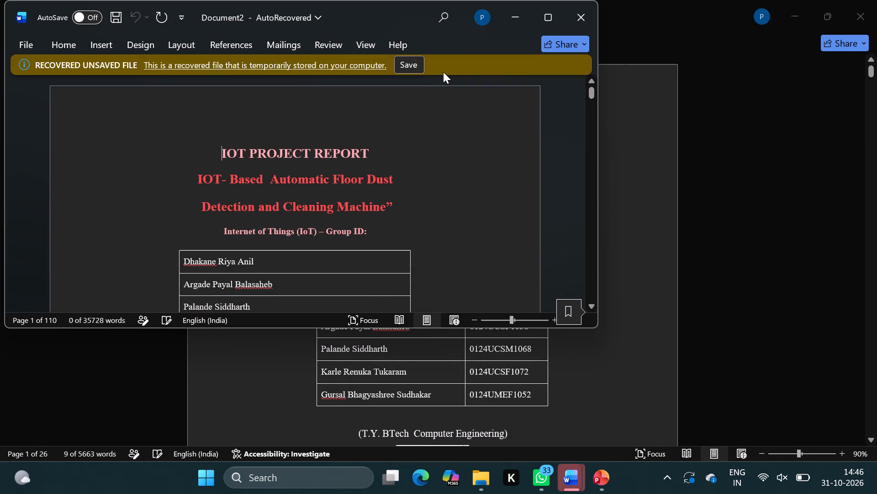
# Maximize the recovered Document2 and look through its opening pages.
pyautogui.click(540, 19)
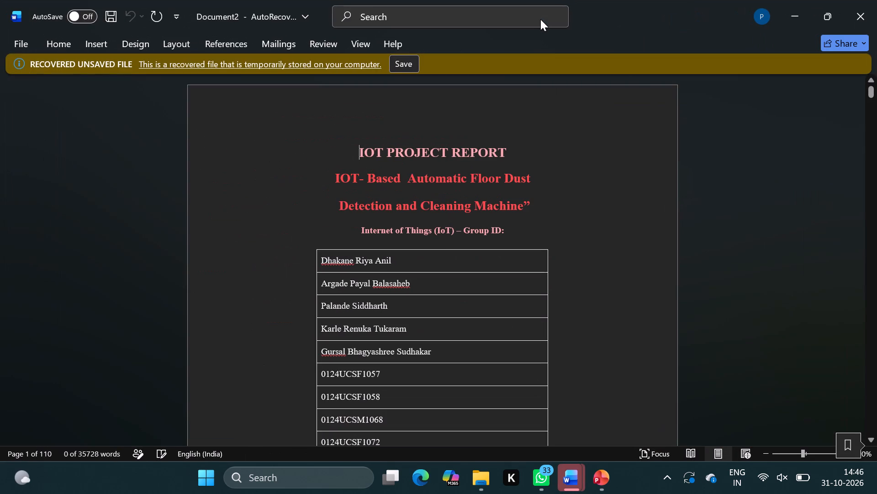
pyautogui.scroll(3, 511, 256)
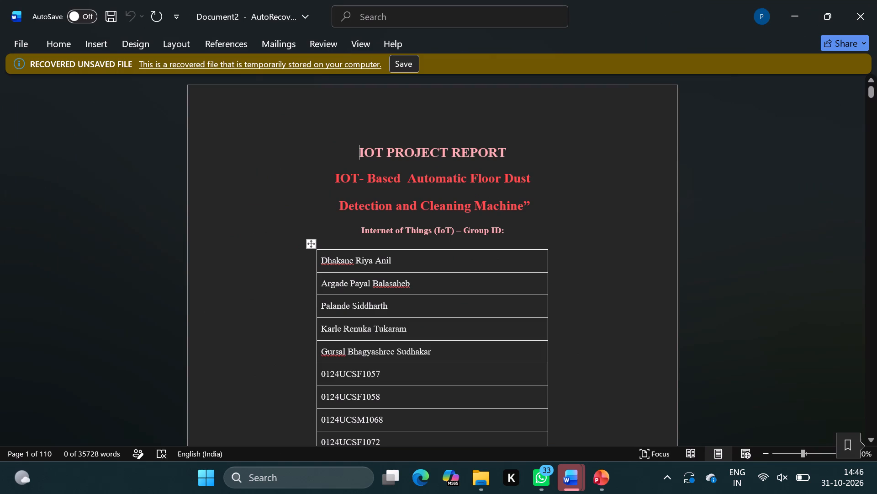
pyautogui.scroll(-7, 511, 256)
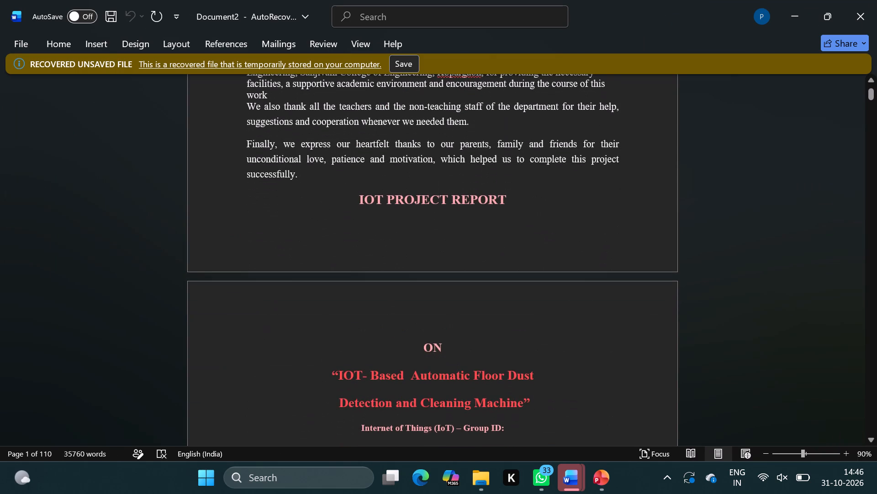
pyautogui.scroll(-1, 517, 232)
pyautogui.scroll(8, 517, 232)
pyautogui.scroll(-1, 517, 232)
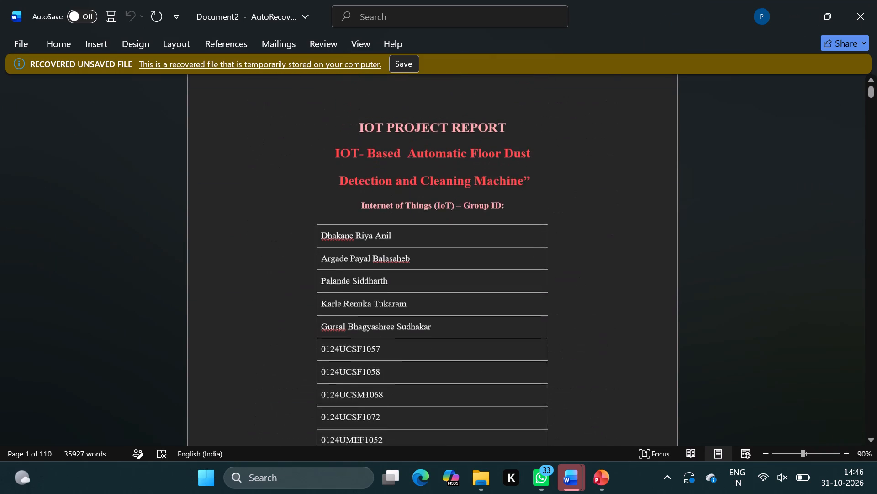
pyautogui.scroll(-4, 517, 232)
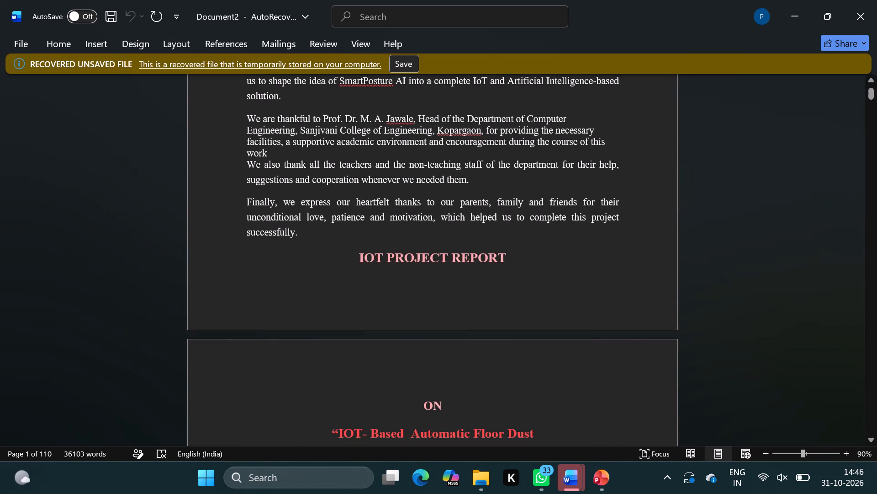
# Delete Document2's acknowledgement text from after "us to shape the id" through the IOT PROJECT REPORT heading that follows it.
pyautogui.click(522, 248)
pyautogui.press('BackSpace')
pyautogui.press('BackSpace')
pyautogui.press('BackSpace')
pyautogui.press('BackSpace')
pyautogui.press('BackSpace')
pyautogui.press('BackSpace')
pyautogui.press('BackSpace')
pyautogui.press('BackSpace')
pyautogui.press('BackSpace')
pyautogui.press('BackSpace')
pyautogui.press('BackSpace')
pyautogui.press('BackSpace')
pyautogui.press('BackSpace')
pyautogui.press('BackSpace')
pyautogui.press('BackSpace')
pyautogui.press('BackSpace')
pyautogui.press('BackSpace')
pyautogui.press('BackSpace')
pyautogui.press('BackSpace')
pyautogui.press('BackSpace')
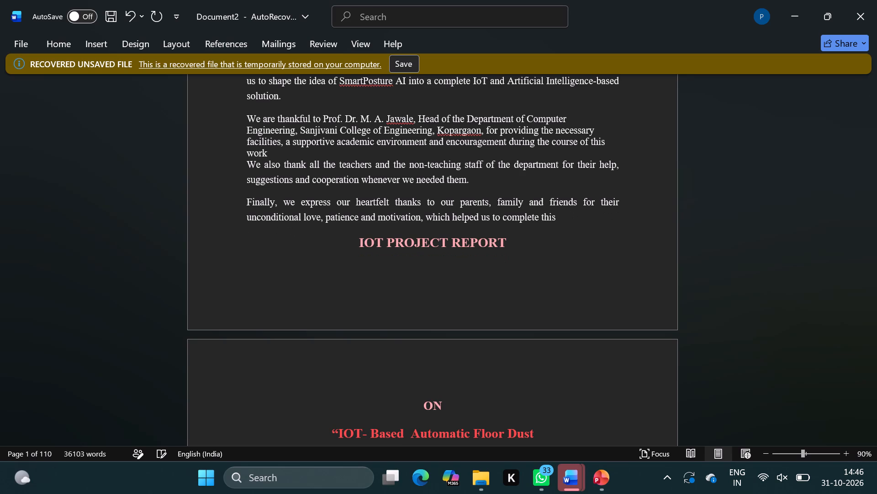
pyautogui.moveTo(501, 243); pyautogui.dragTo(344, 107)
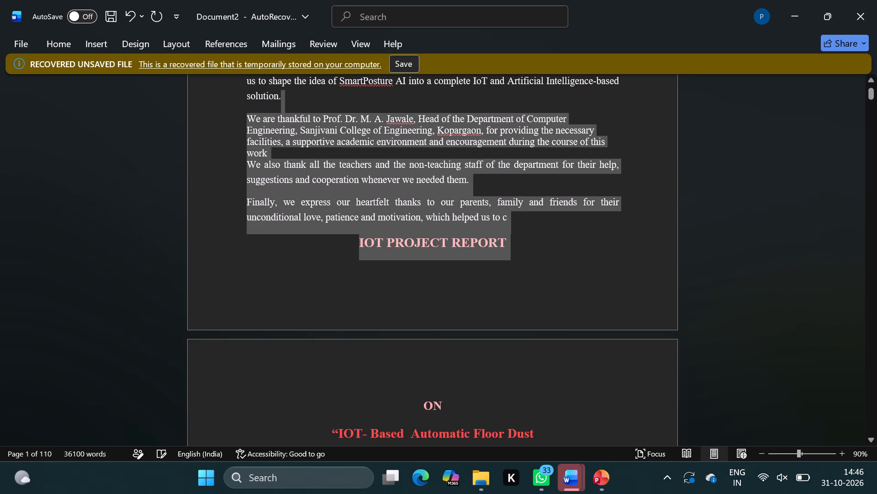
pyautogui.moveTo(344, 107); pyautogui.dragTo(318, 86)
pyautogui.press('BackSpace')
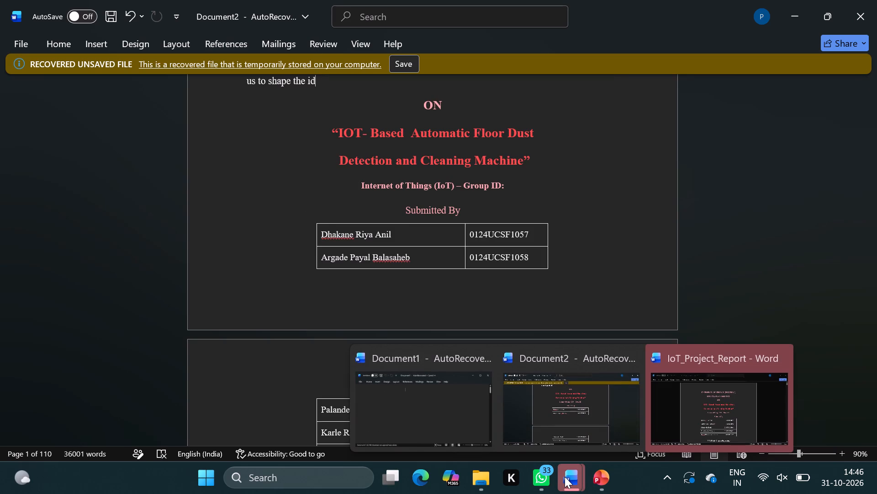
# Switch to the IoT_Project_Report document and review its cover page.
pyautogui.click(743, 424)
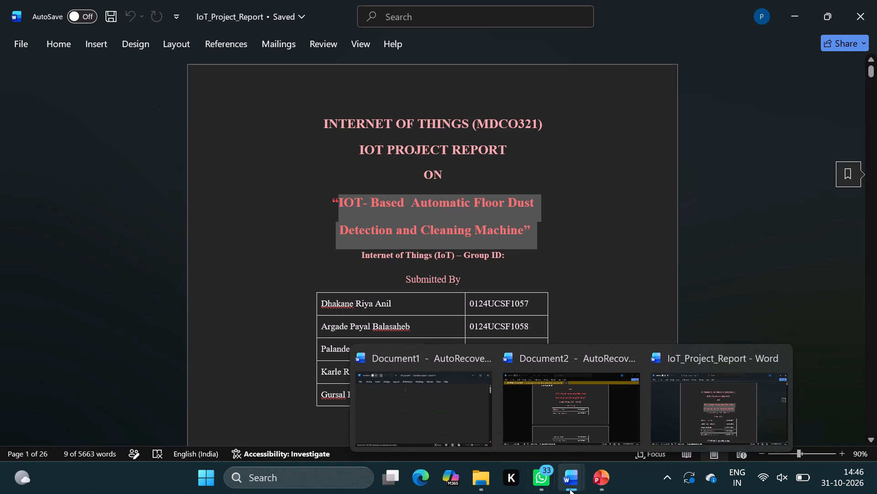
pyautogui.click(578, 211)
pyautogui.scroll(5, 578, 211)
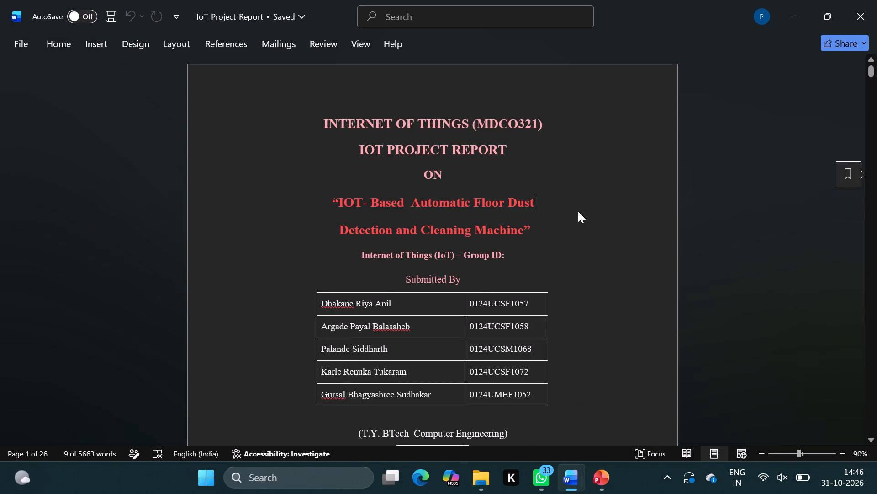
pyautogui.scroll(-2, 578, 211)
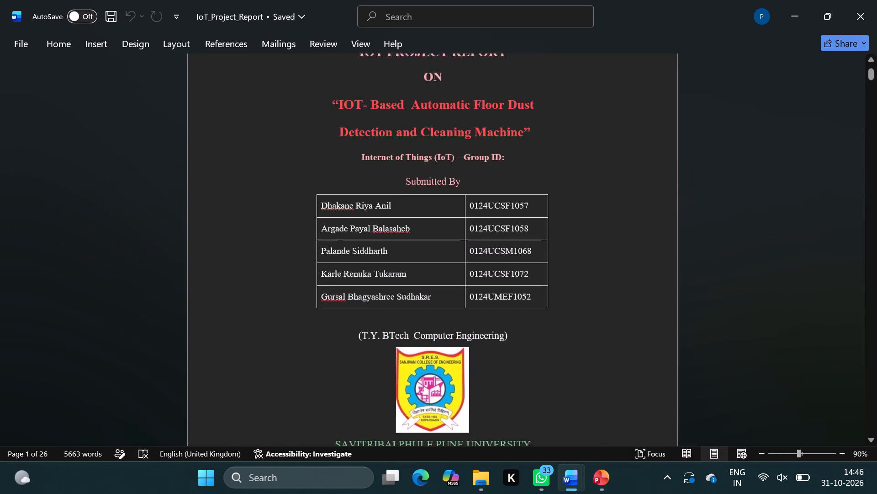
pyautogui.scroll(-1, 578, 211)
pyautogui.scroll(1, 578, 211)
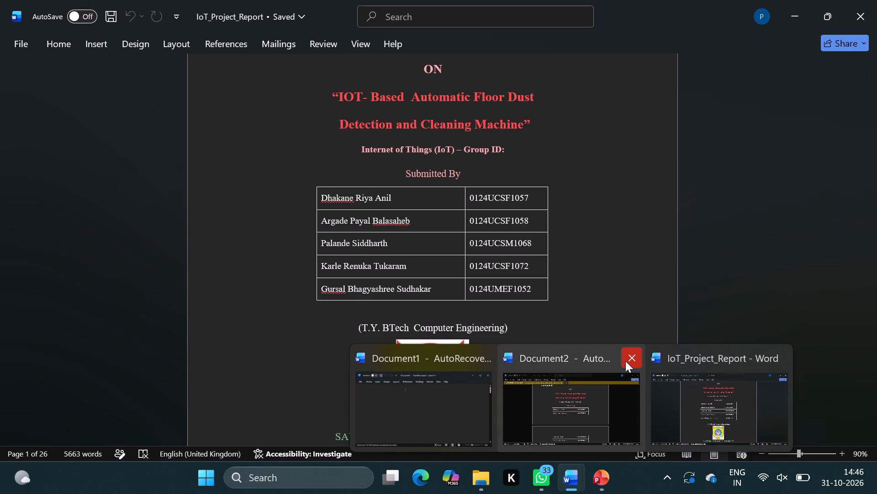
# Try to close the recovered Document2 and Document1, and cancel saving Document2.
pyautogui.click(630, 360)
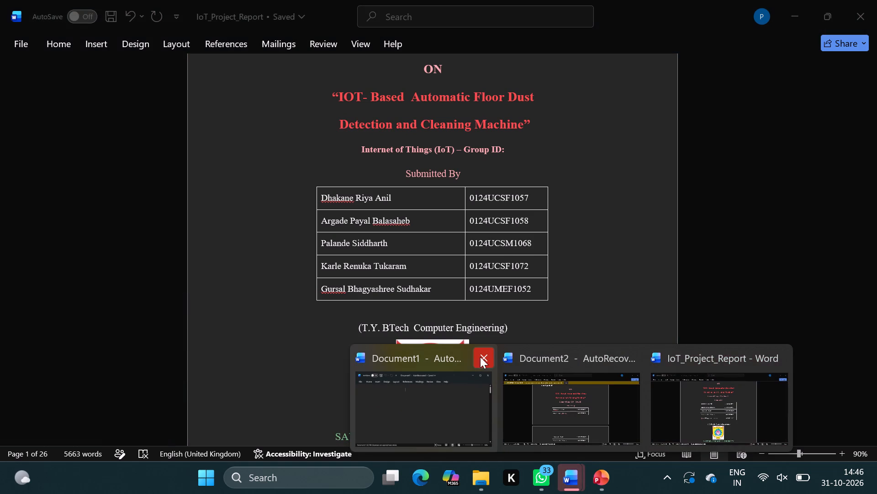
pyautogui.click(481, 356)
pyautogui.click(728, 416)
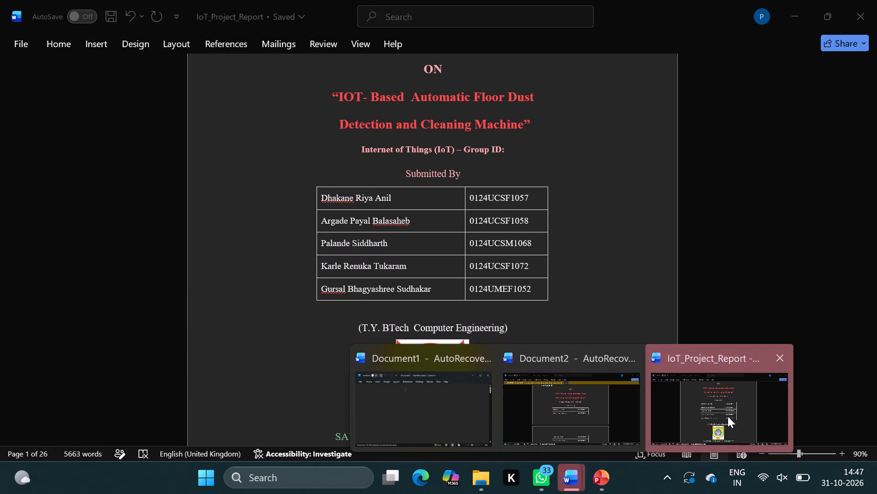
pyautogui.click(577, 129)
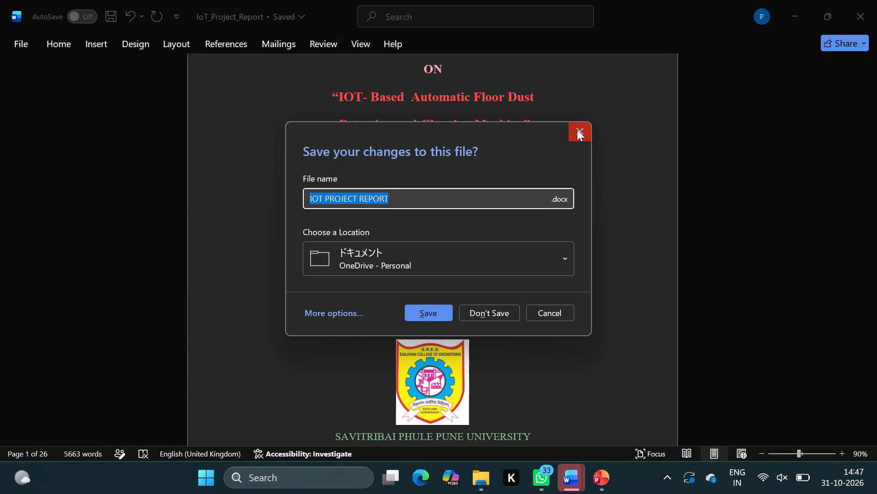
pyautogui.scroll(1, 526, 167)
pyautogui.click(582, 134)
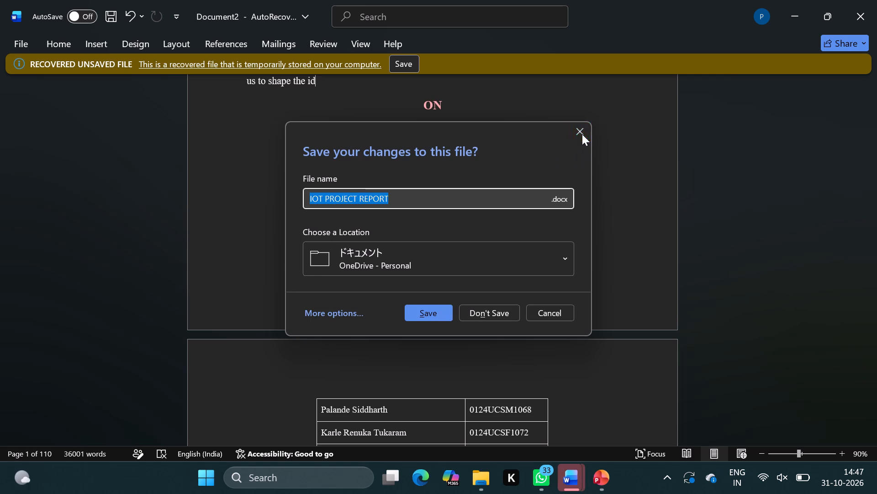
# Delete everything above the quoted project title in Document2, including the first heading, member table, remaining acknowledgement text and the word ON.
pyautogui.scroll(2, 536, 138)
pyautogui.scroll(-1, 536, 138)
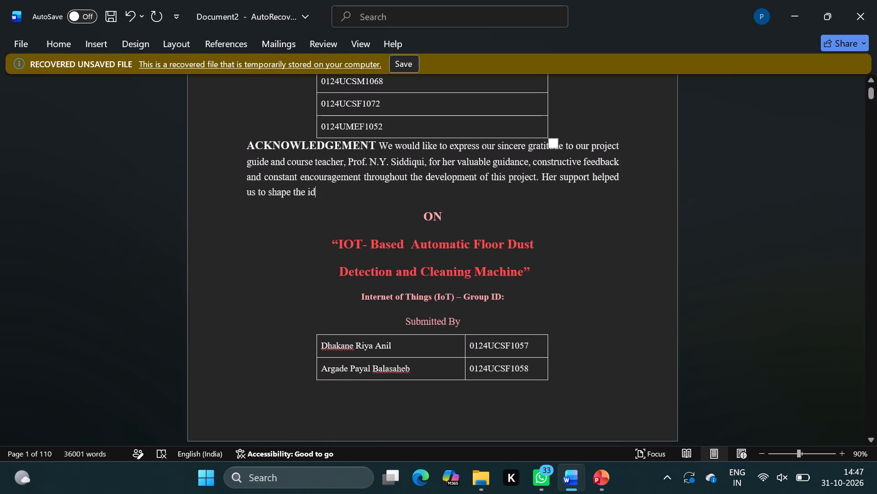
pyautogui.moveTo(341, 193); pyautogui.dragTo(302, 137)
pyautogui.press('BackSpace')
pyautogui.press('Right')
pyautogui.press('Right')
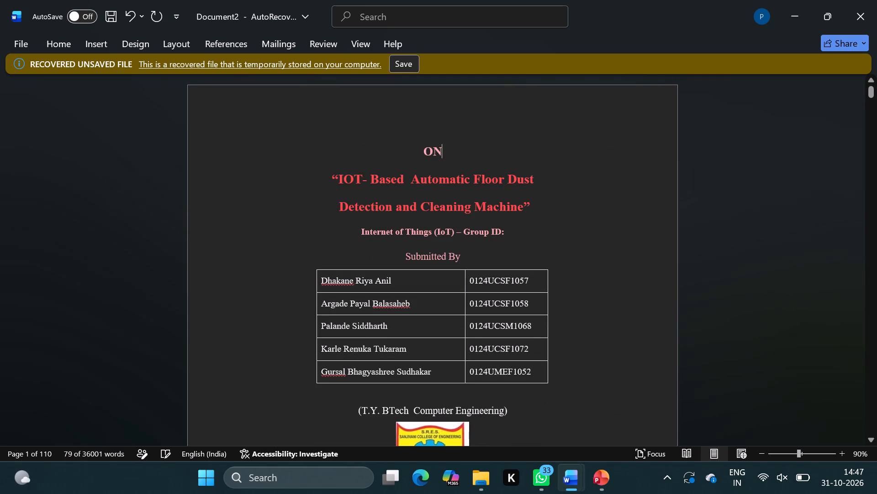
pyautogui.press('BackSpace')
pyautogui.press('BackSpace')
pyautogui.press('BackSpace')
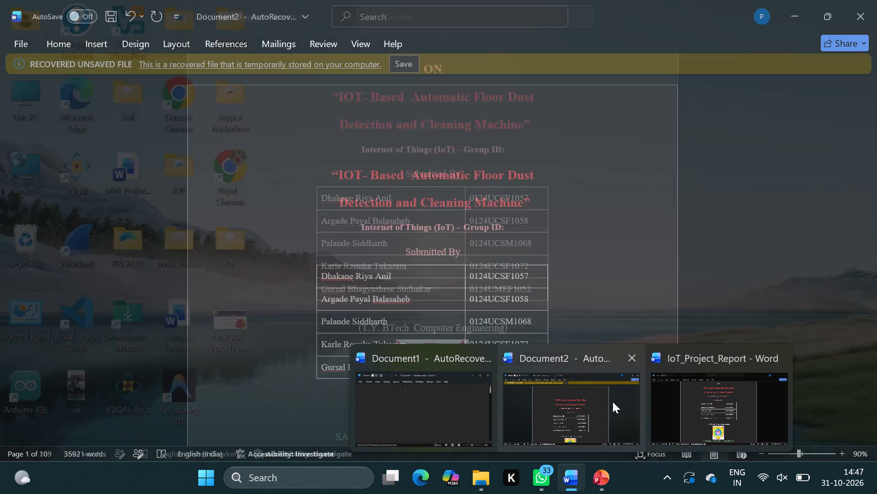
# Switch to IoT_Project_Report and look through its contents, from the cover page to Conclusion and Future Work and back to the layered architecture diagram.
pyautogui.click(703, 403)
pyautogui.scroll(4, 251, 0)
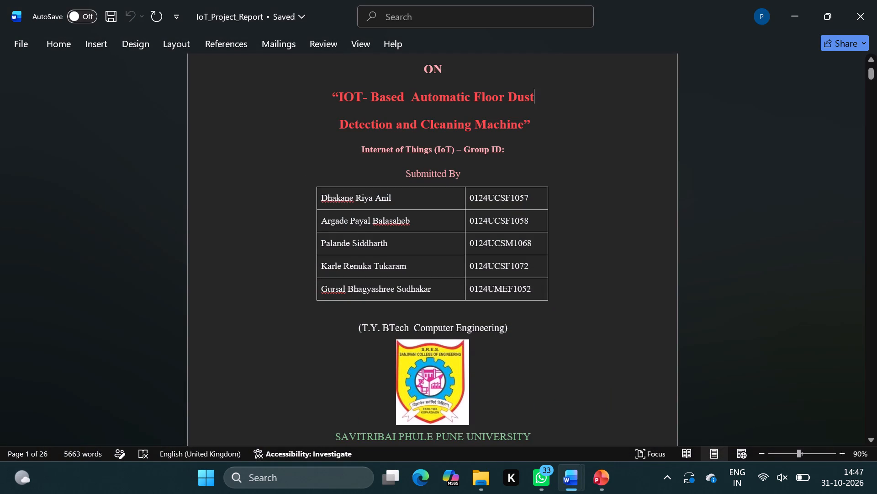
pyautogui.scroll(-8, 385, 164)
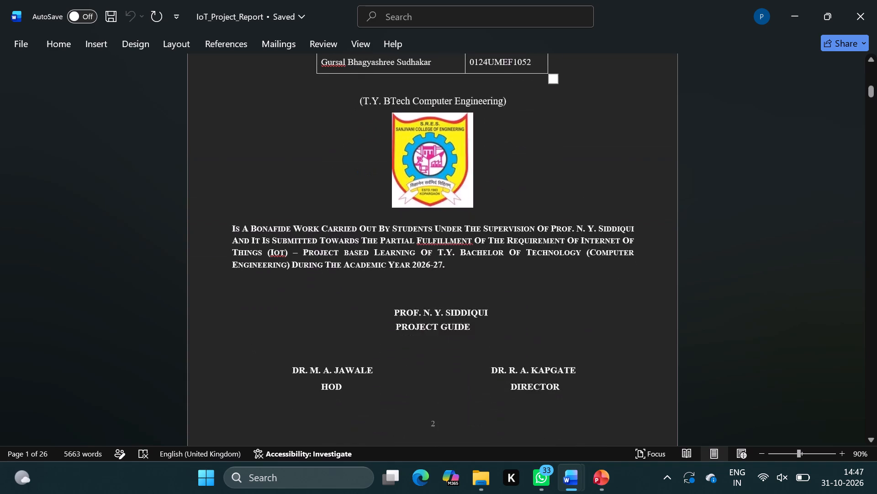
pyautogui.scroll(-7, 385, 164)
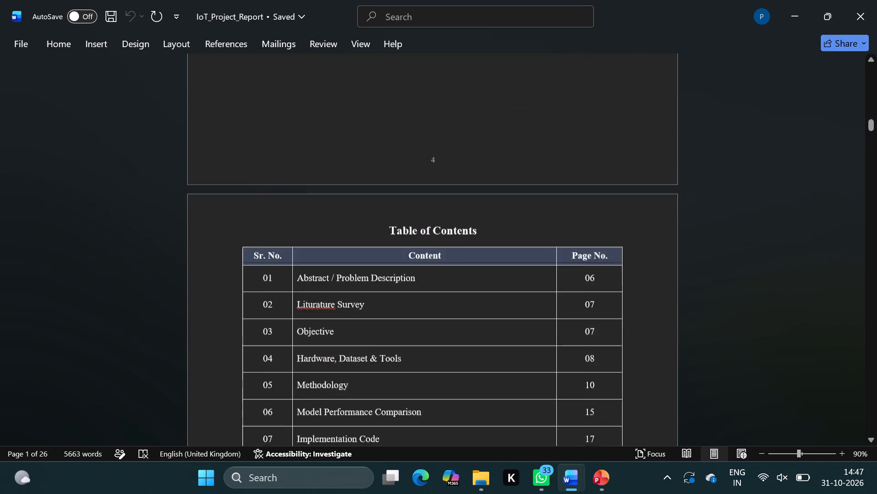
pyautogui.scroll(-5, 385, 164)
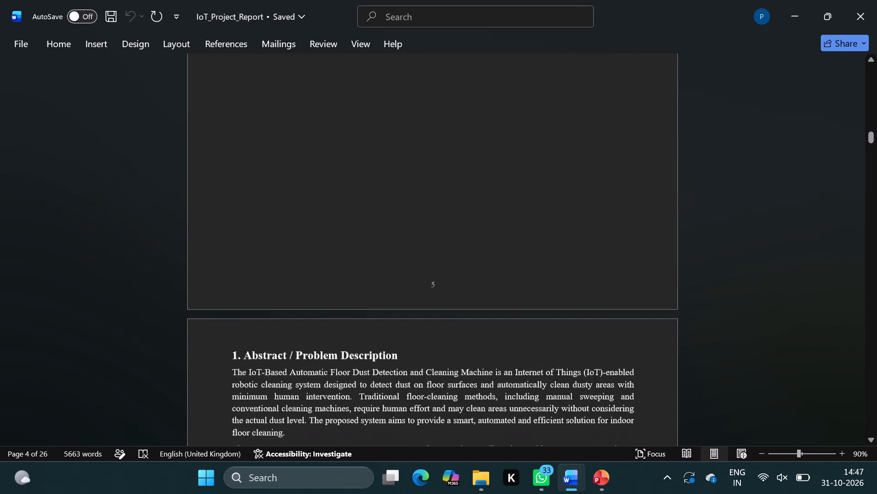
pyautogui.scroll(-3, 385, 164)
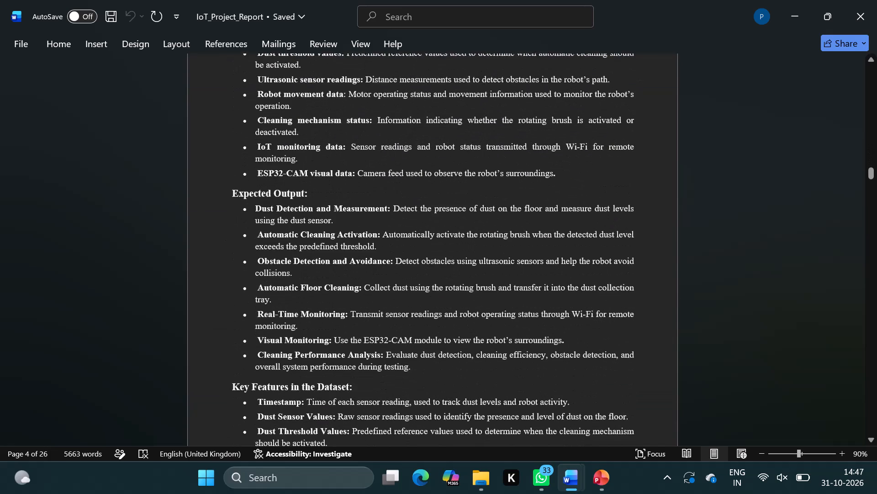
pyautogui.scroll(-5, 385, 164)
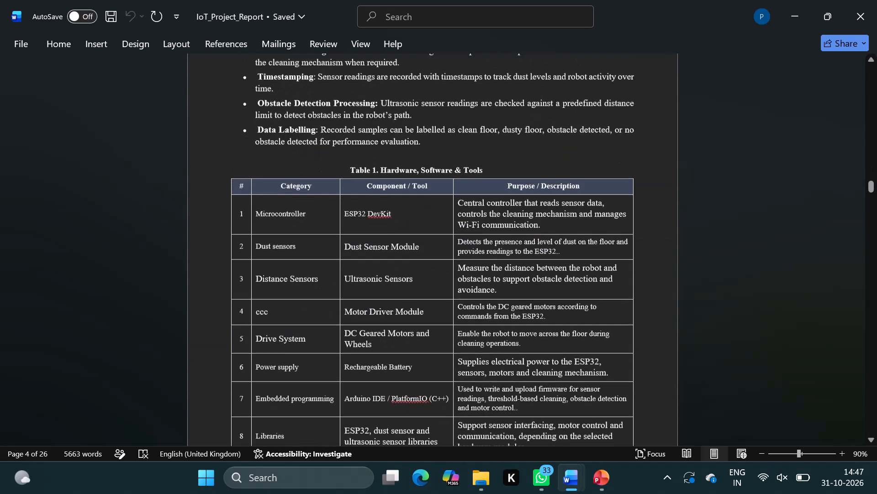
pyautogui.scroll(-5, 385, 164)
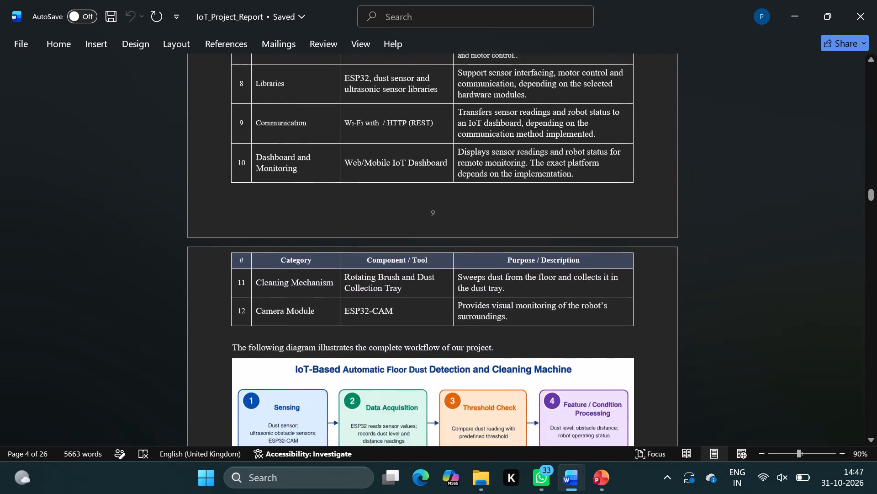
pyautogui.scroll(-4, 385, 164)
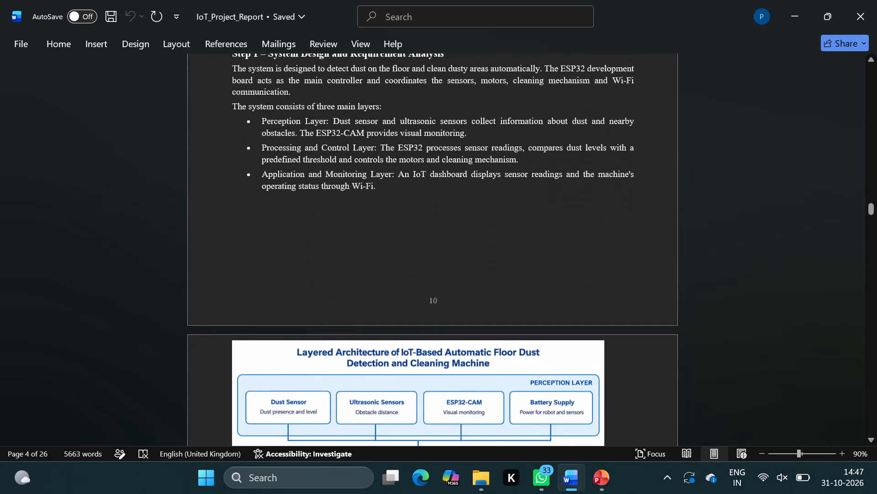
pyautogui.scroll(-4, 385, 164)
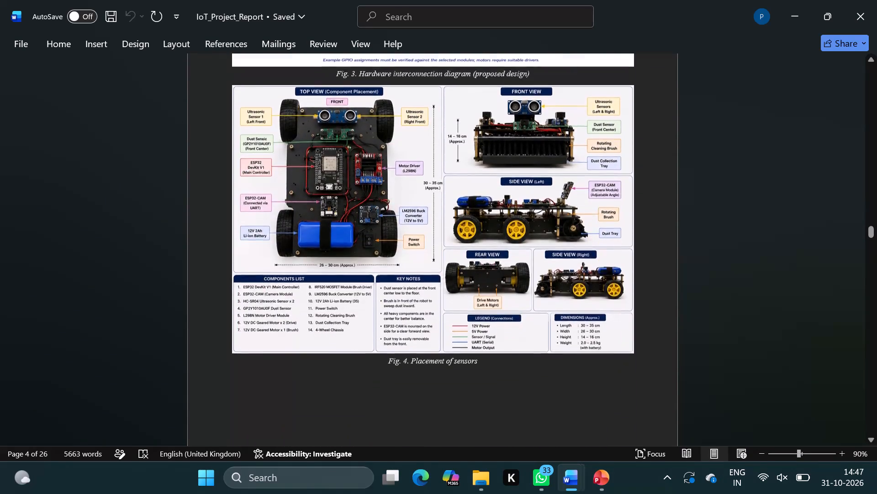
pyautogui.scroll(-5, 385, 164)
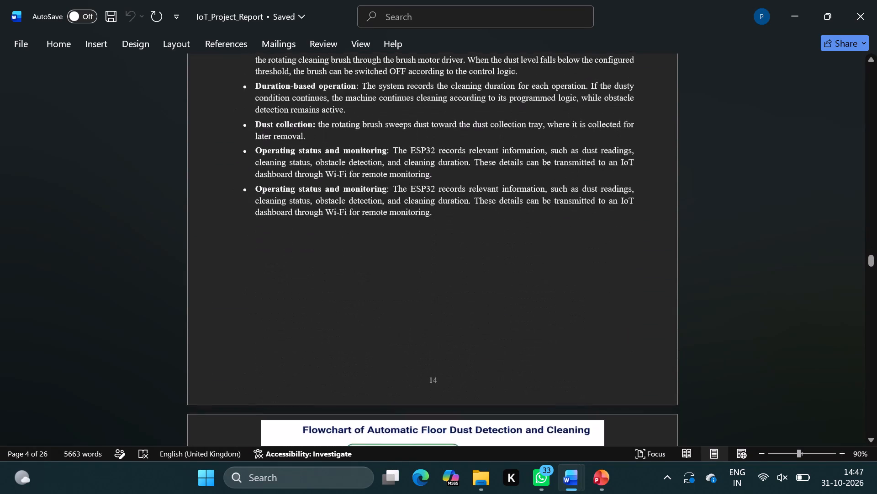
pyautogui.scroll(-9, 385, 164)
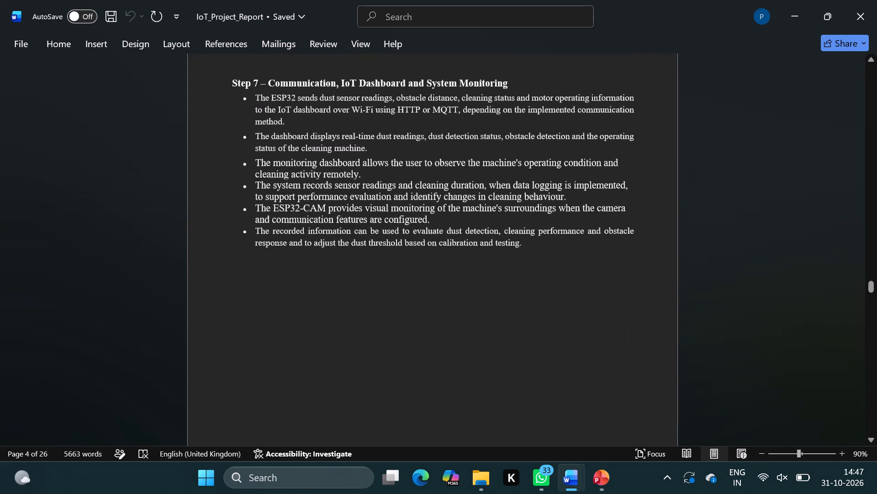
pyautogui.scroll(-8, 385, 164)
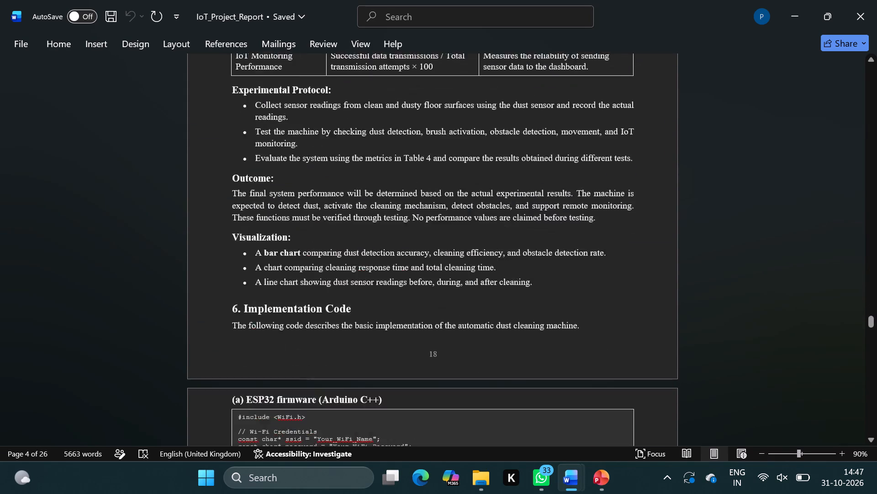
pyautogui.scroll(-6, 385, 164)
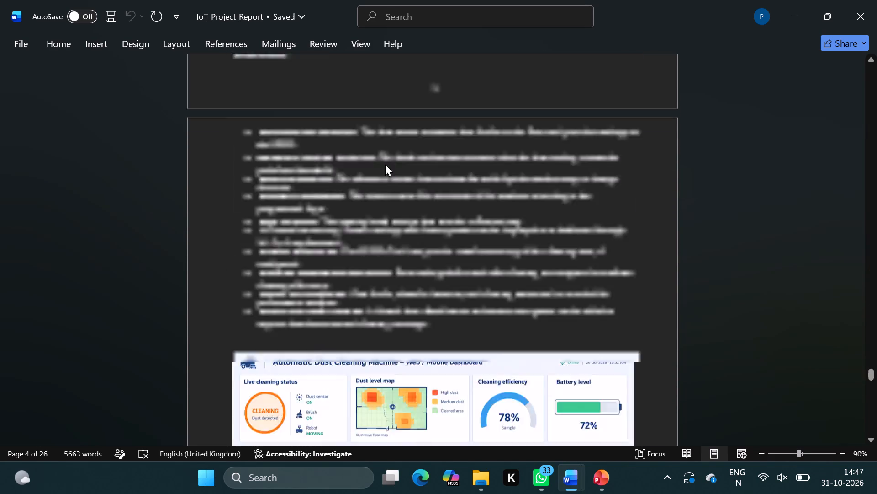
pyautogui.scroll(7, 385, 164)
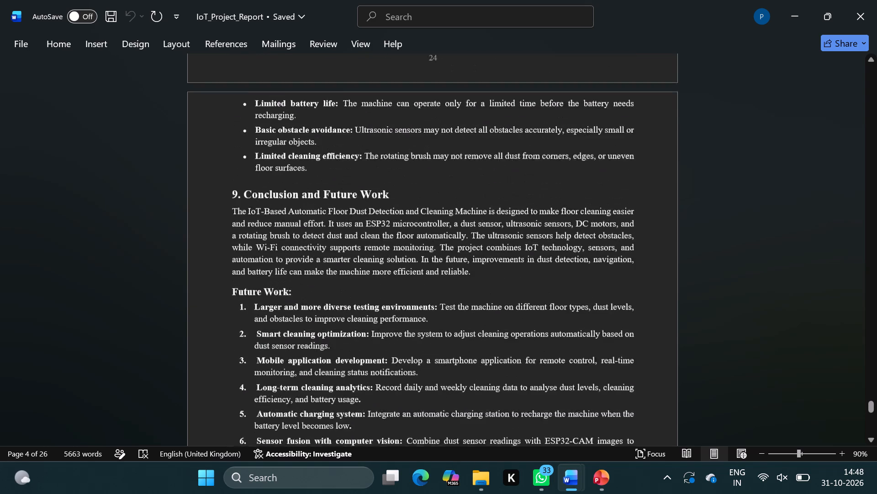
pyautogui.scroll(2, 385, 164)
pyautogui.scroll(20, 578, 141)
pyautogui.scroll(5, 578, 141)
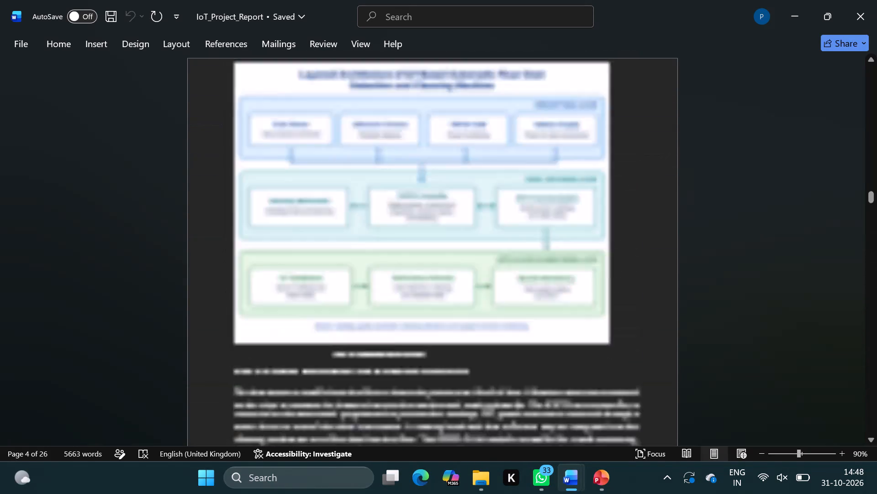
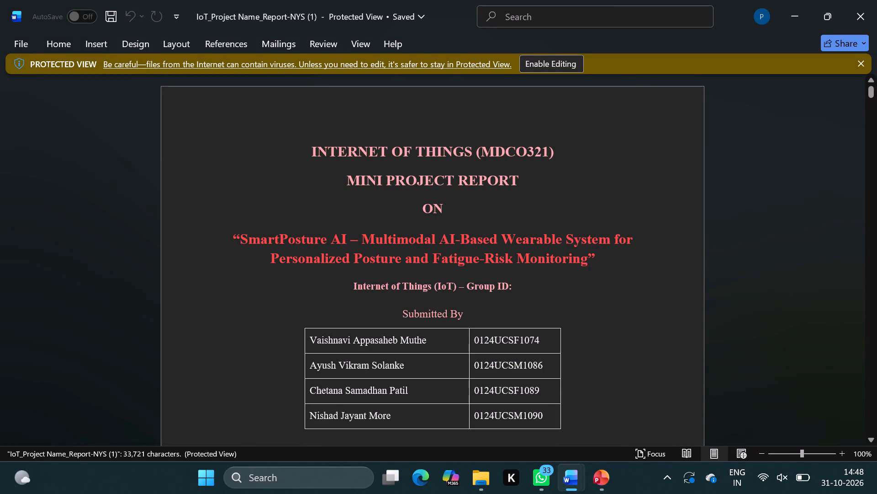
# Copy the three heading lines above the SmartPosture AI title in the IoT_Project Name_Report-NYS (1) document.
pyautogui.moveTo(309, 147); pyautogui.dragTo(495, 206)
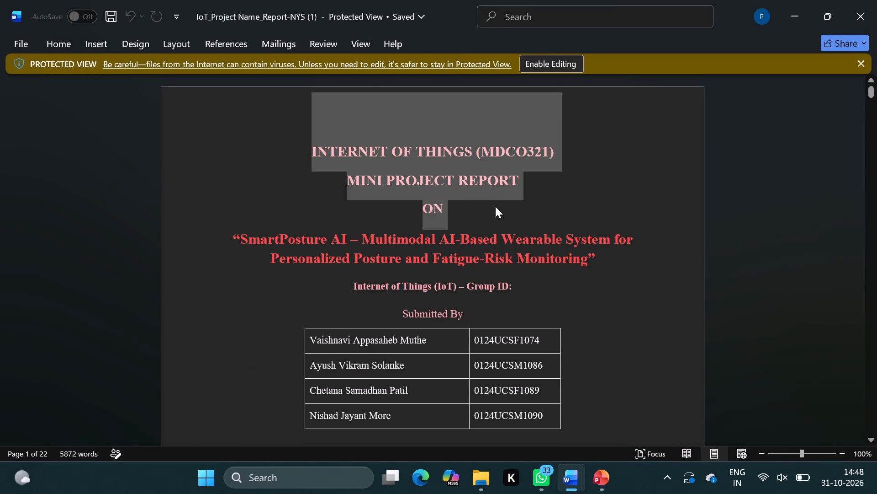
pyautogui.hotkey('ctrl', 'c')
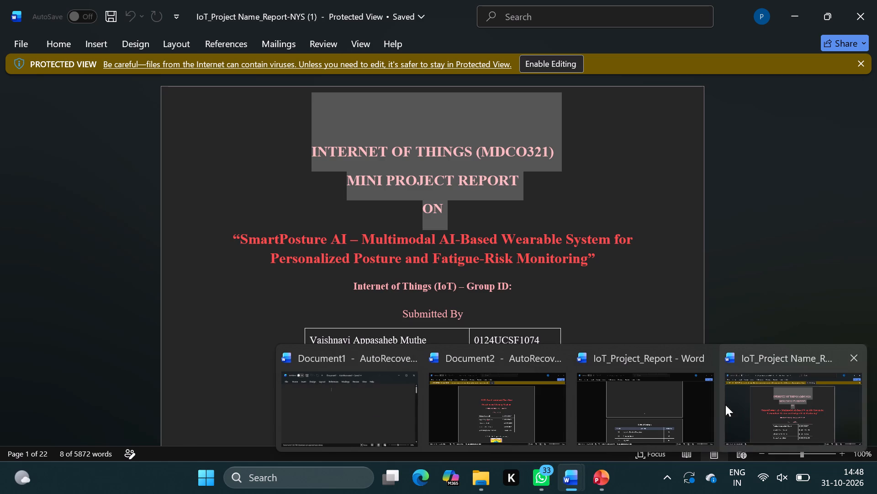
# Switch to the IoT_Project_Report document and save it.
pyautogui.click(667, 400)
pyautogui.scroll(8, 539, 134)
pyautogui.scroll(3, 456, 128)
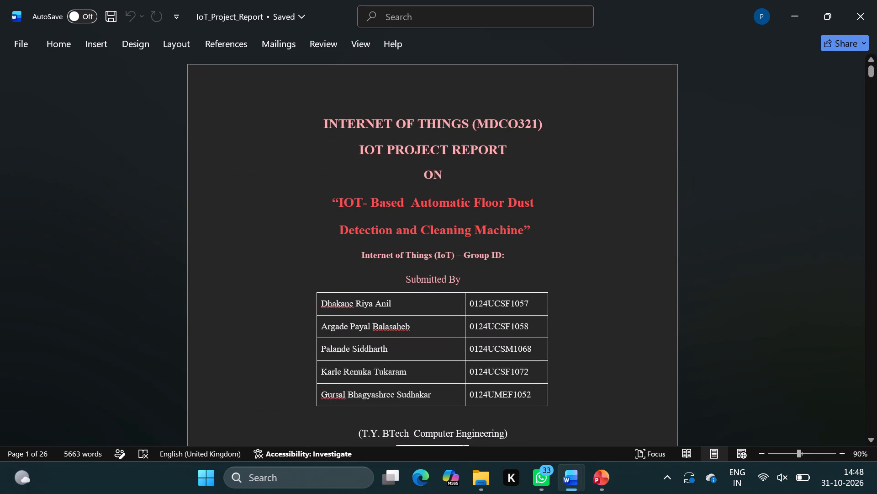
pyautogui.hotkey('ctrl', 's')
pyautogui.hotkey('ctrl', 's')
pyautogui.hotkey('ctrl', 's')
pyautogui.hotkey('ctrl', 's')
pyautogui.hotkey('ctrl', 's')
pyautogui.hotkey('ctrl', 's')
pyautogui.hotkey('ctrl', 's')
pyautogui.hotkey('ctrl', 's')
pyautogui.hotkey('ctrl', 's')
pyautogui.hotkey('ctrl', 's')
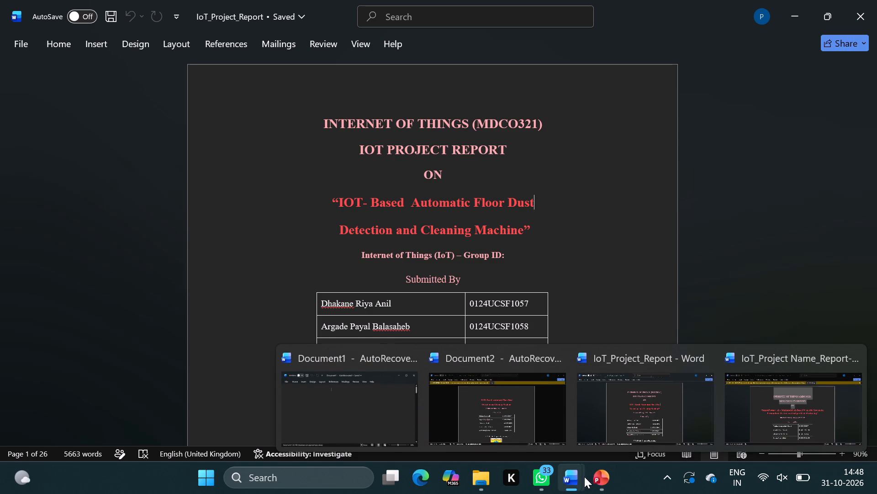
# Switch to the final_IOT_ppt2 presentation and review its slides from the title through System Working, returning to Project Specifications.
pyautogui.click(599, 423)
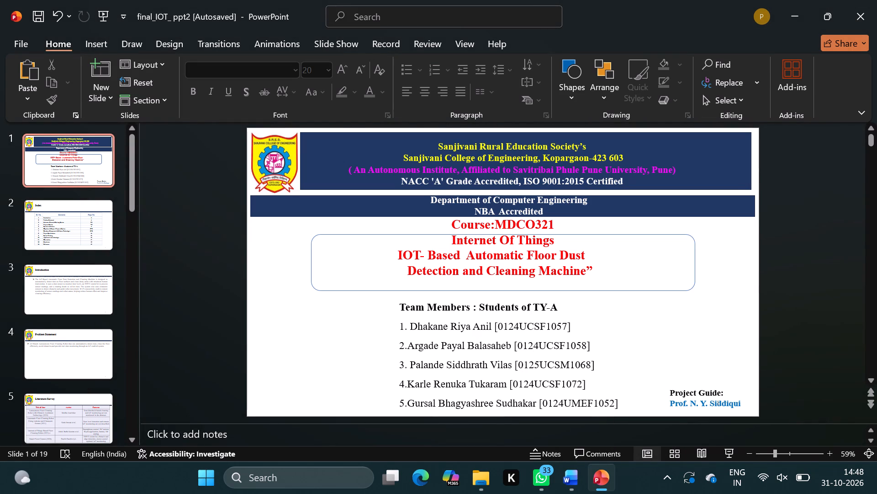
pyautogui.scroll(-1, 549, 332)
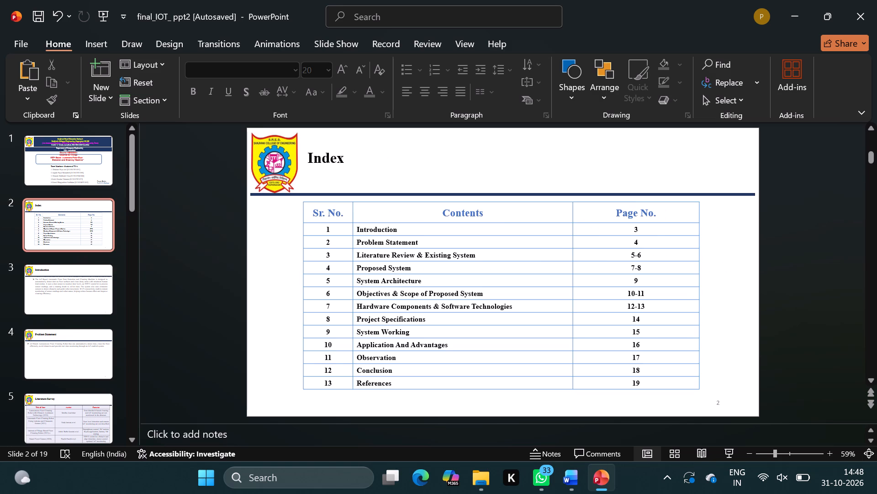
pyautogui.scroll(-2, 549, 332)
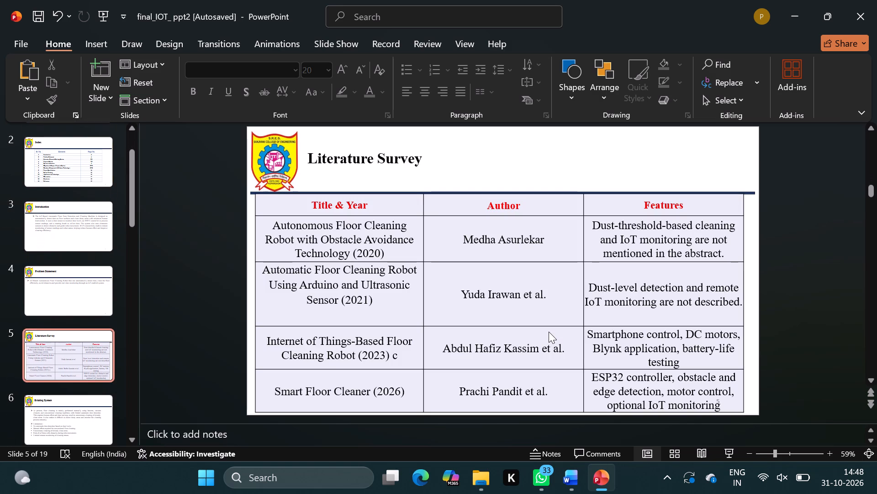
pyautogui.scroll(-3, 549, 332)
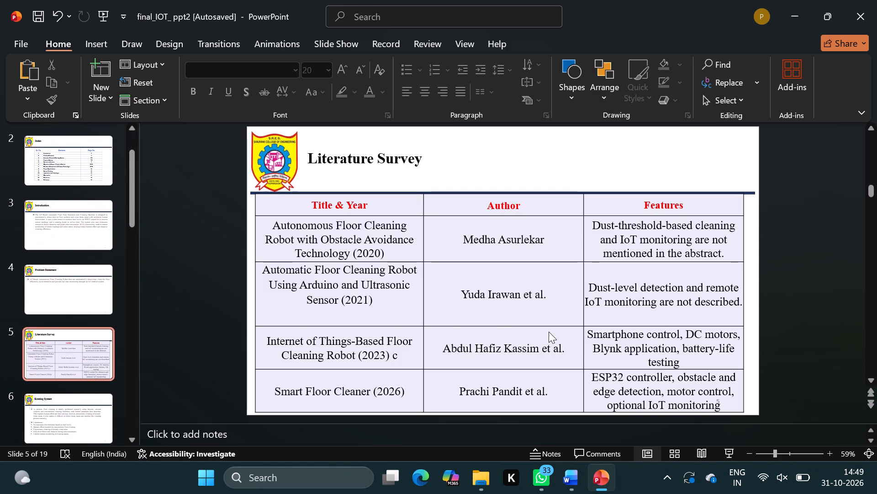
pyautogui.scroll(-3, 549, 332)
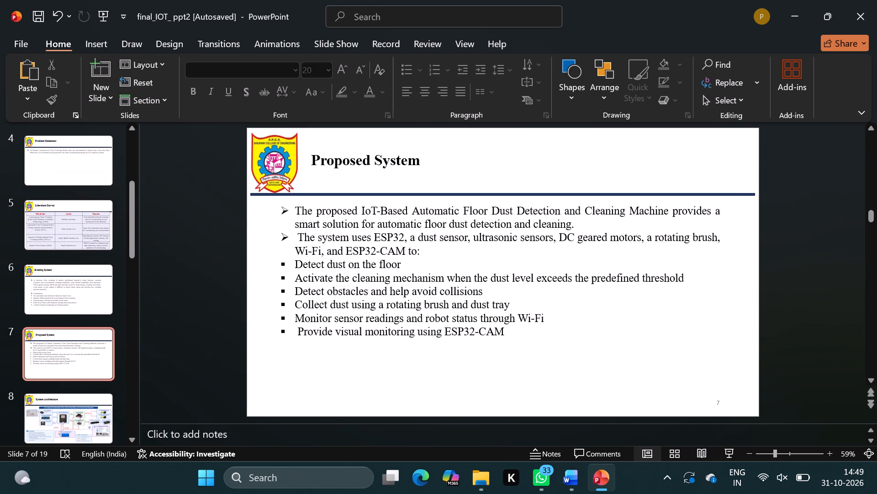
pyautogui.scroll(-2, 549, 332)
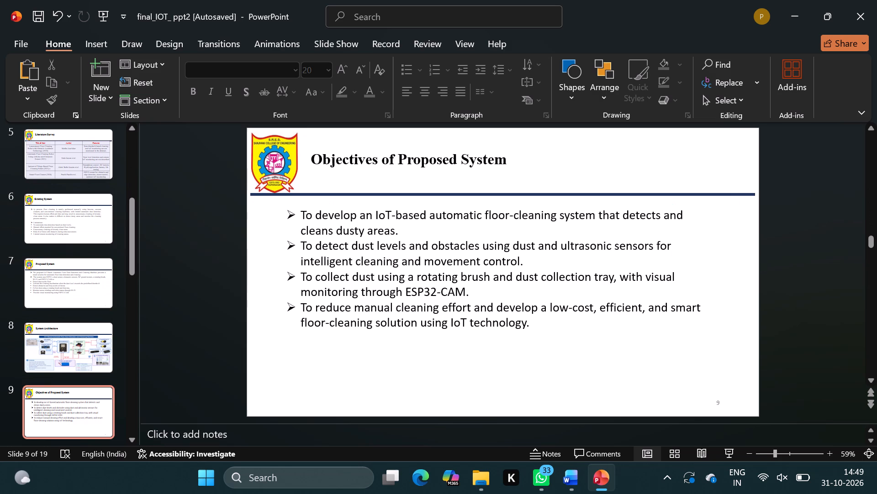
pyautogui.scroll(-1, 549, 332)
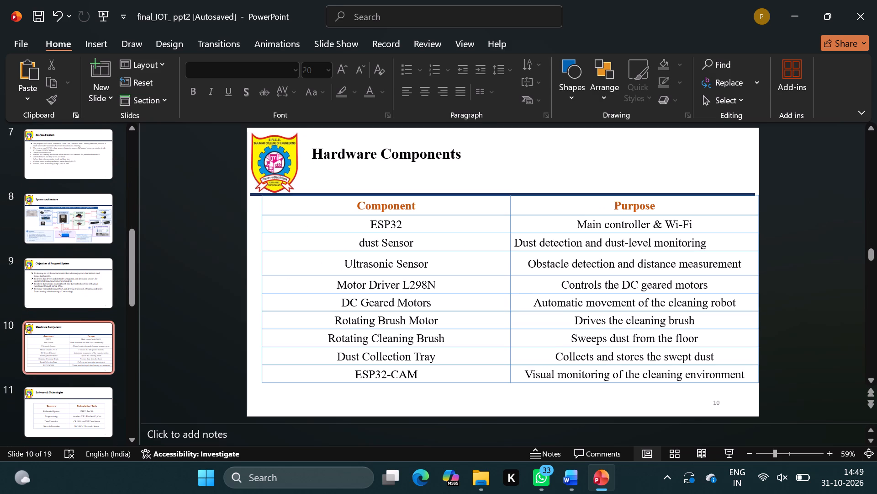
pyautogui.scroll(-6, 549, 332)
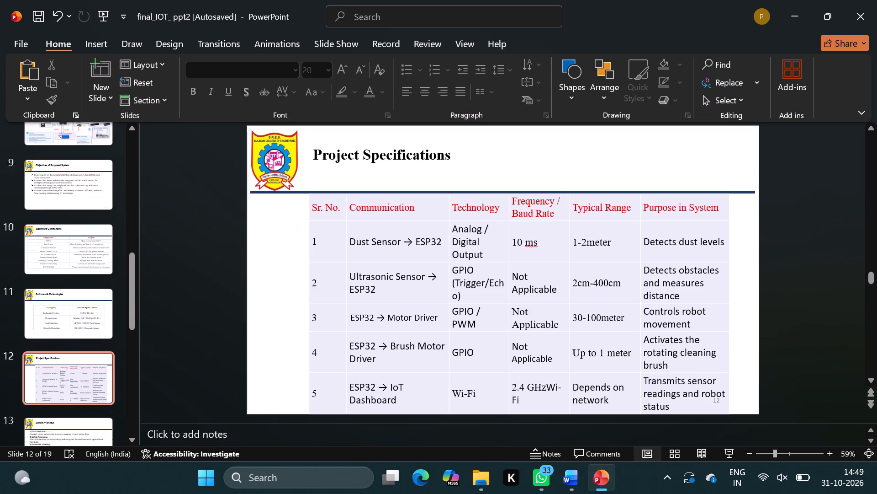
pyautogui.scroll(-1, 549, 332)
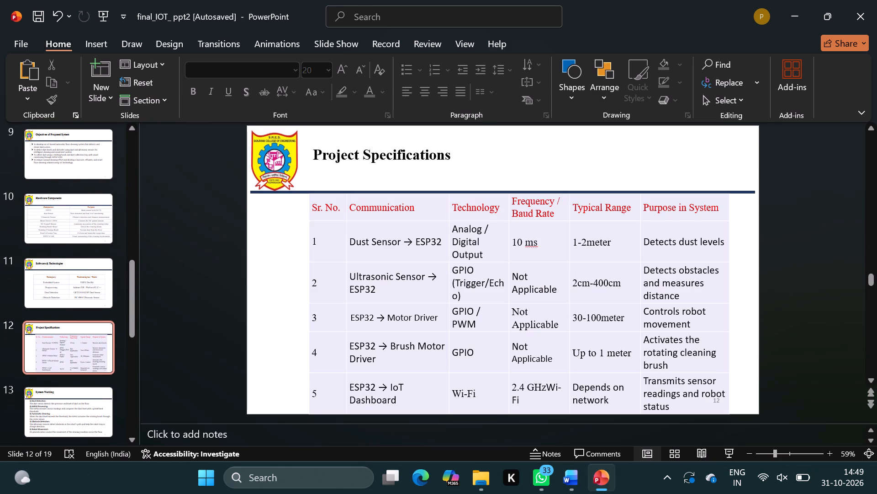
pyautogui.click(549, 332)
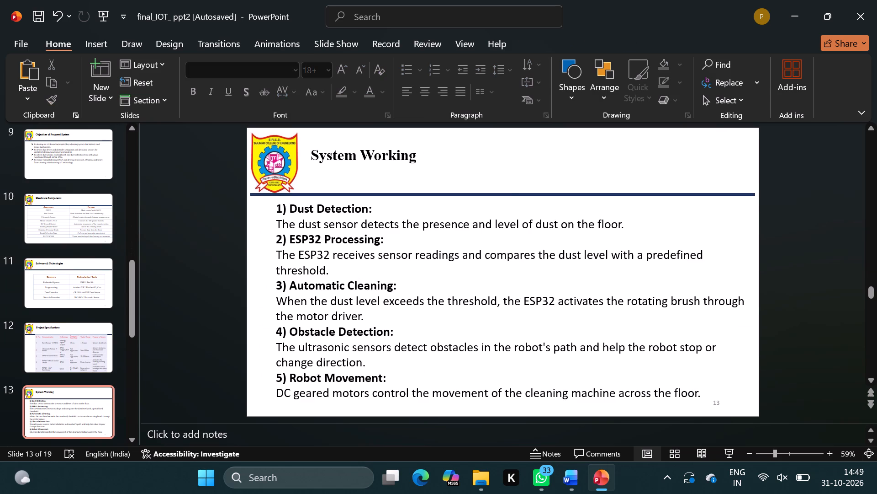
pyautogui.click(549, 332)
pyautogui.scroll(1, 549, 332)
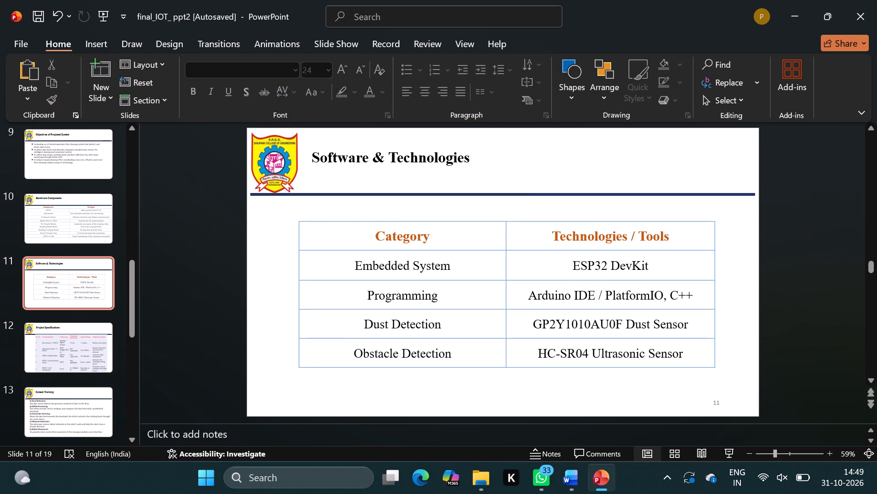
pyautogui.scroll(-1, 554, 323)
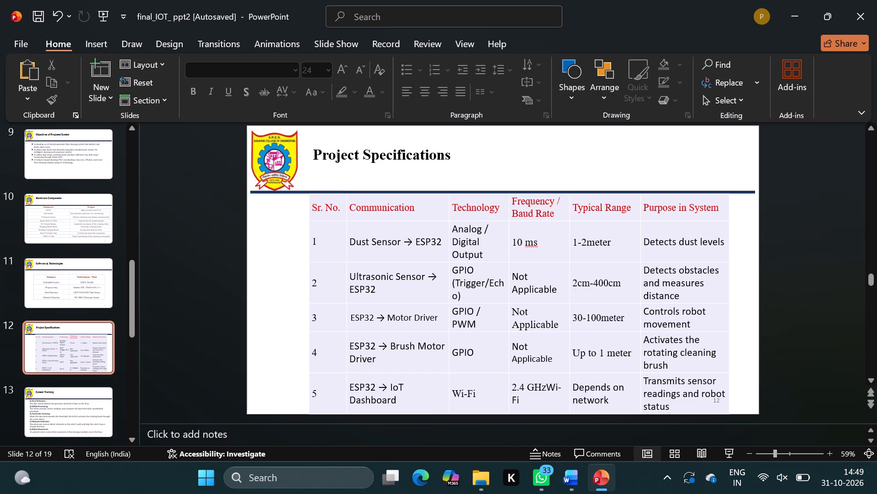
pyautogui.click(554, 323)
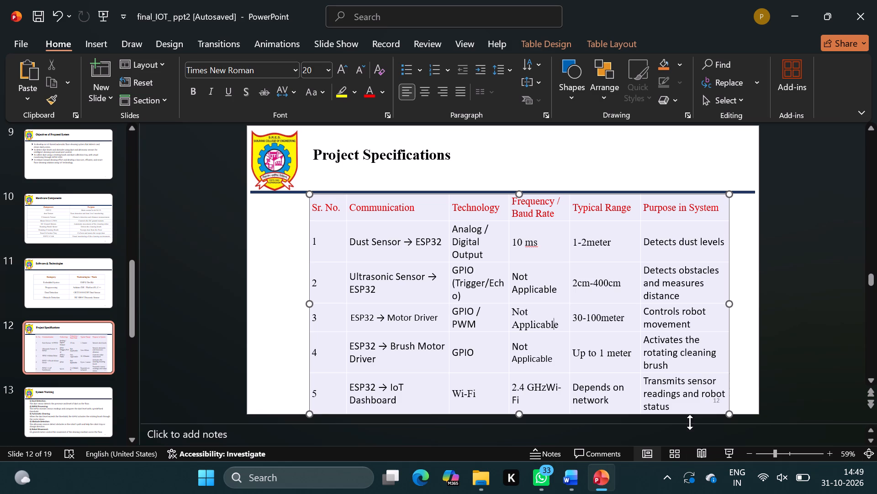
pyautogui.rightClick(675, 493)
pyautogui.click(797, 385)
# In the Project Specifications table, replace the Typical Range entry for ESP32 → IoT Dashboard with 30-100.
pyautogui.scroll(-1, 701, 336)
pyautogui.scroll(1, 637, 328)
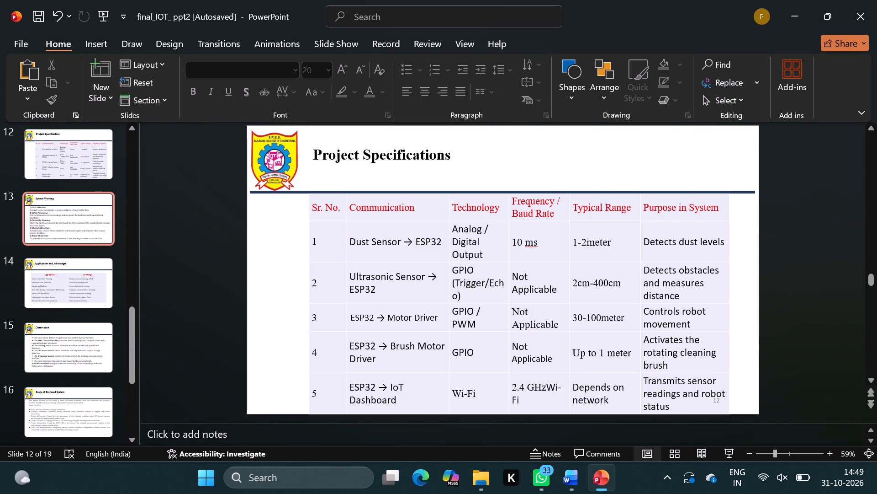
pyautogui.click(610, 397)
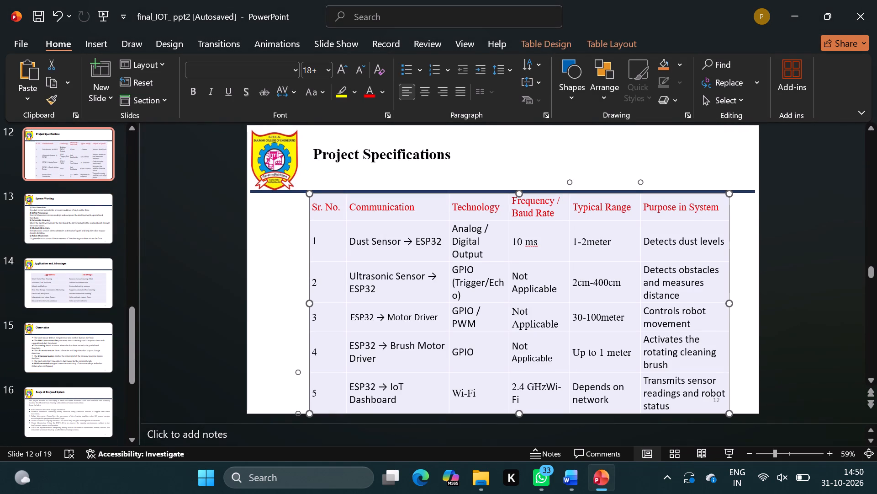
pyautogui.moveTo(574, 384); pyautogui.dragTo(612, 398)
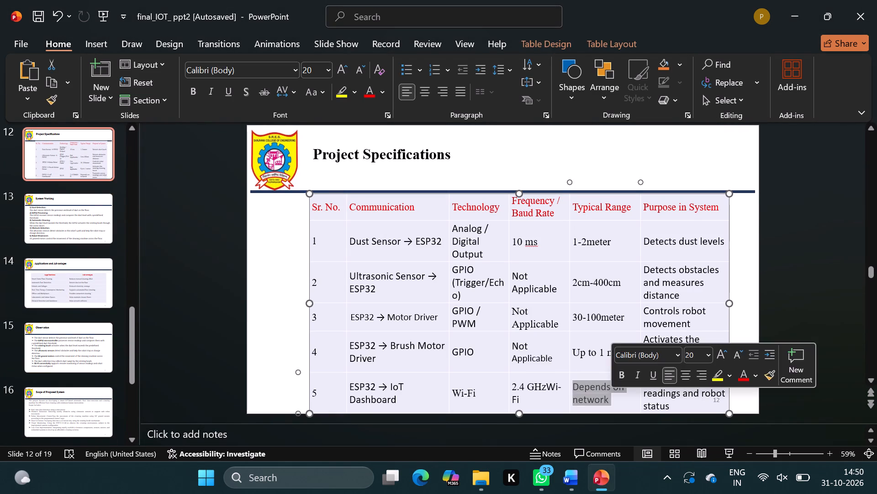
pyautogui.press('BackSpace')
pyautogui.press('2')
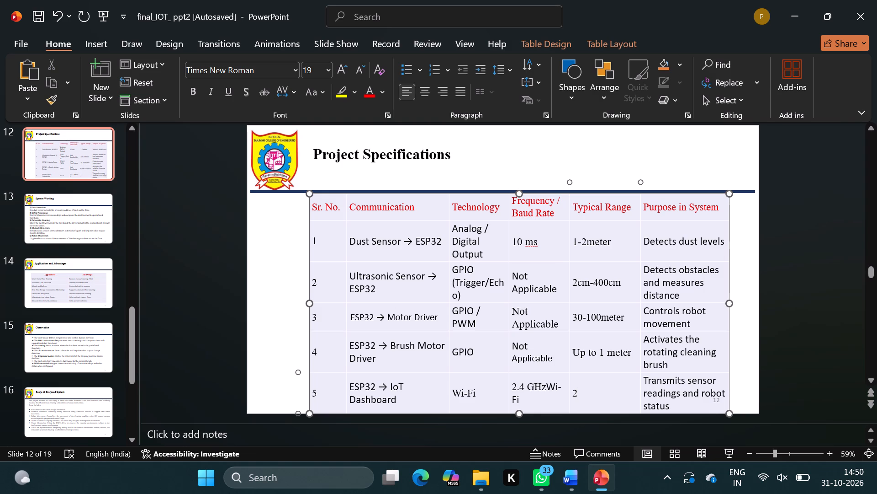
pyautogui.press('BackSpace')
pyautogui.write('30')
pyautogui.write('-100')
# Append the unit meters to the ESP32 → IoT Dashboard Typical Range entry and save the presentation.
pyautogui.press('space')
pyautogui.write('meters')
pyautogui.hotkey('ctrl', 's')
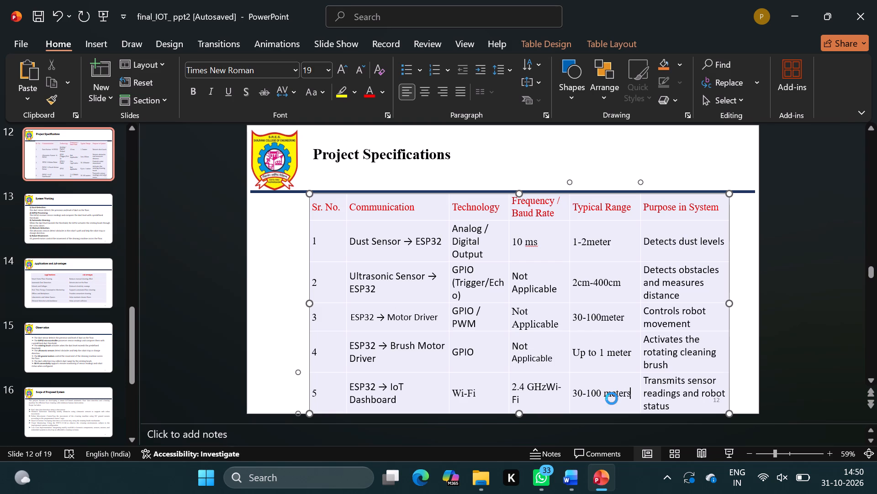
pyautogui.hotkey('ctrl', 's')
# Review the slides after Project Specifications, through Applications and Advantages to Observation.
pyautogui.scroll(-2, 543, 387)
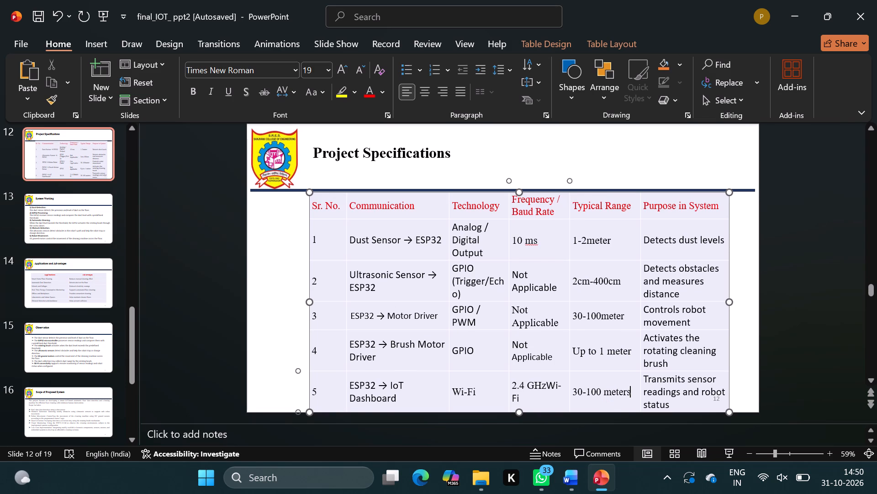
pyautogui.scroll(-2, 543, 387)
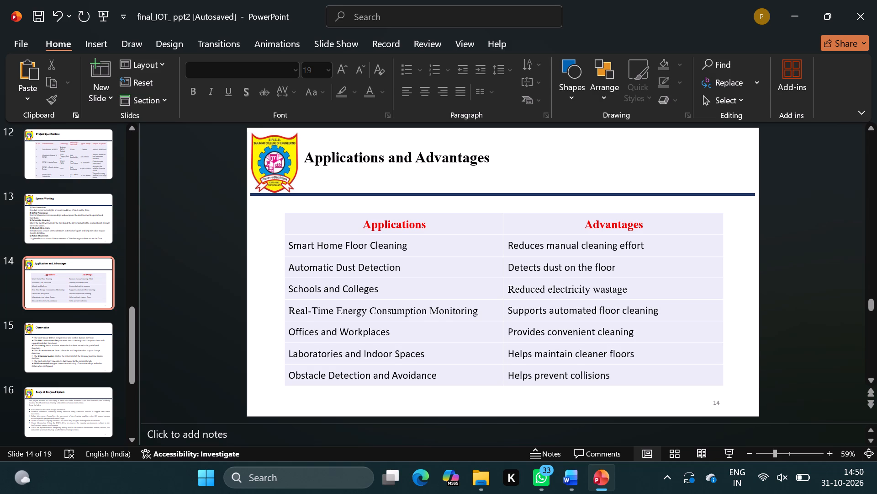
pyautogui.scroll(-2, 543, 387)
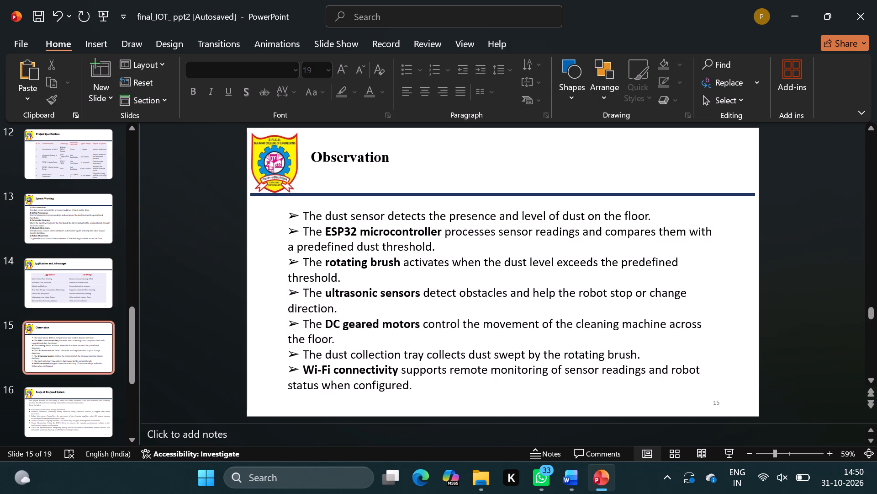
pyautogui.scroll(-2, 543, 387)
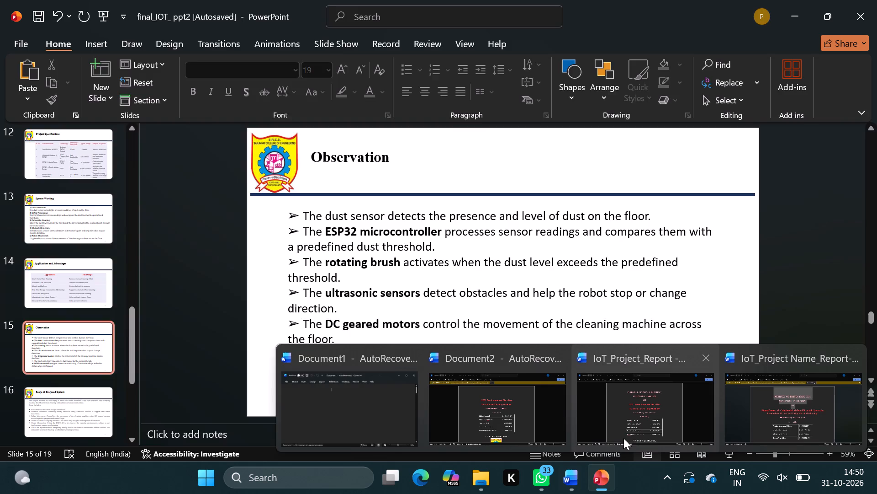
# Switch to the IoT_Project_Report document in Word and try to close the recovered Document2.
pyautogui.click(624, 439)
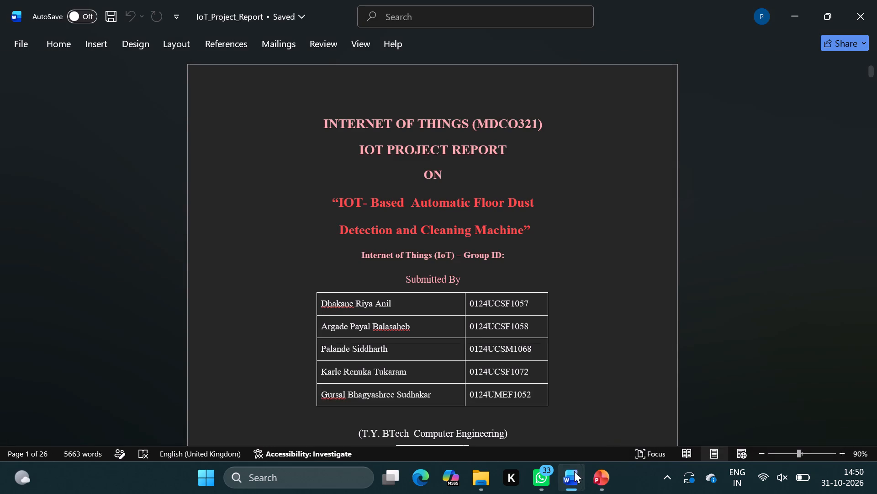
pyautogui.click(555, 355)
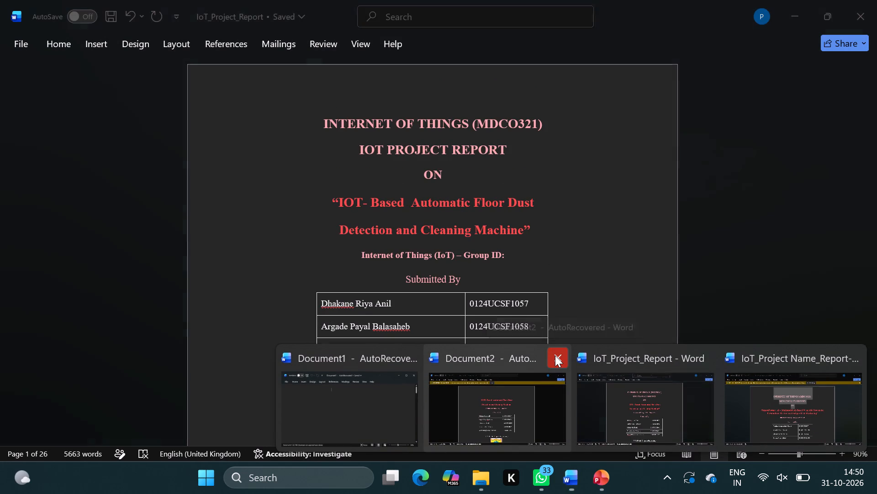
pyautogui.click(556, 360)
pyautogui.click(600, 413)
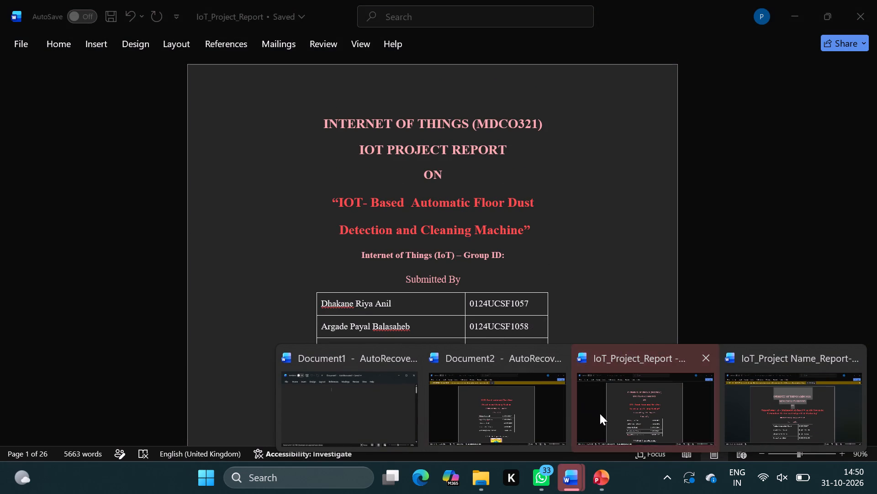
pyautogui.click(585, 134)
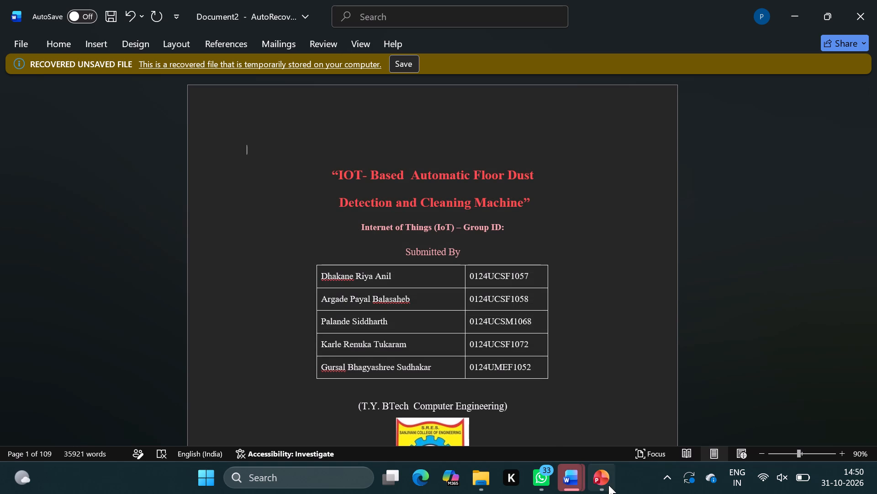
# Switch to Word and close the protected IoT_Project Name_Report-NYS (1) document.
pyautogui.click(757, 419)
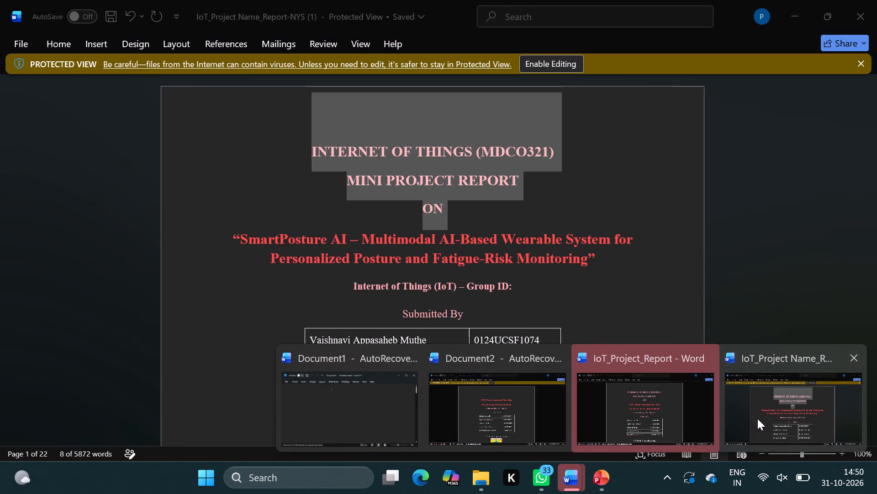
pyautogui.click(631, 313)
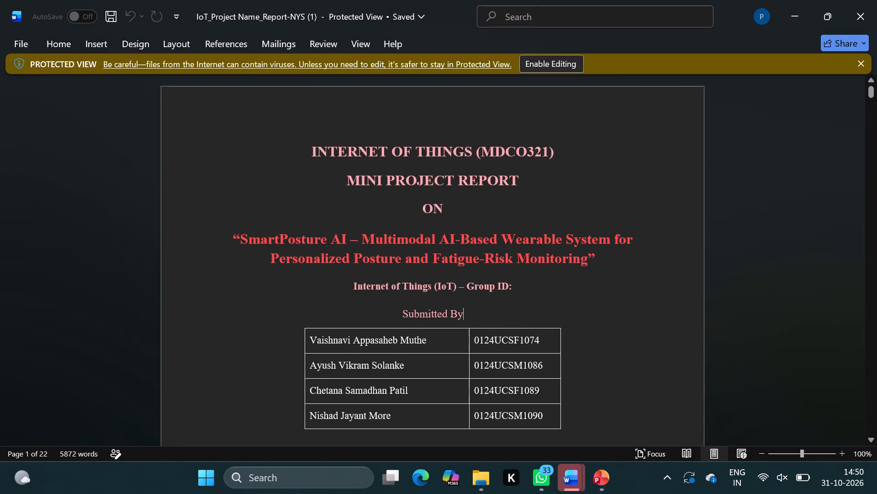
pyautogui.click(866, 16)
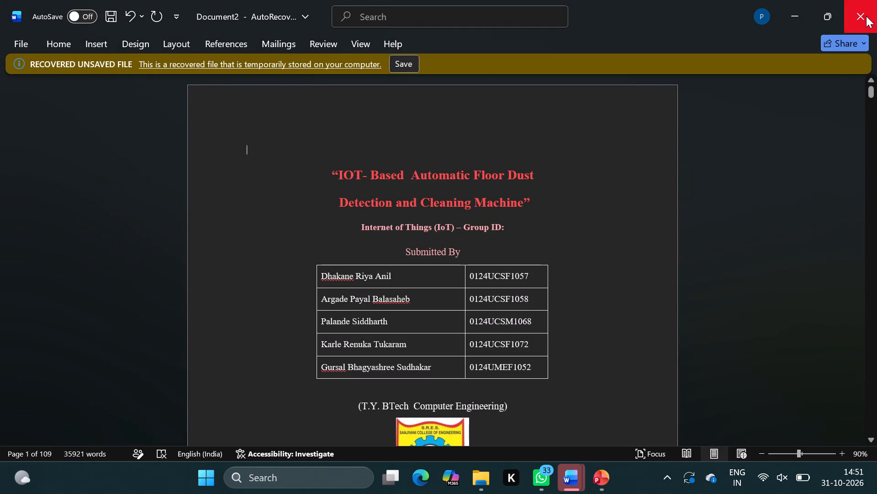
# Close the recovered Document2, saving it as IOT.docx in the OneDrive - Personal documents folder.
pyautogui.click(859, 19)
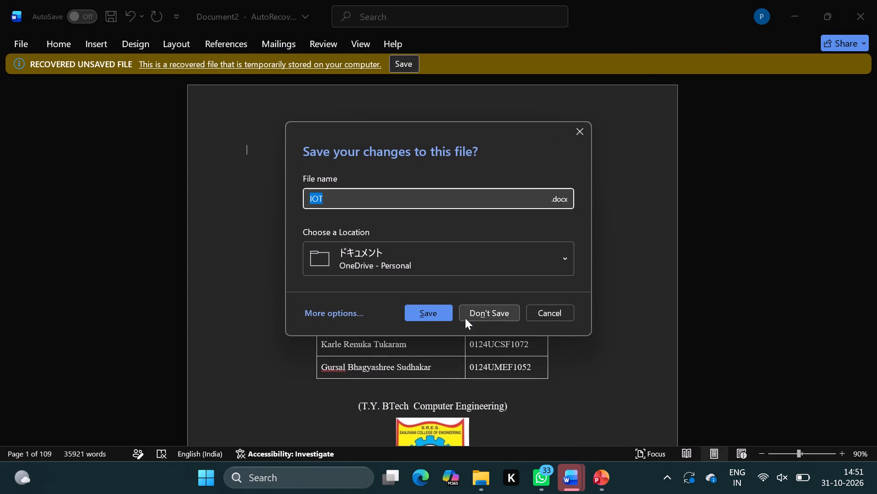
pyautogui.click(446, 311)
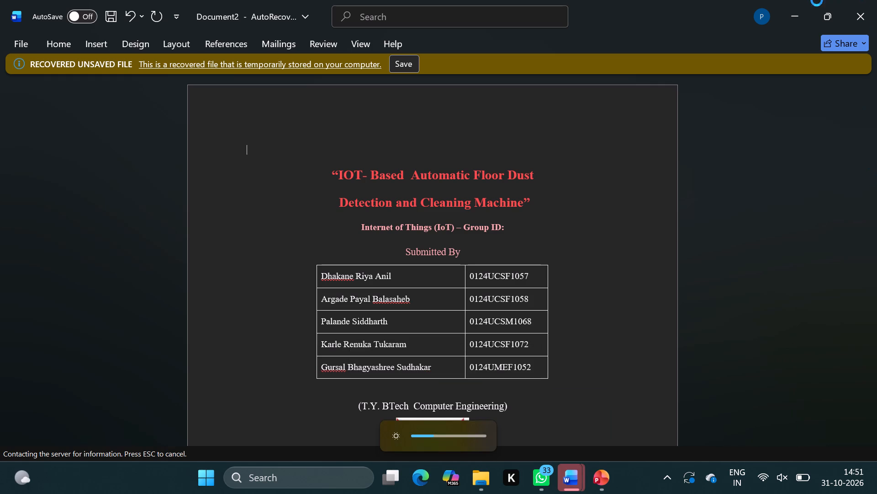
pyautogui.moveTo(867, 5); pyautogui.dragTo(861, 16)
pyautogui.tripleClick(861, 16)
pyautogui.click(861, 16)
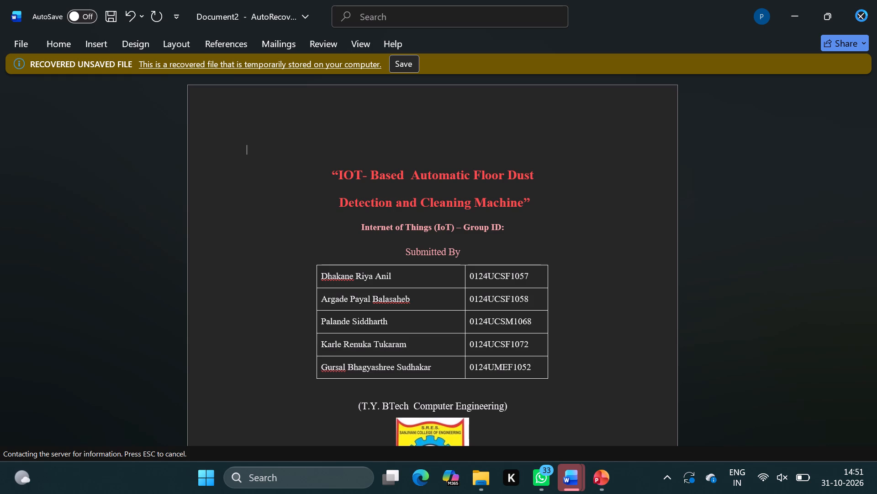
pyautogui.click(794, 4)
pyautogui.press('Escape')
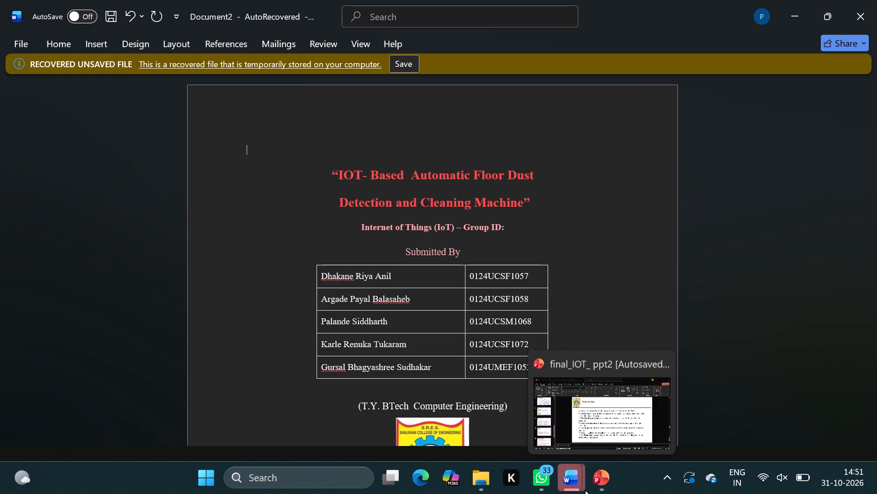
# Close the recovered Document1.
pyautogui.click(560, 353)
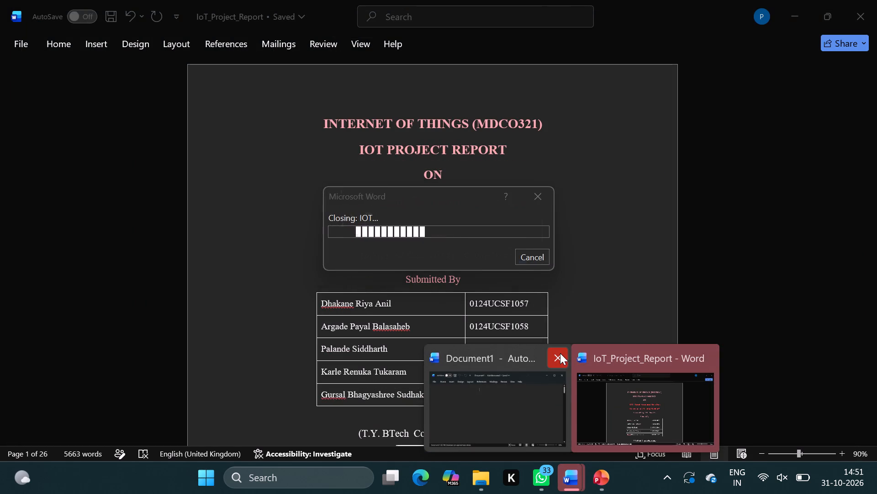
pyautogui.click(516, 275)
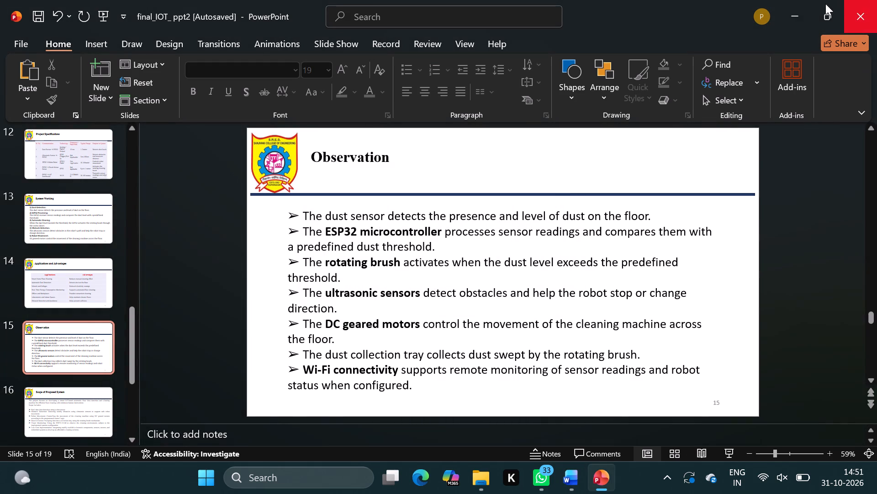
# Switch to Word and close the recovered Document1 without saving it.
pyautogui.click(790, 6)
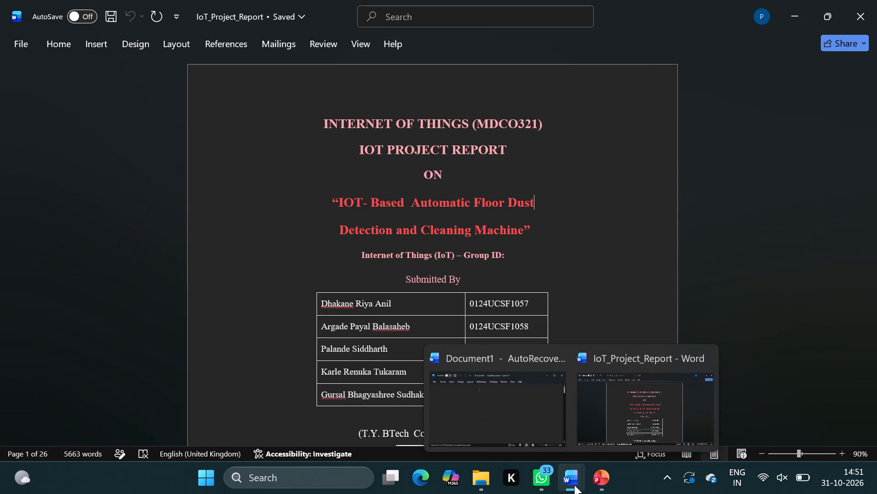
pyautogui.click(560, 358)
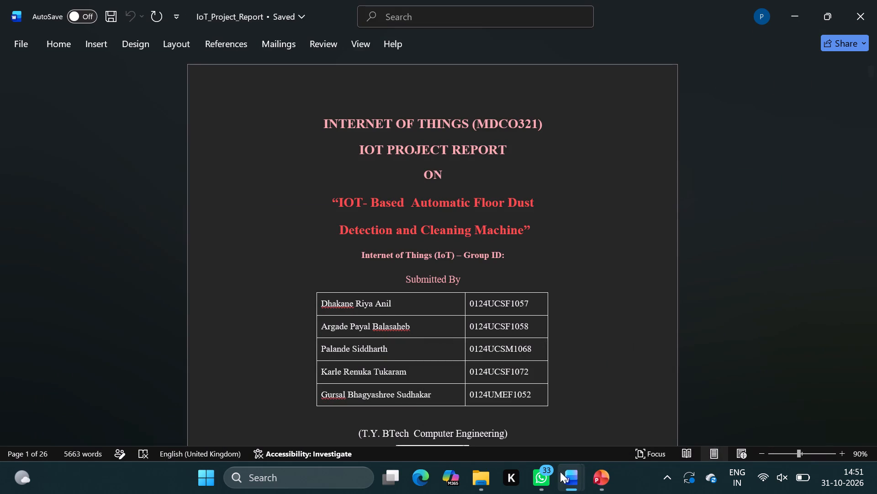
pyautogui.click(558, 361)
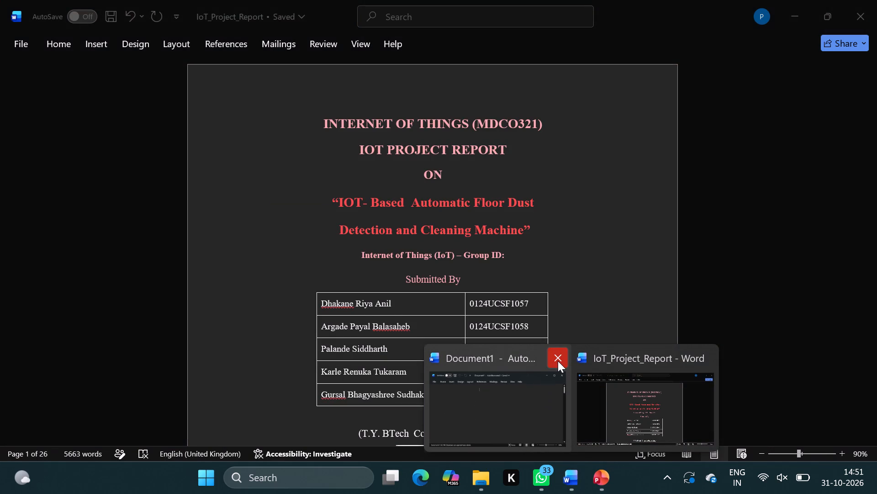
pyautogui.click(521, 388)
pyautogui.click(574, 130)
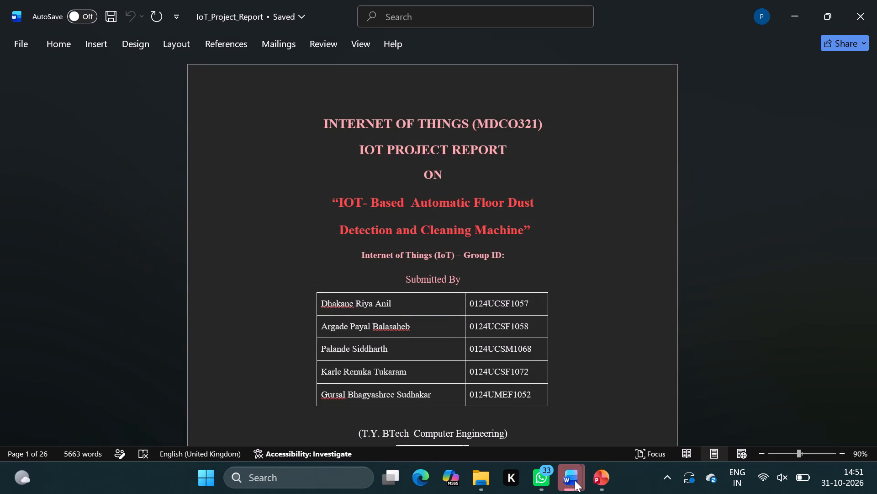
pyautogui.click(525, 405)
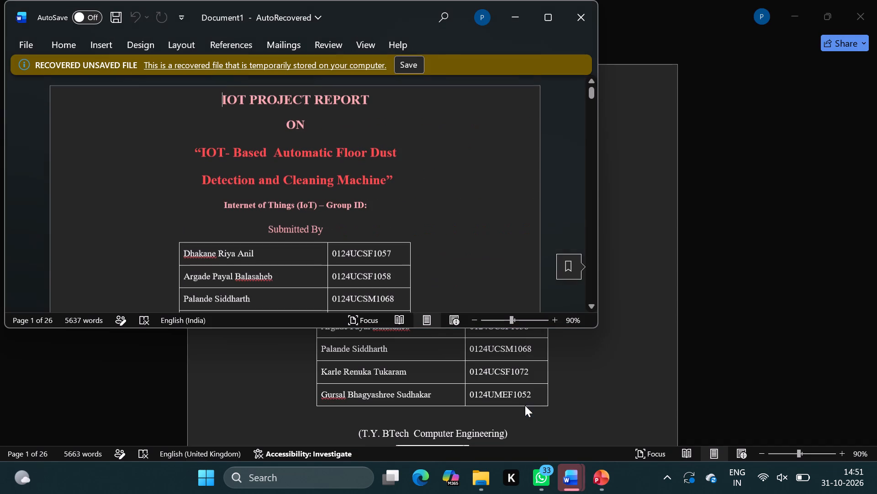
pyautogui.click(572, 13)
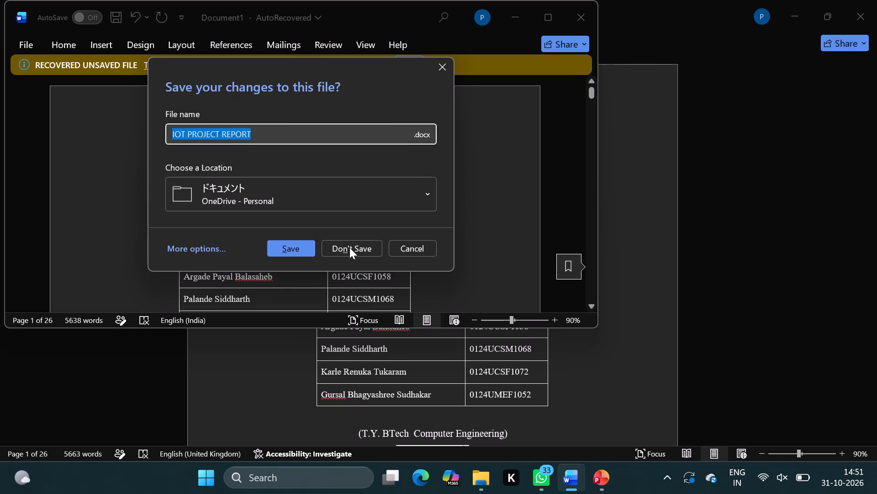
pyautogui.click(351, 247)
# Look through IoT_Project_Report from the title page and certificate to the acknowledgement and table of contents.
pyautogui.scroll(-1, 501, 257)
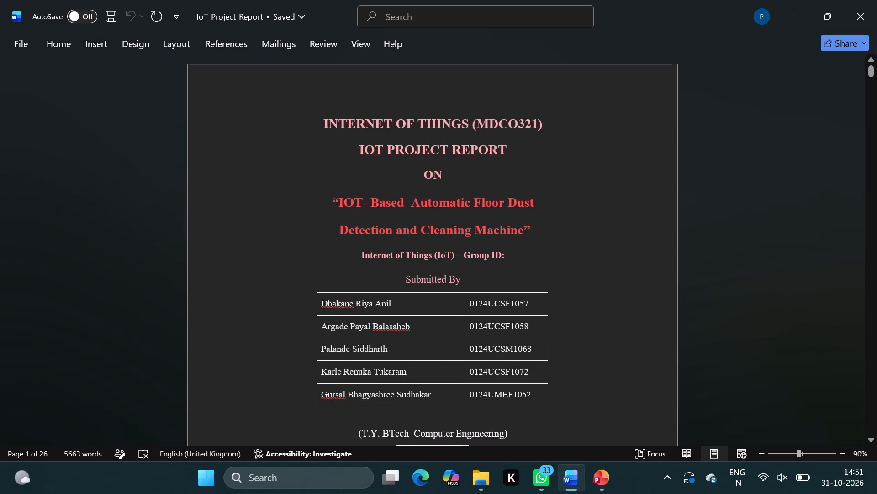
pyautogui.scroll(-1, 501, 257)
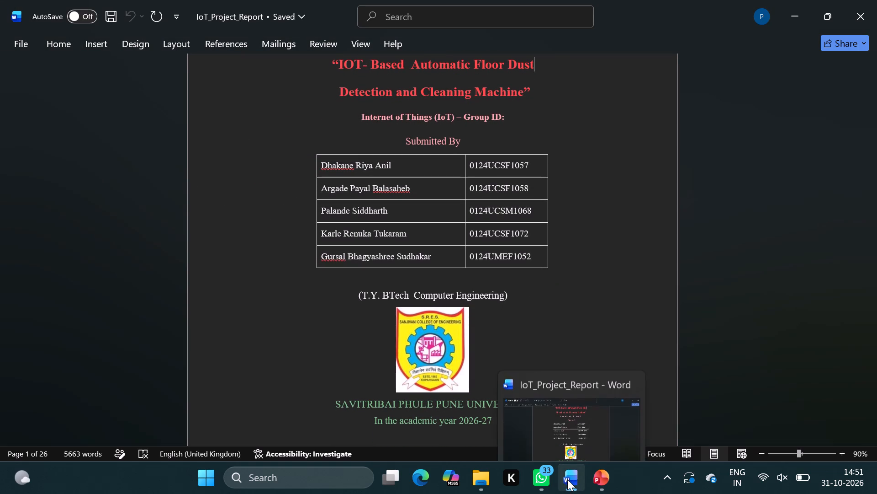
pyautogui.click(427, 290)
pyautogui.scroll(-2, 427, 290)
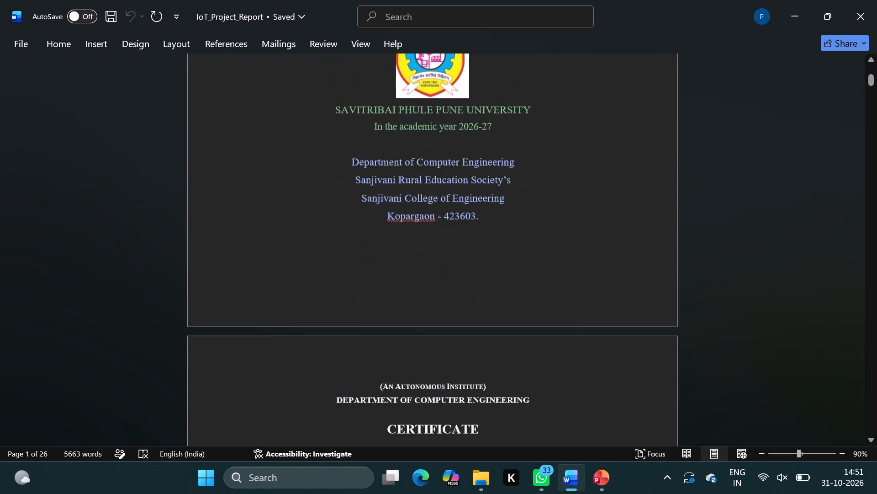
pyautogui.scroll(-3, 427, 290)
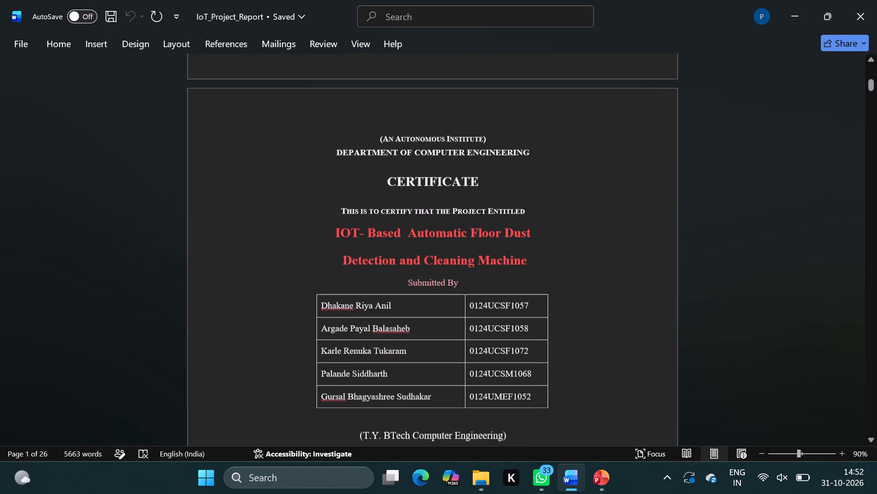
pyautogui.scroll(-5, 427, 290)
pyautogui.scroll(1, 427, 290)
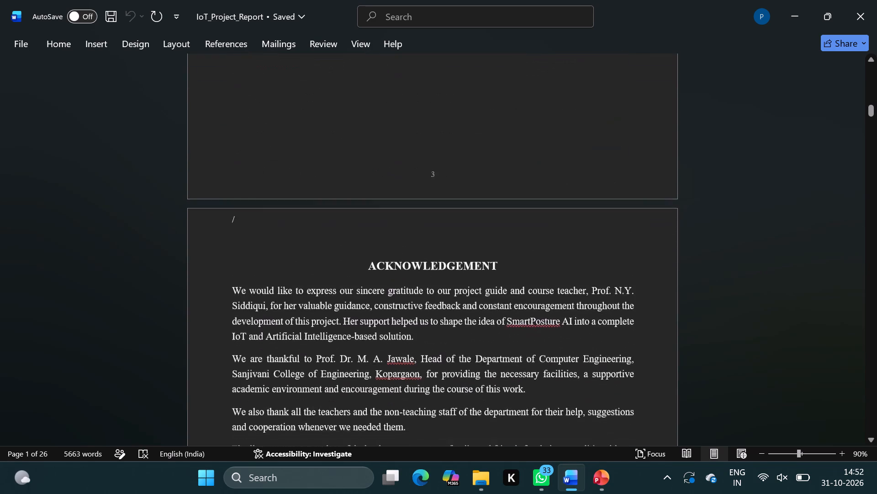
pyautogui.scroll(3, 427, 290)
pyautogui.scroll(-1, 427, 290)
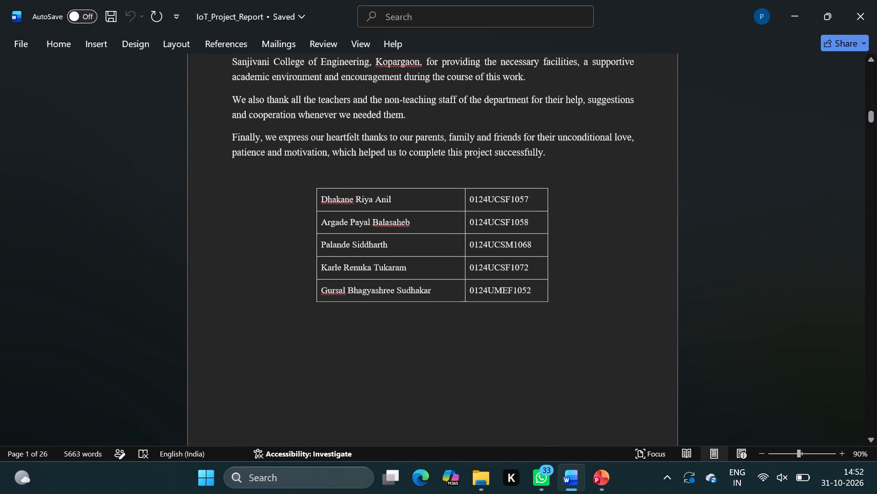
pyautogui.scroll(-5, 427, 290)
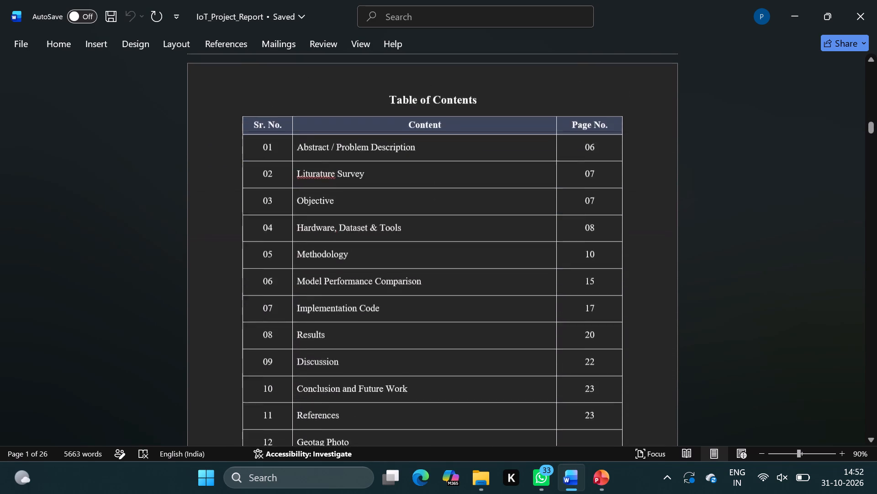
pyautogui.scroll(-1, 427, 290)
# Save the IoT_Project_Report document.
pyautogui.hotkey('ctrl', 's')
pyautogui.hotkey('ctrl', 's')
pyautogui.hotkey('ctrl', 's')
# Review the report's body from the Abstract / Problem Description to the dataset's key features, and return to the title page.
pyautogui.scroll(-2, 427, 290)
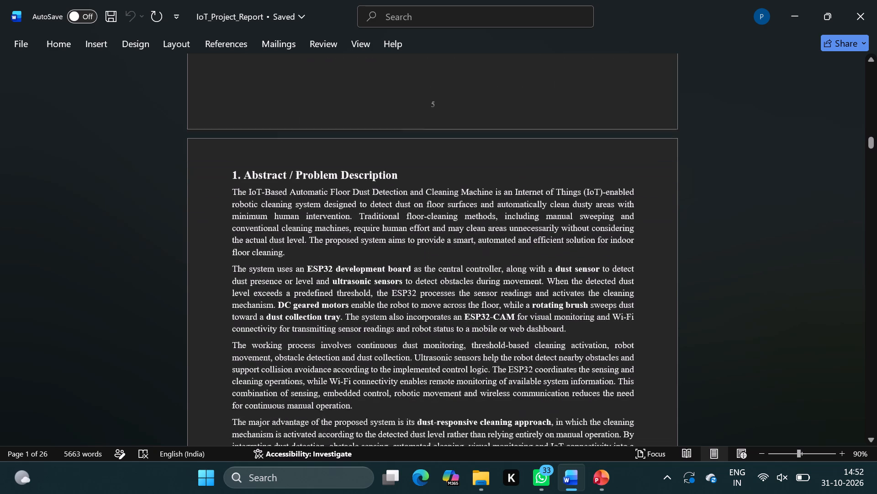
pyautogui.scroll(-5, 427, 290)
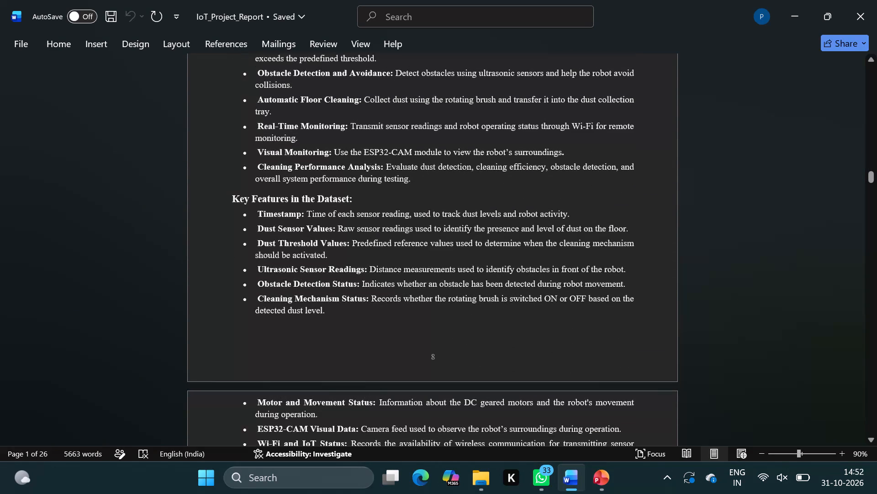
pyautogui.scroll(13, 427, 290)
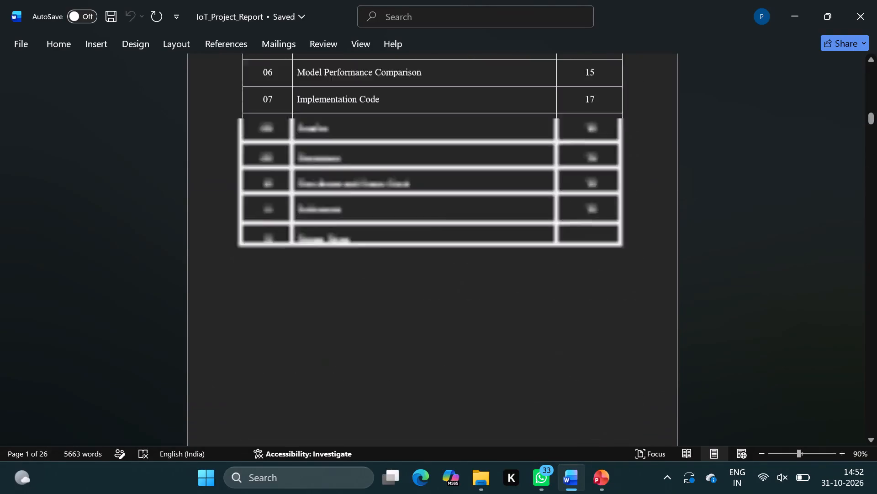
pyautogui.scroll(12, 427, 290)
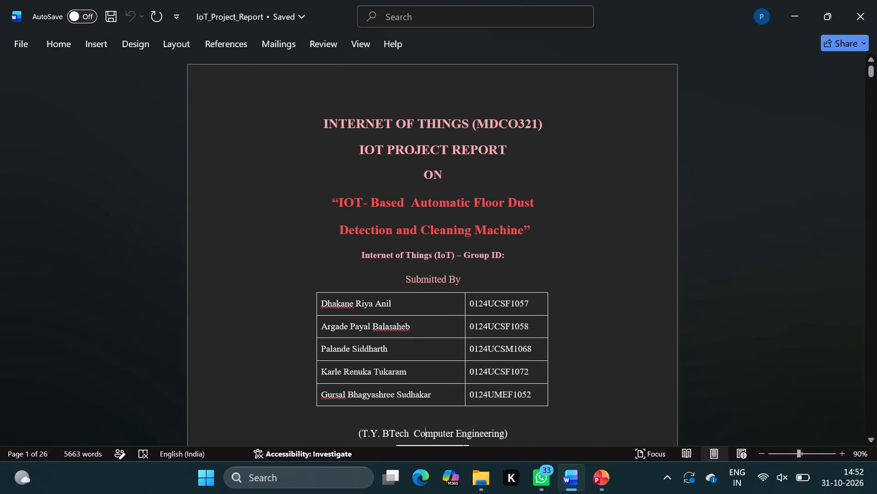
# Set the Office theme to White in the account settings and return to the report.
pyautogui.moveTo(25, 44); pyautogui.dragTo(58, 408)
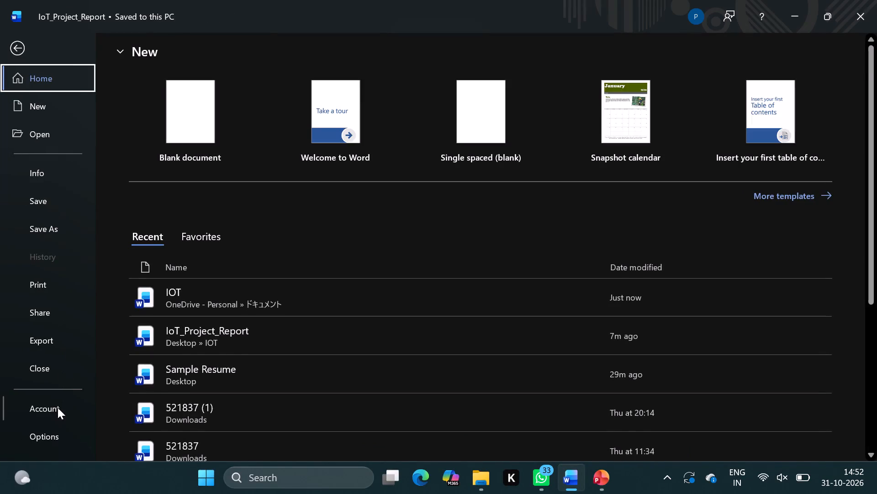
pyautogui.moveTo(58, 408); pyautogui.dragTo(58, 408)
pyautogui.click(58, 408)
pyautogui.click(199, 273)
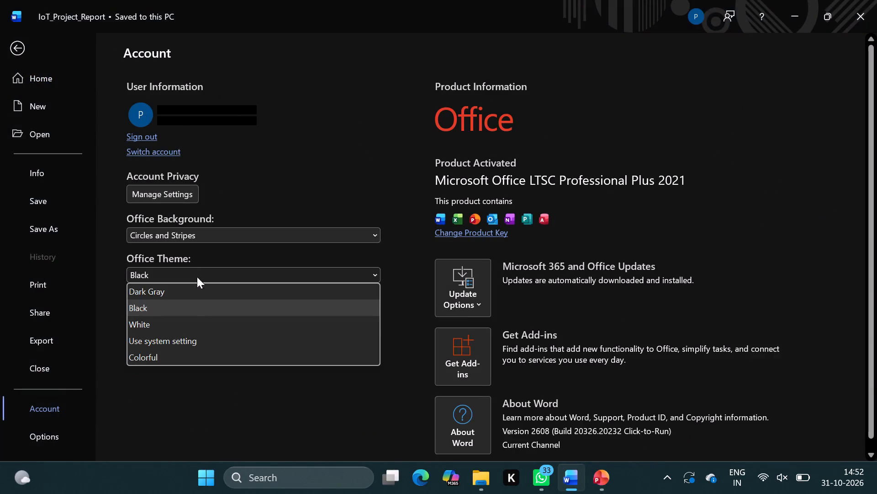
pyautogui.click(177, 321)
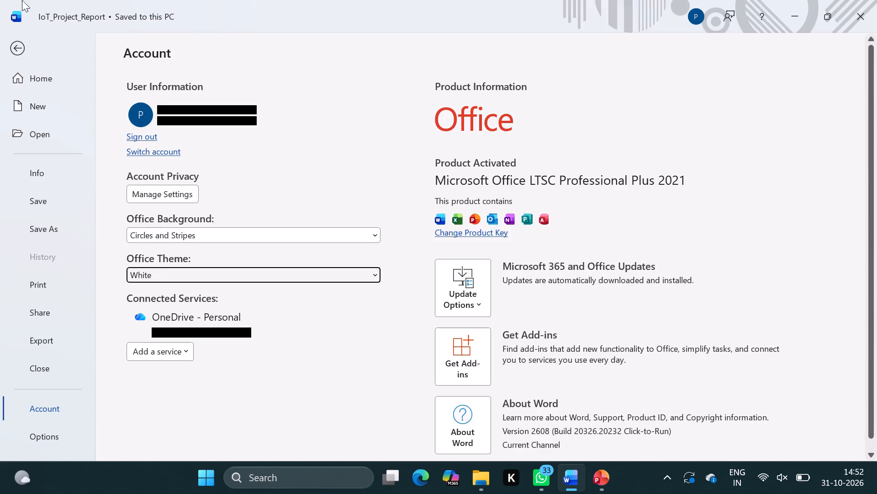
pyautogui.click(14, 42)
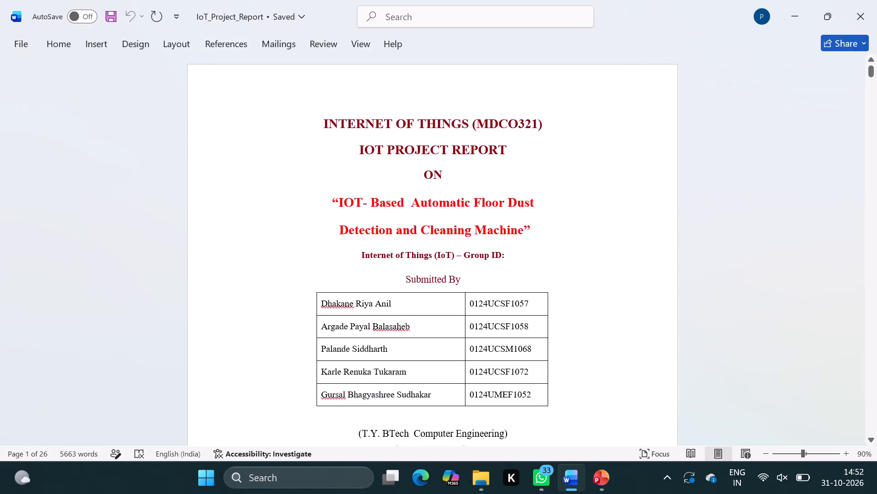
# Switch to PowerPoint and look over the final_IOT_ppt2 slides from Observation onward and back to the title slide.
pyautogui.click(607, 475)
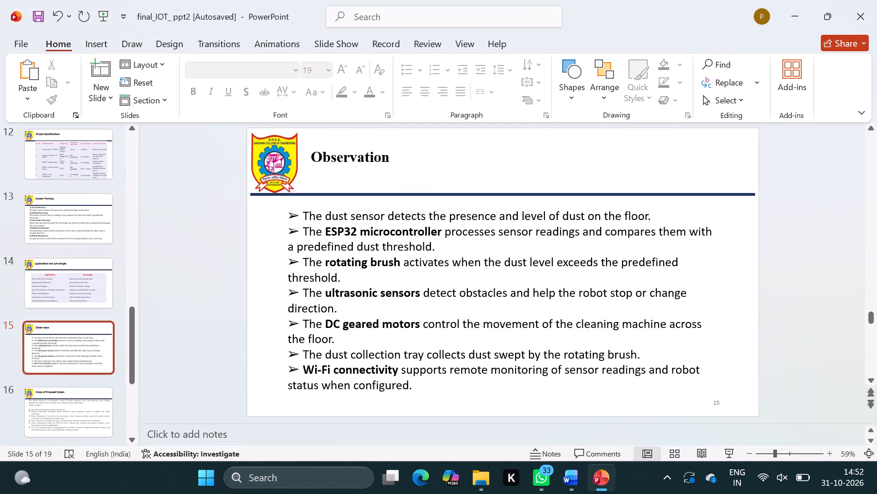
pyautogui.scroll(-1, 549, 277)
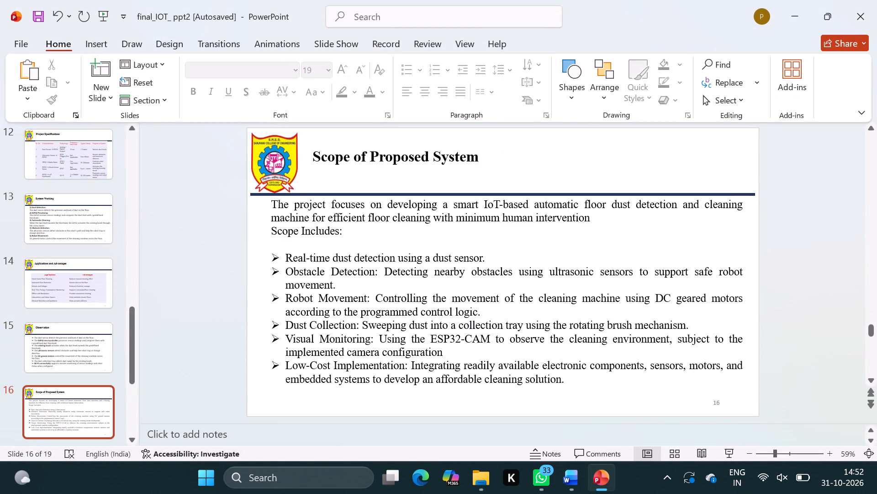
pyautogui.scroll(-1, 549, 277)
pyautogui.scroll(20, 549, 277)
pyautogui.scroll(20, 549, 277)
pyautogui.scroll(2, 549, 277)
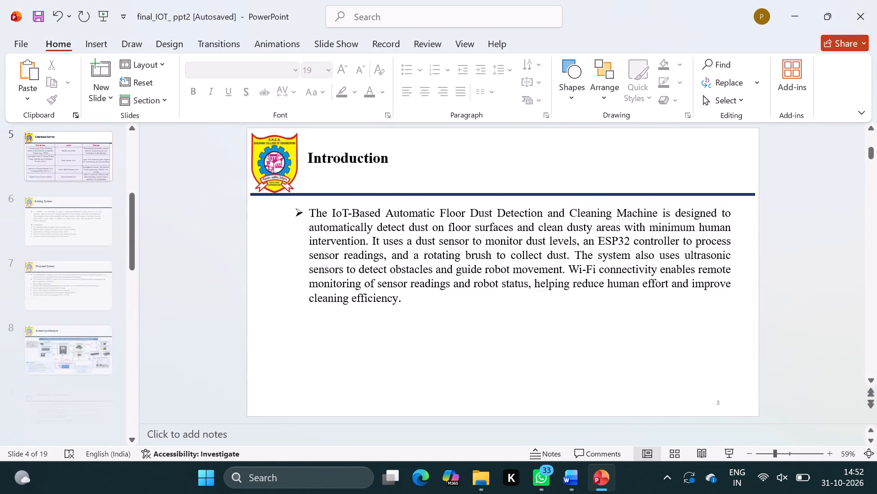
pyautogui.scroll(3, 549, 277)
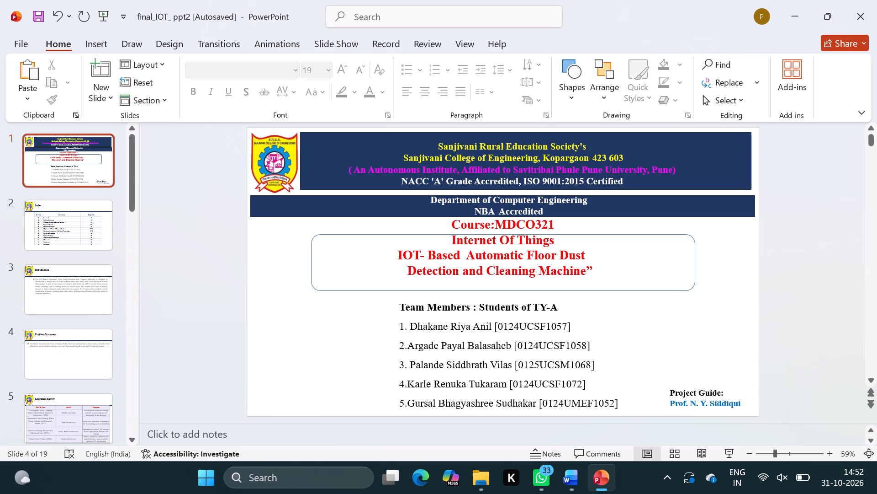
# Switch back to the IoT_Project_Report document in Word.
pyautogui.click(576, 485)
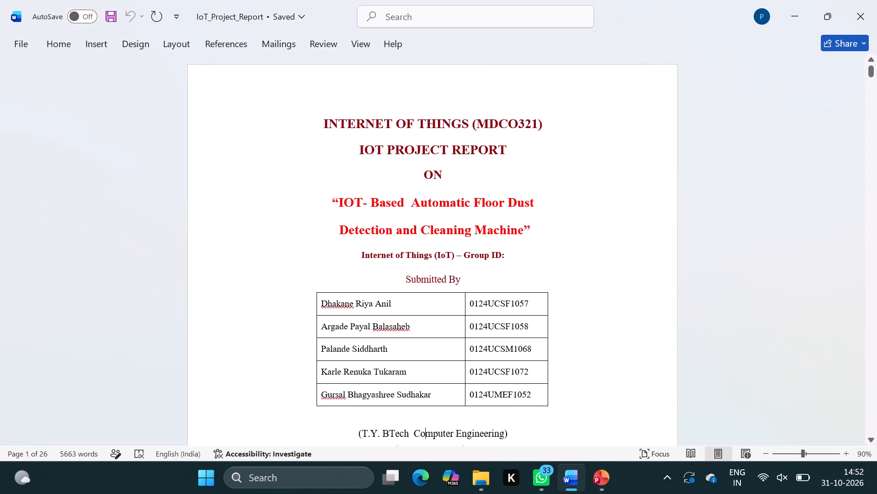
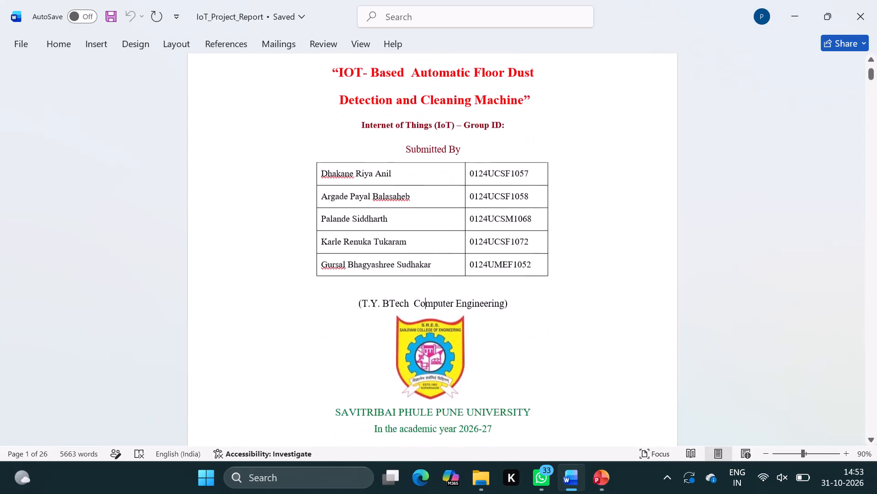
# Look through the report's front matter, from the title page past the certificate and contents table to the Abstract.
pyautogui.scroll(-2, 636, 274)
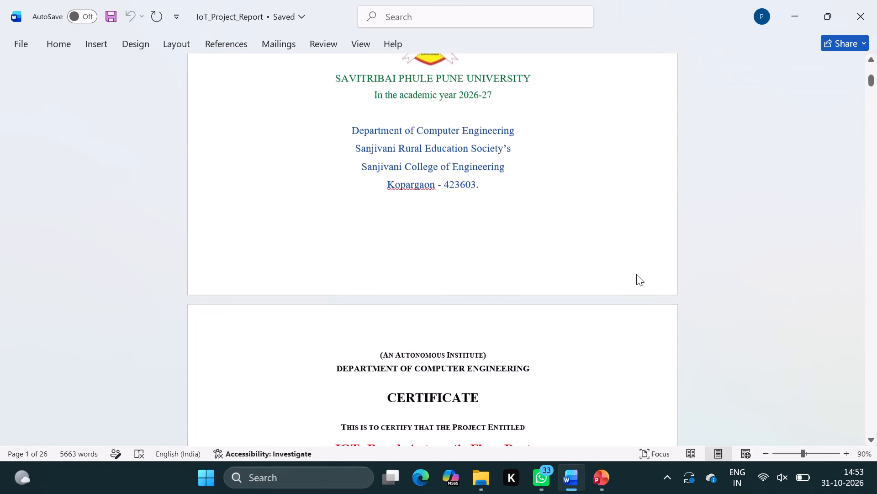
pyautogui.scroll(-3, 636, 274)
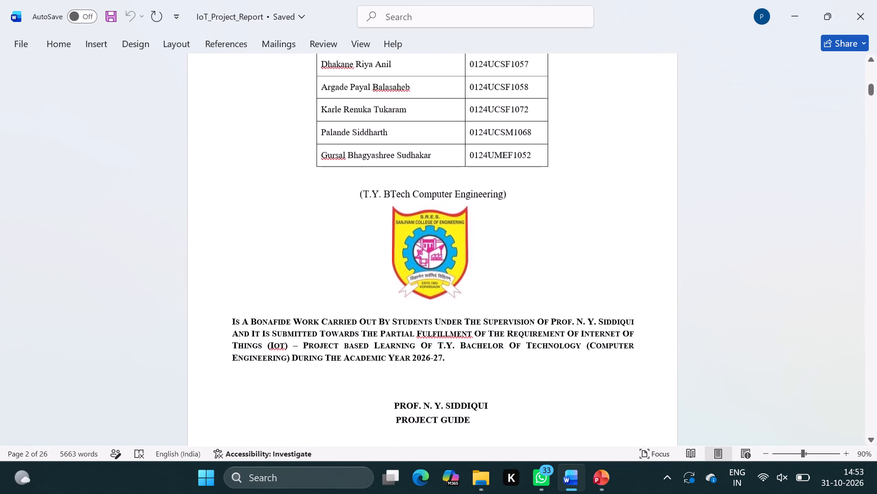
pyautogui.scroll(-6, 636, 274)
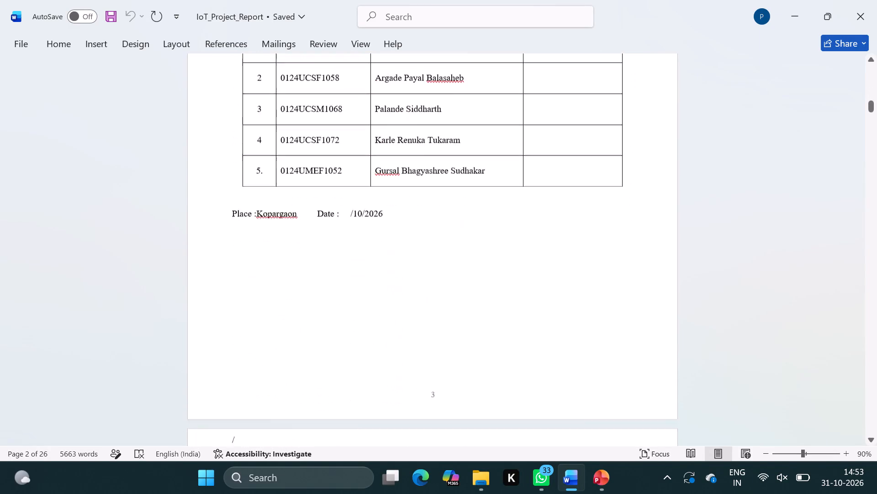
pyautogui.scroll(-5, 636, 274)
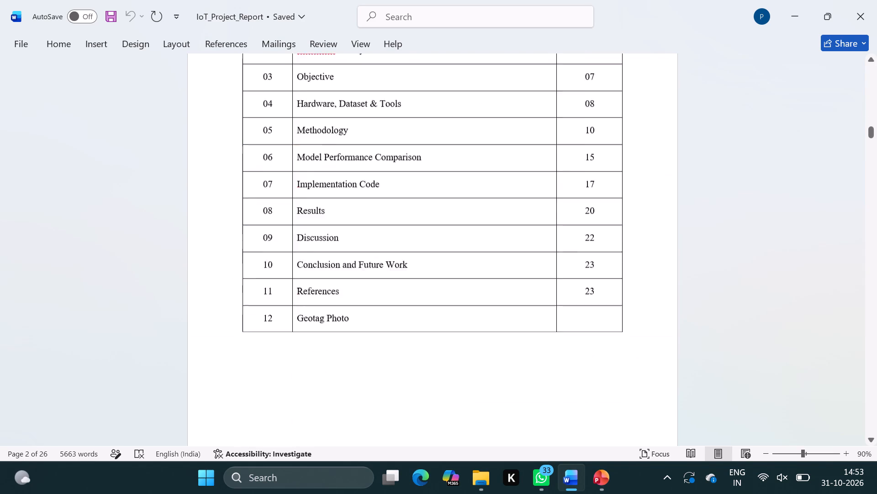
pyautogui.scroll(-2, 636, 274)
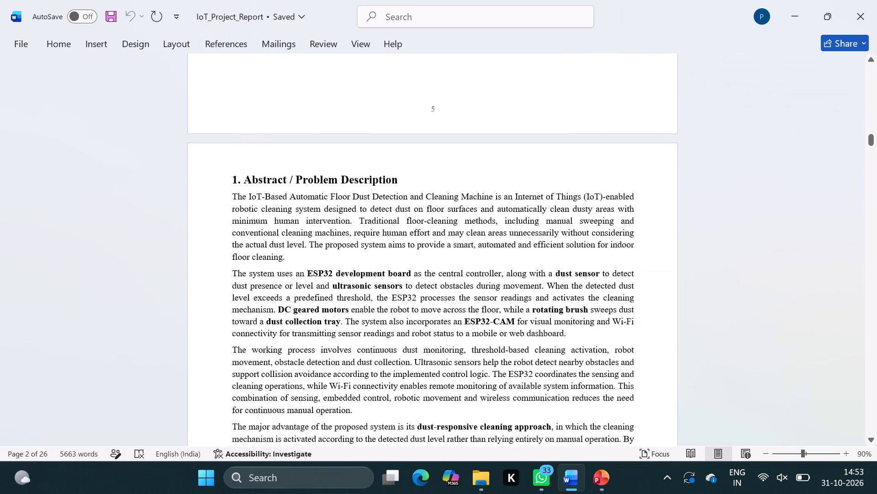
# Skim the report's body from the Abstract / Problem Description through Methodology, comparison, code, Results and poster to the last page.
pyautogui.scroll(3, 636, 274)
pyautogui.scroll(-3, 636, 274)
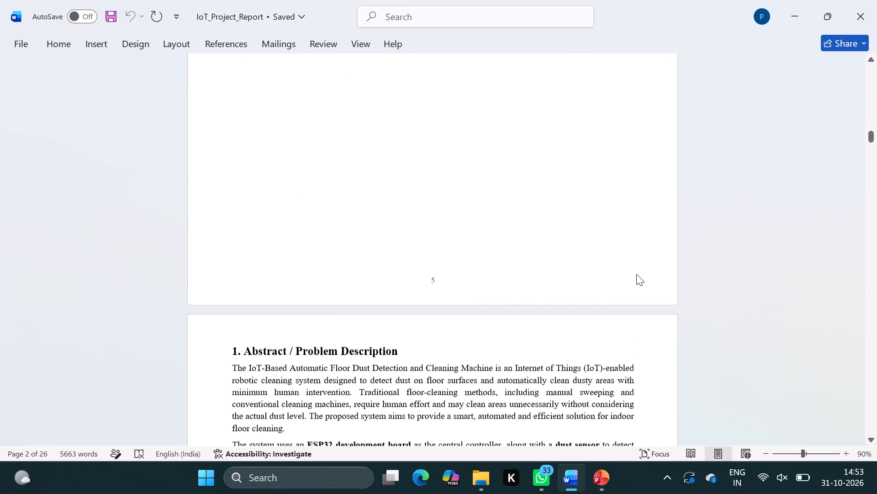
pyautogui.scroll(-4, 636, 274)
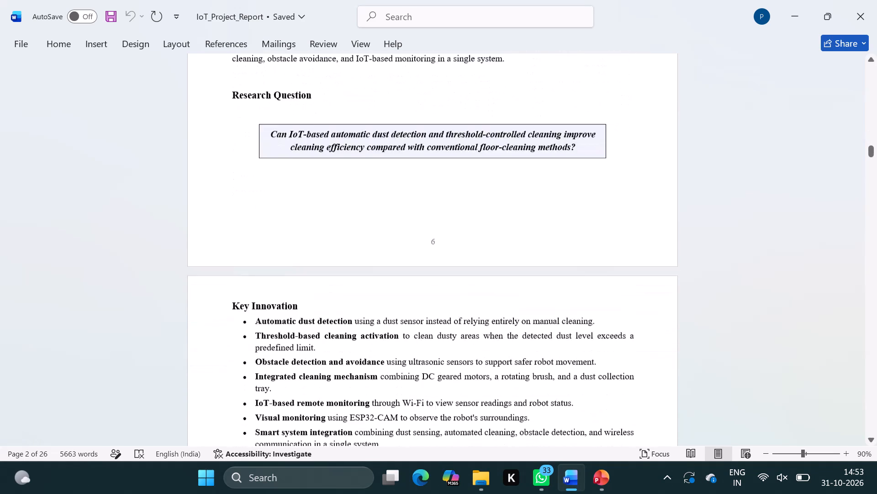
pyautogui.scroll(-4, 636, 274)
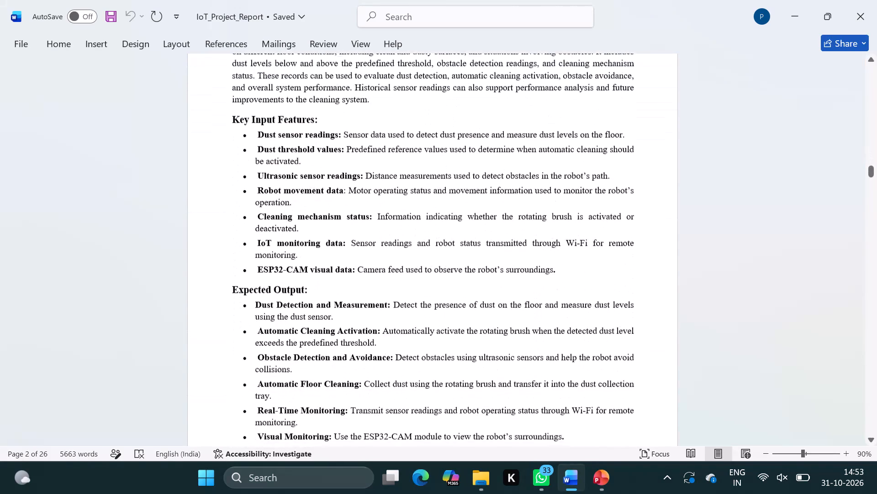
pyautogui.scroll(-13, 636, 274)
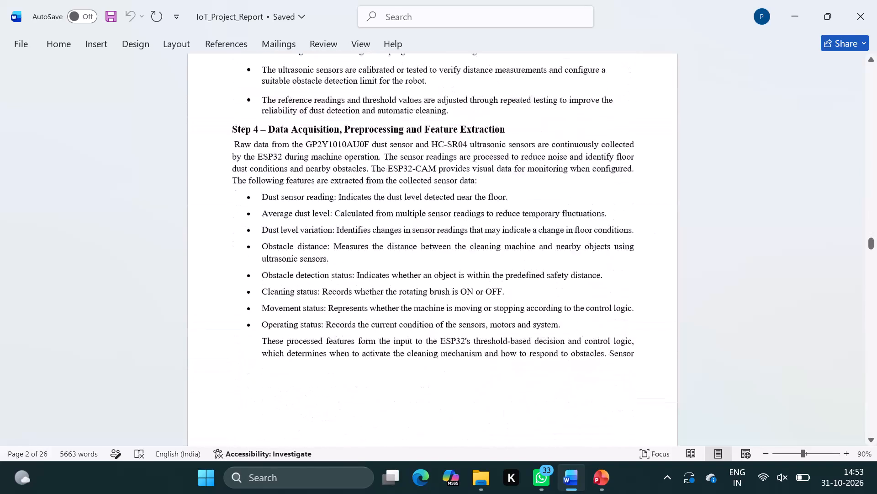
pyautogui.scroll(-5, 636, 274)
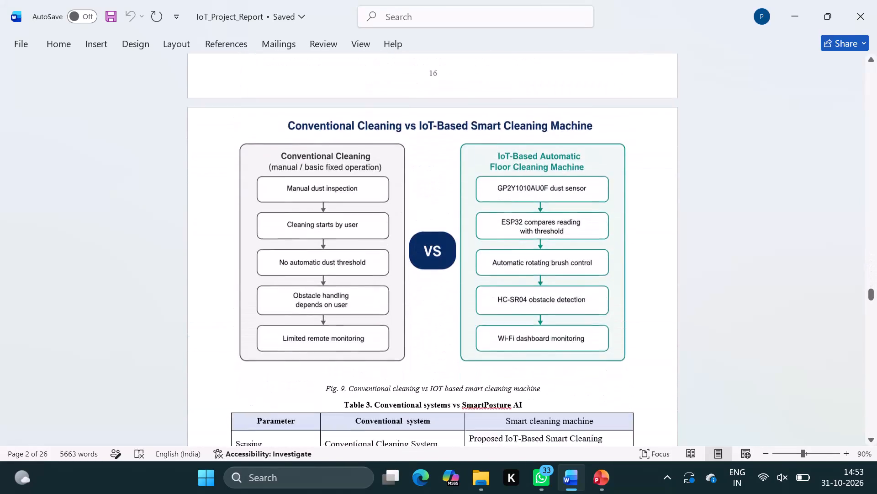
pyautogui.scroll(-5, 636, 274)
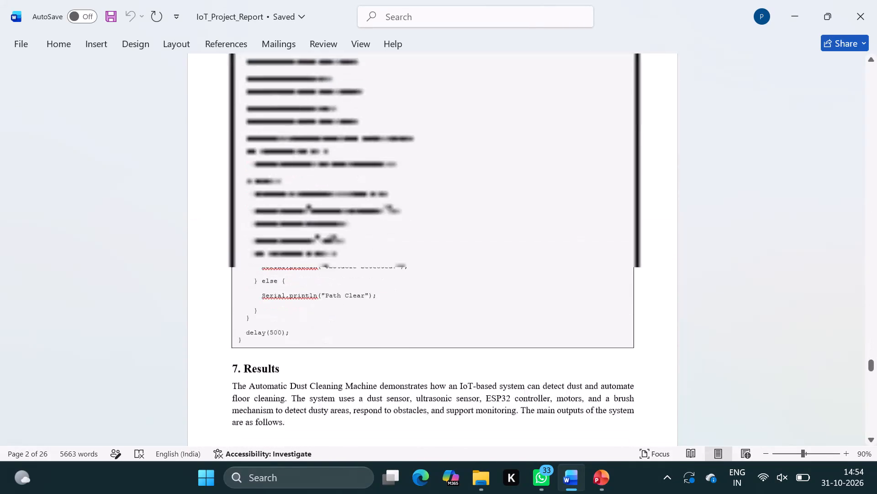
pyautogui.scroll(-5, 636, 274)
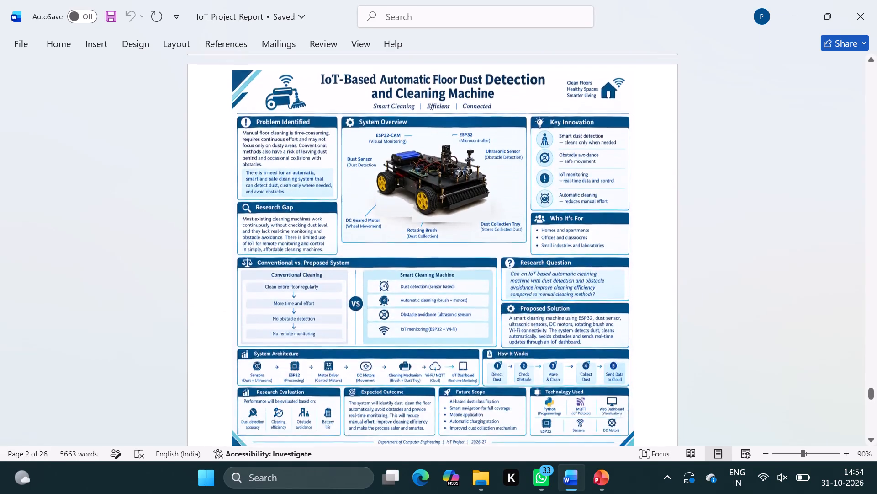
pyautogui.scroll(-3, 636, 274)
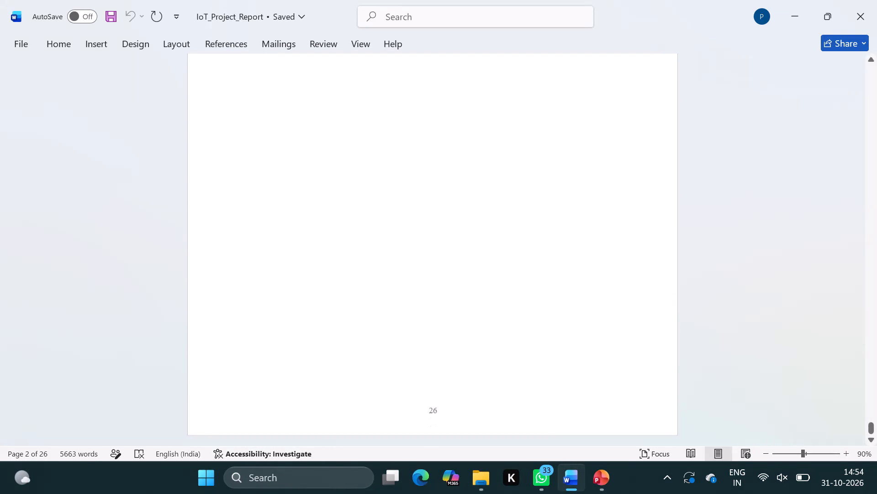
# Glance over the References section, then return to the report's title page and check its title and member details.
pyautogui.scroll(8, 636, 274)
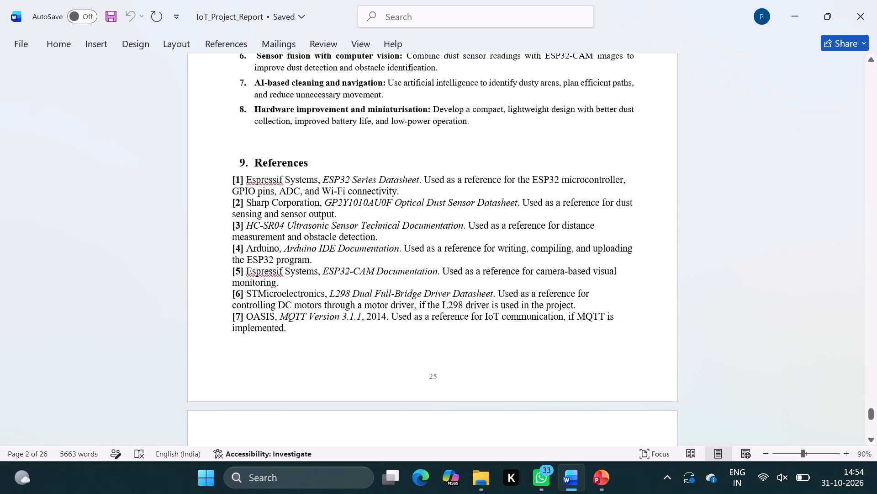
pyautogui.scroll(1, 636, 274)
pyautogui.scroll(20, 636, 274)
pyautogui.scroll(20, 636, 274)
pyautogui.scroll(20, 636, 274)
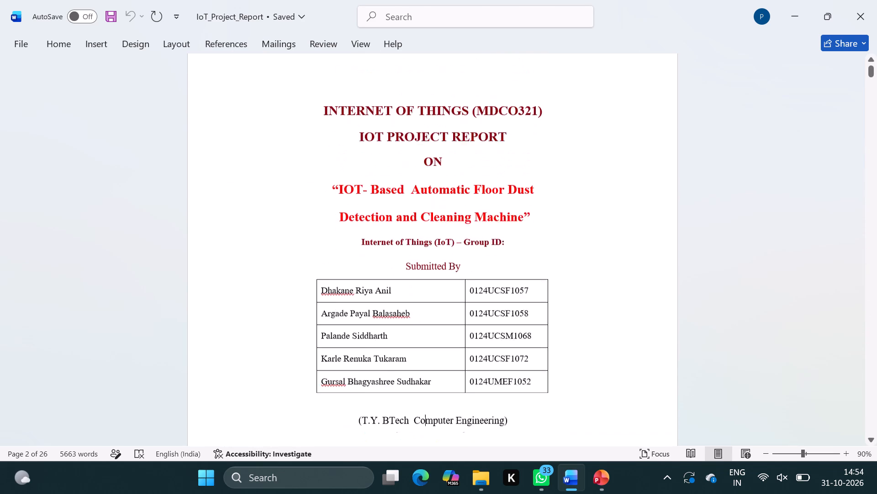
pyautogui.scroll(20, 636, 274)
pyautogui.scroll(17, 636, 274)
pyautogui.scroll(5, 636, 274)
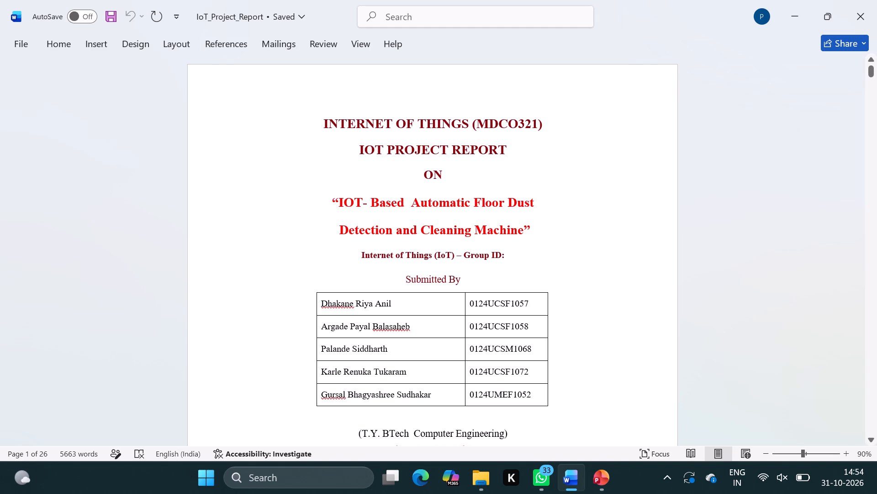
pyautogui.scroll(-1, 618, 361)
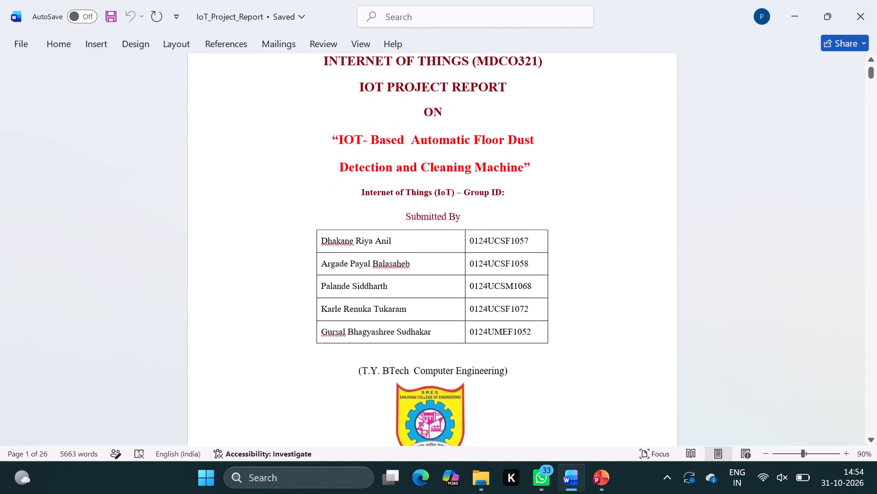
pyautogui.scroll(-2, 618, 361)
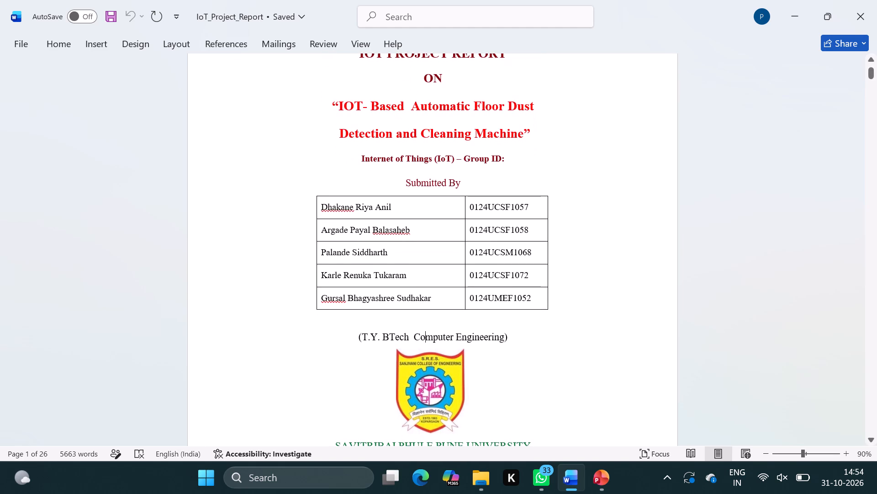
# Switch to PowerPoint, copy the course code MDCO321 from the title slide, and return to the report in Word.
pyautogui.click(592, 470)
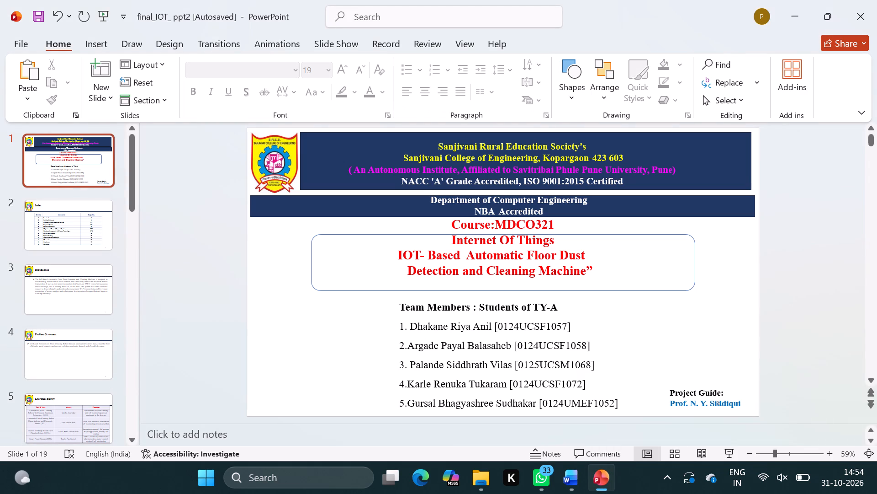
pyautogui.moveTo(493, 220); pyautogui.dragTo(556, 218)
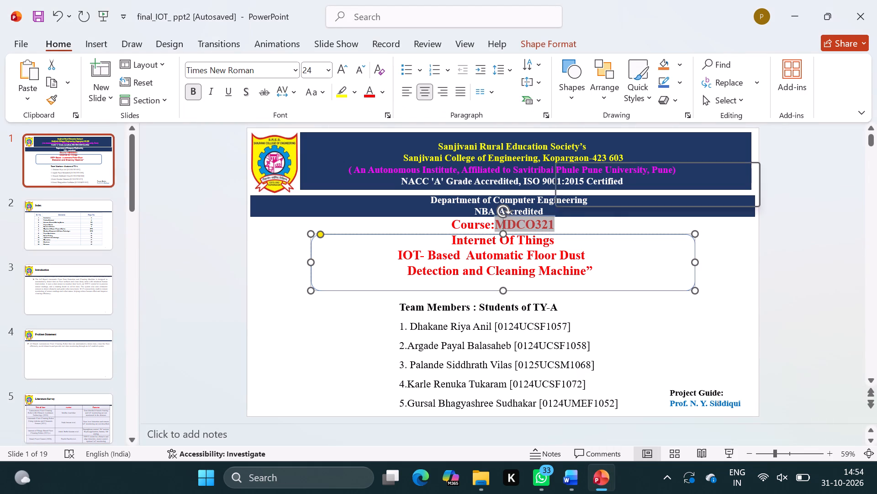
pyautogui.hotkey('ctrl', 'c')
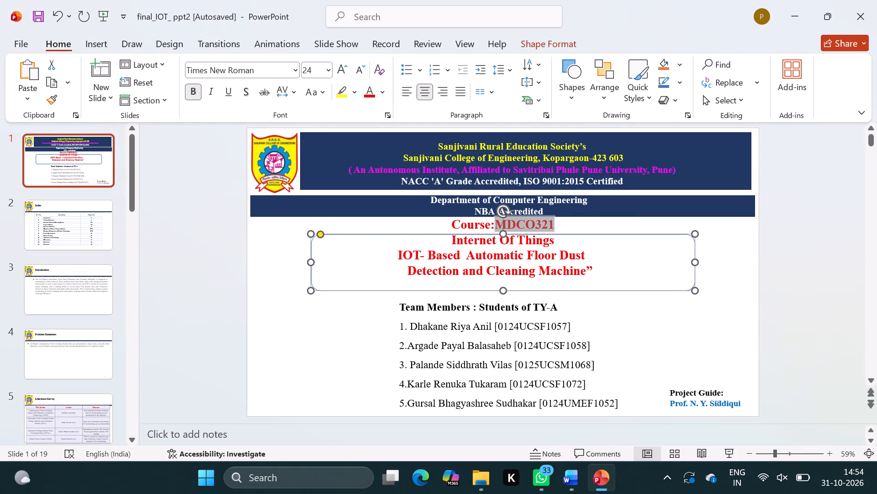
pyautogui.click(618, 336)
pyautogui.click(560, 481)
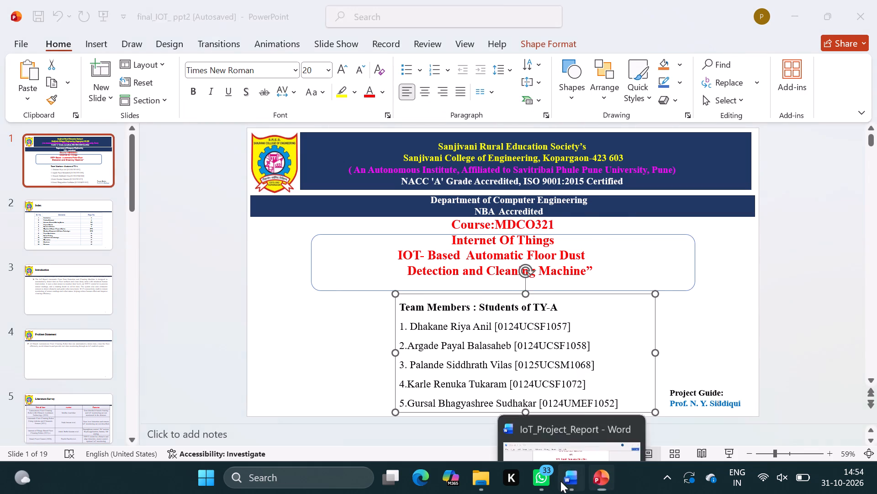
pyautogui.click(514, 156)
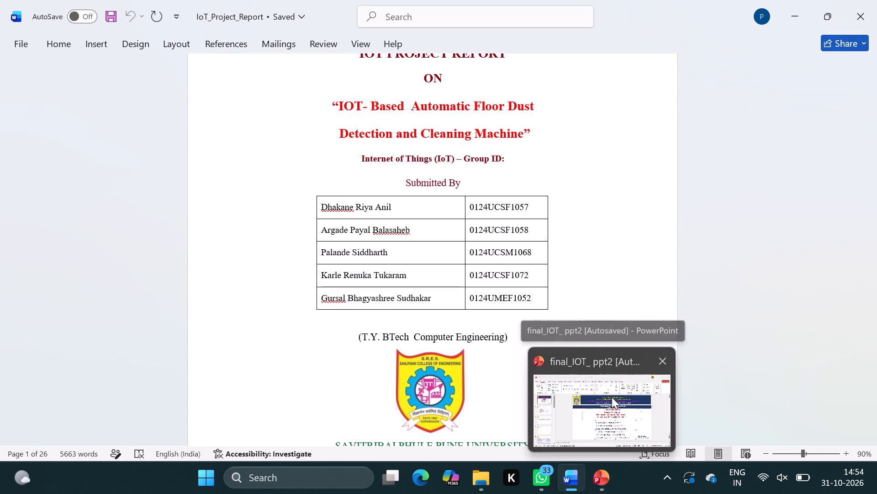
# Switch to PowerPoint and shift the Team Members text box on the title slide to the left, keeping about the same height.
pyautogui.click(612, 397)
pyautogui.moveTo(573, 295); pyautogui.dragTo(534, 293)
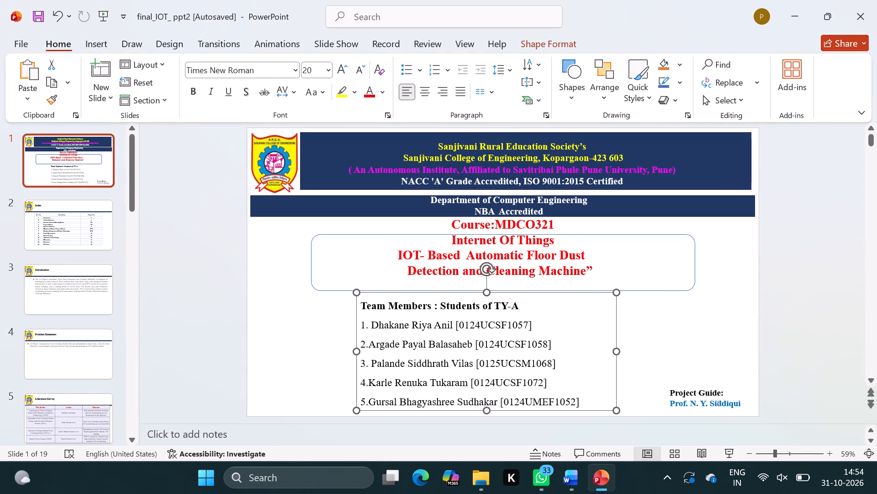
# Move the Project Guide text box on the title slide slightly up and left, clear of the slide number.
pyautogui.click(675, 389)
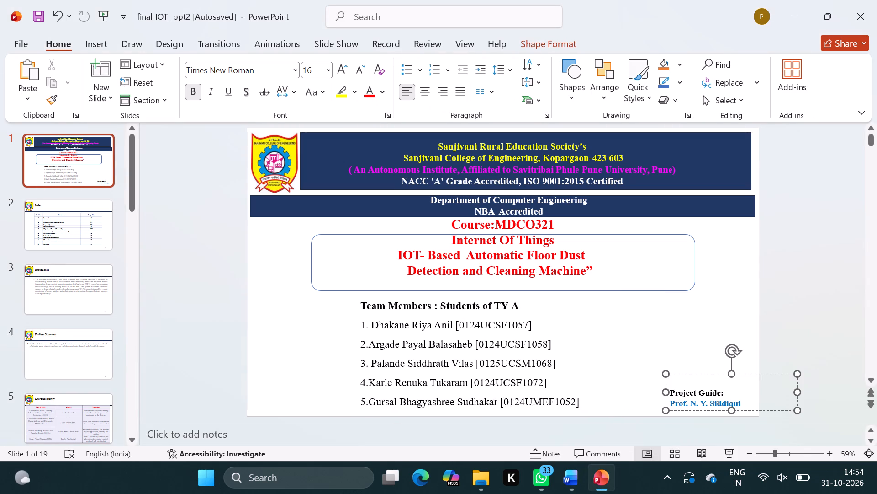
pyautogui.moveTo(703, 374); pyautogui.dragTo(696, 362)
pyautogui.click(807, 267)
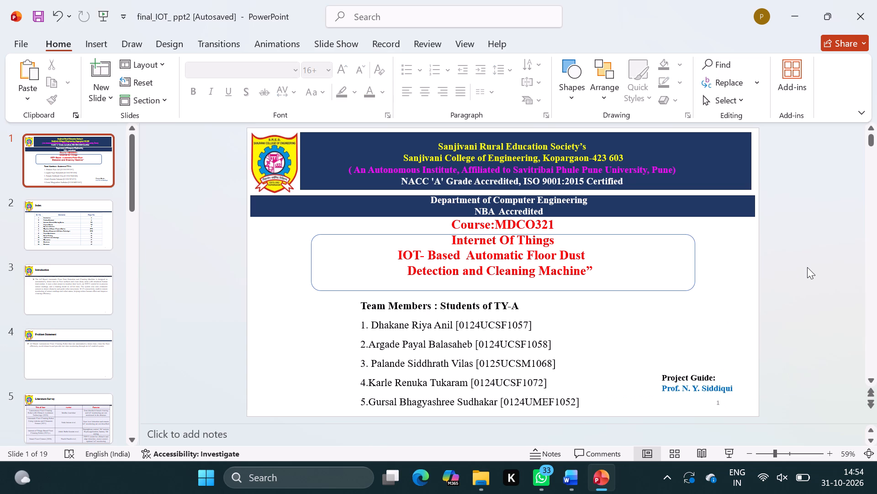
# Insert an opening quotation mark before "IOT- Based Automatic Floor Dust" in the title slide's project title.
pyautogui.press('Down')
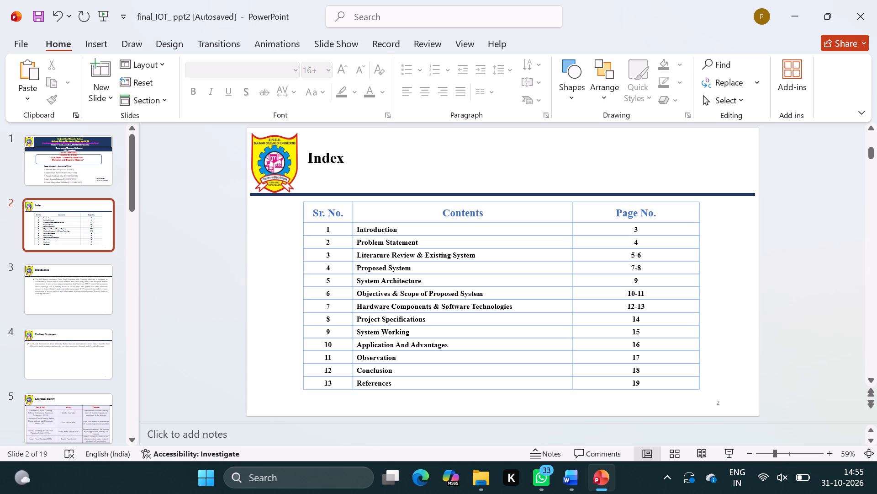
pyautogui.press('Down')
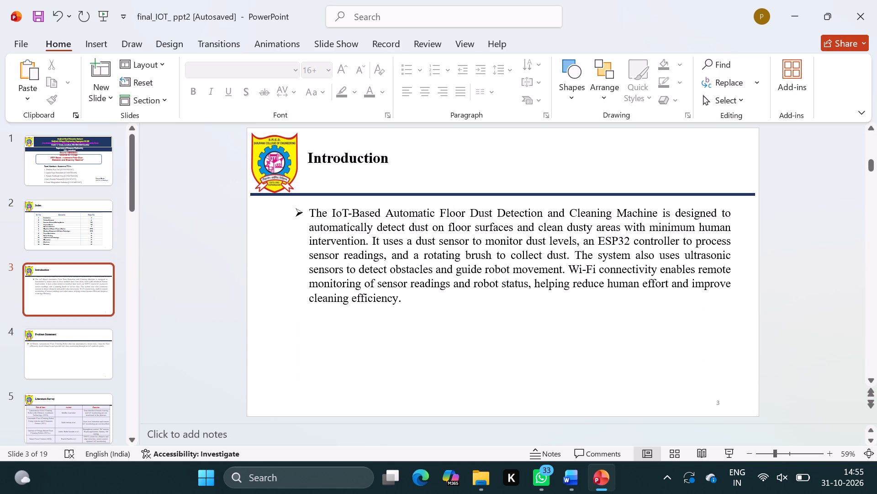
pyautogui.press('Up')
pyautogui.press('Up')
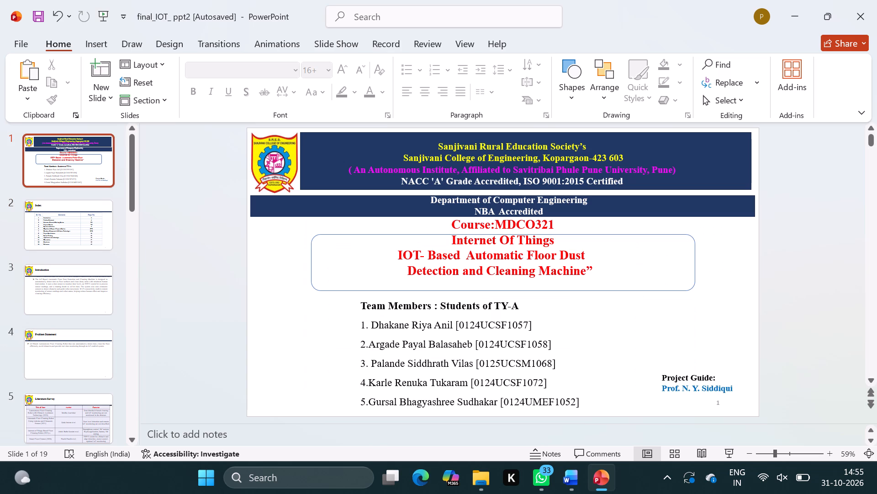
pyautogui.click(394, 257)
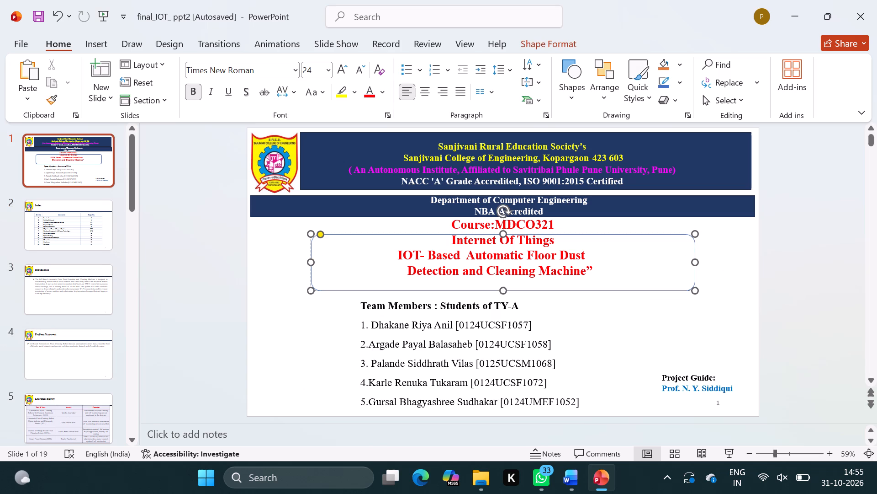
pyautogui.hotkey('shift', '"')
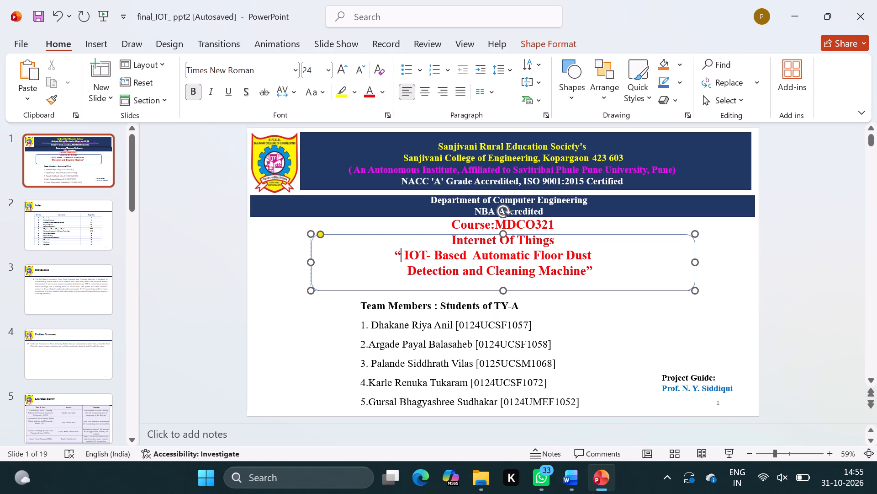
pyautogui.click(563, 336)
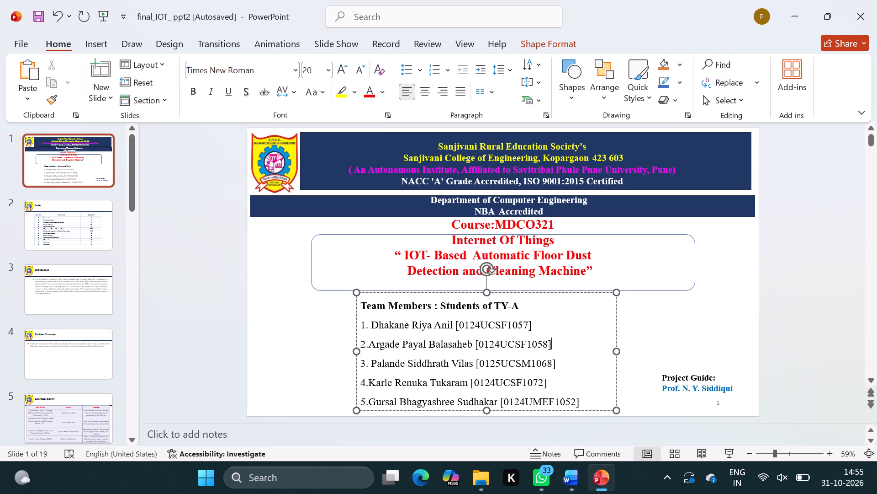
# Save the final_IOT_ppt2 presentation.
pyautogui.hotkey('ctrl', 's')
pyautogui.click(313, 344)
pyautogui.hotkey('ctrl', 's')
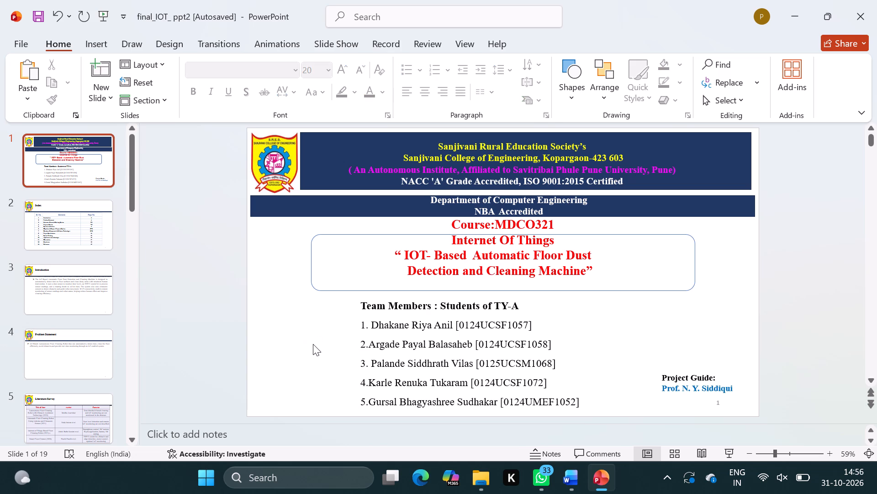
# Insert a space between "obstacles" and the comma in the Problem Statement slide's bullet, and save the presentation.
pyautogui.press('Down')
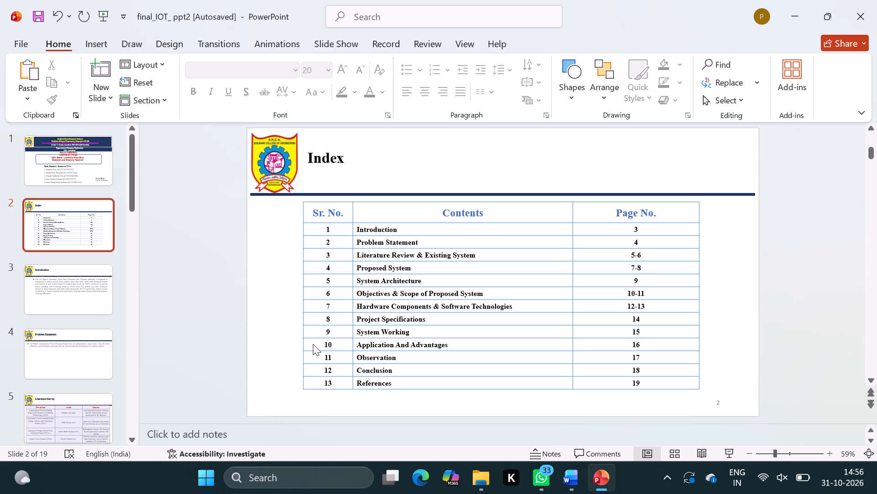
pyautogui.press('Down')
pyautogui.press('Down')
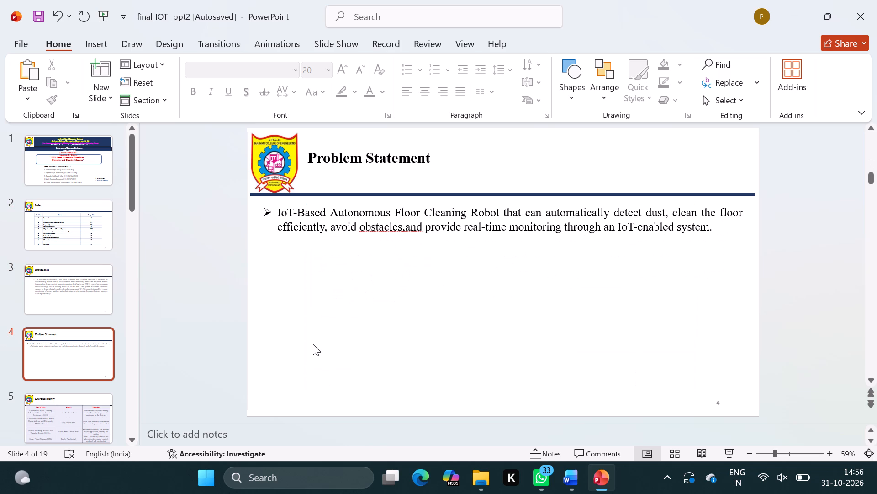
pyautogui.click(400, 226)
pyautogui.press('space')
pyautogui.click(417, 276)
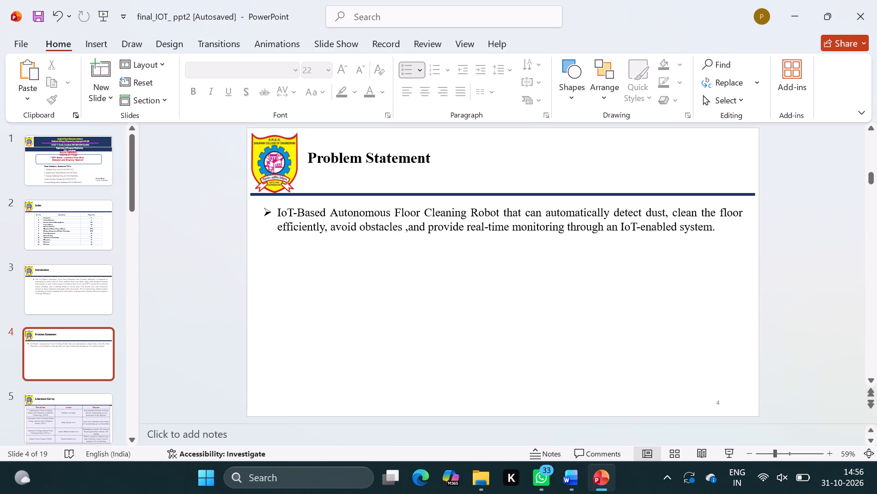
pyautogui.hotkey('ctrl', 's')
# Remove the space in "10 ms" in the Dust Sensor row of the Project Specifications slide's table, and save the presentation.
pyautogui.press('Down')
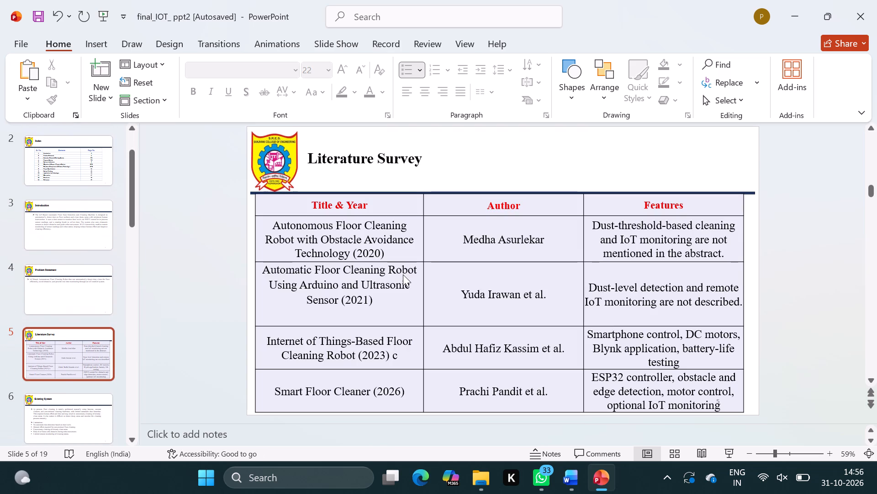
pyautogui.press('Down')
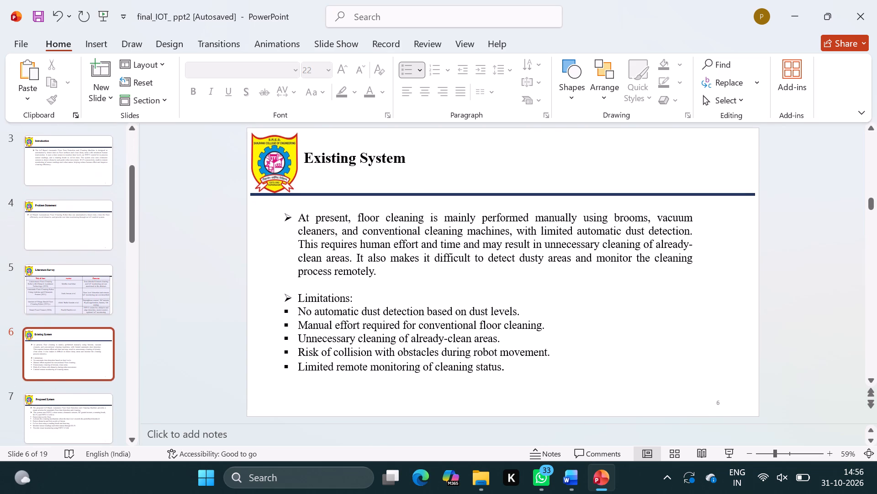
pyautogui.press('Down')
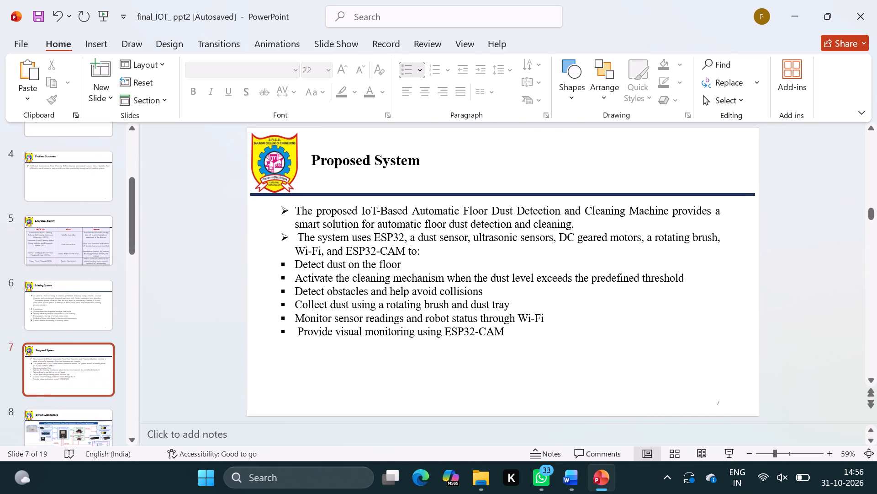
pyautogui.press('Down')
pyautogui.press('Down')
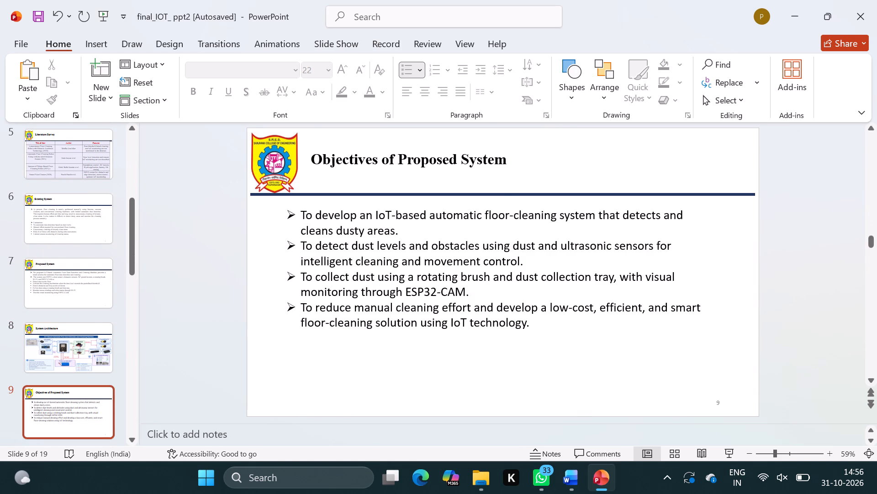
pyautogui.press('Down')
pyautogui.press('Down')
pyautogui.press('Down')
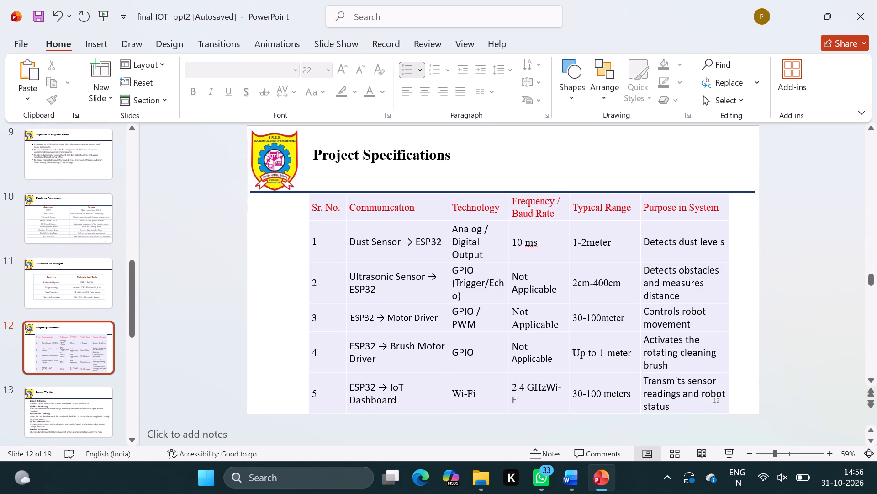
pyautogui.click(526, 242)
pyautogui.press('BackSpace')
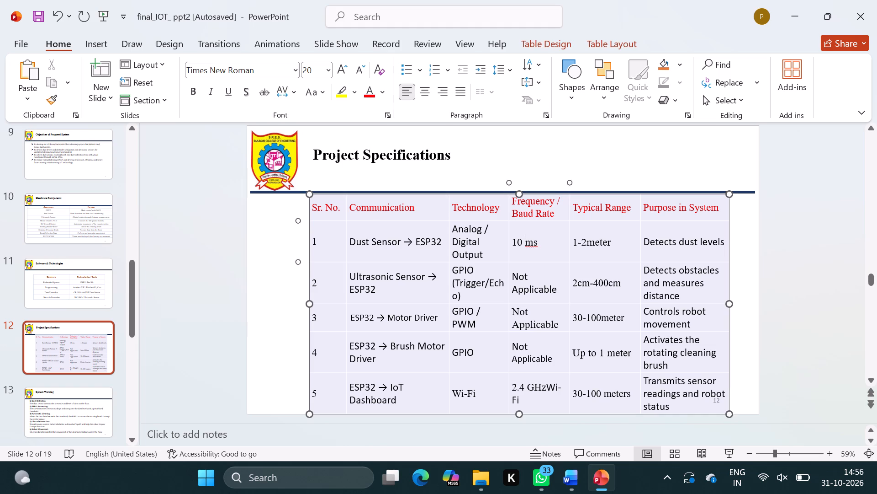
pyautogui.click(530, 263)
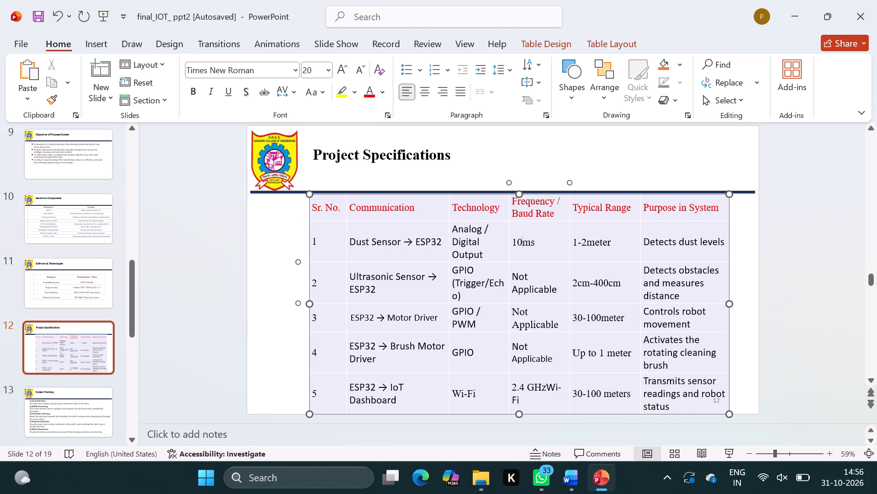
pyautogui.hotkey('ctrl', 's')
# Save the final_IOT_ppt2 presentation again.
pyautogui.press('Down')
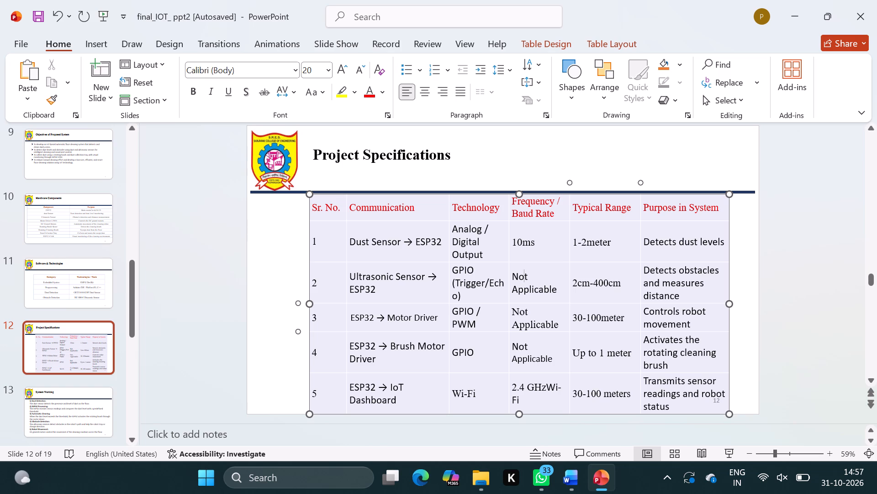
pyautogui.press('Down')
pyautogui.hotkey('ctrl', 's')
# Return to the title slide of the presentation.
pyautogui.scroll(5, 101, 201)
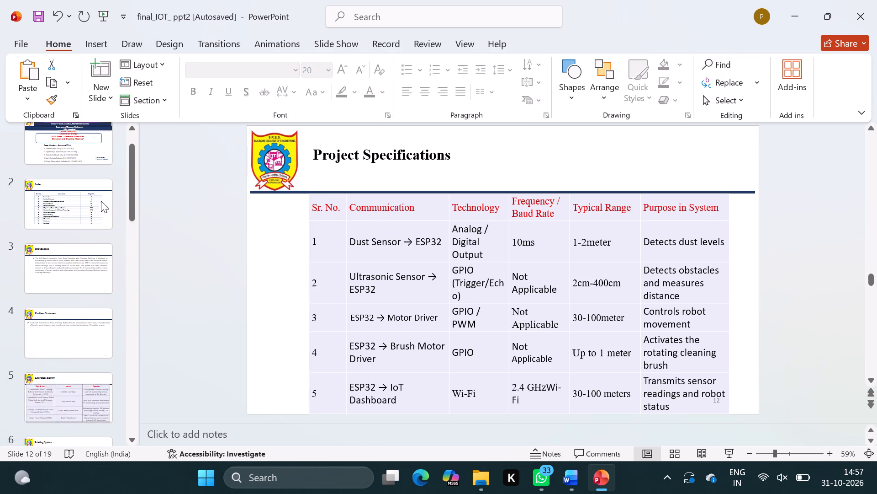
pyautogui.click(78, 166)
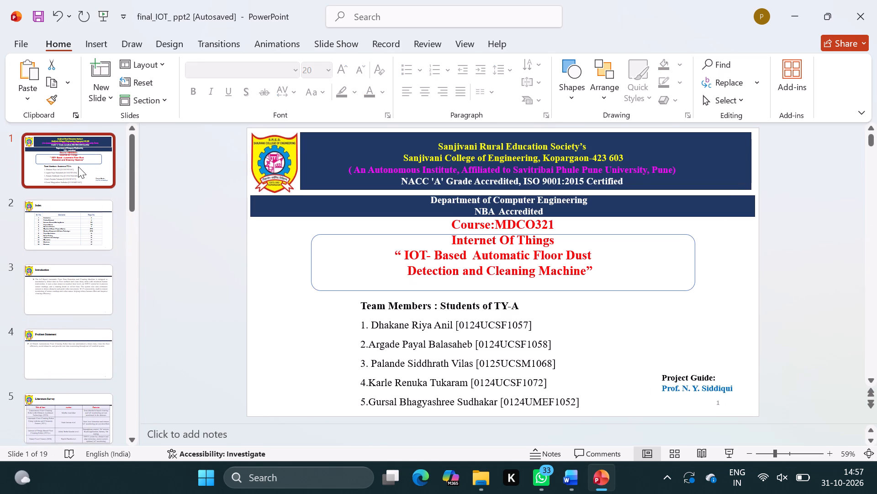
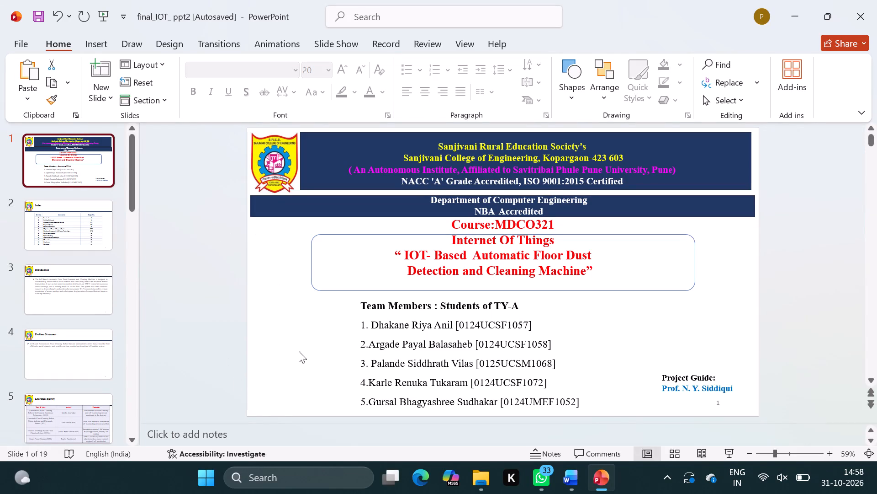
# Preview the title slide and the Index slide in the slide show and return to editing.
pyautogui.click(728, 451)
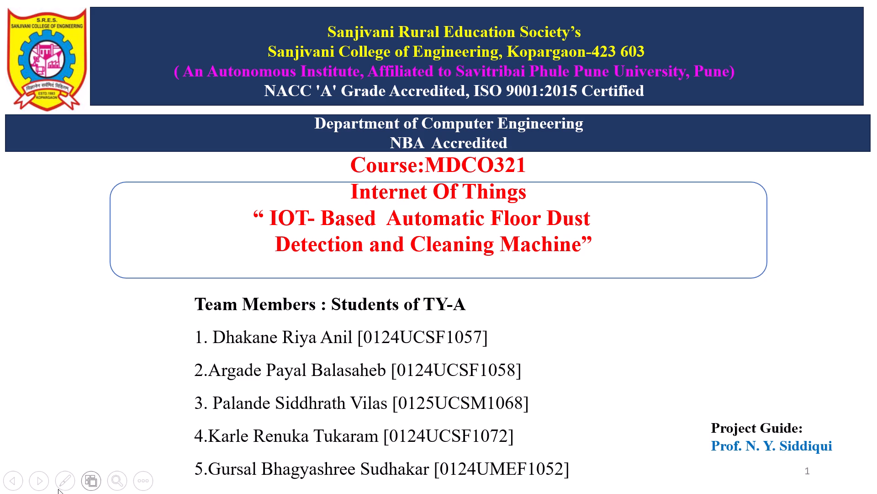
pyautogui.click(51, 470)
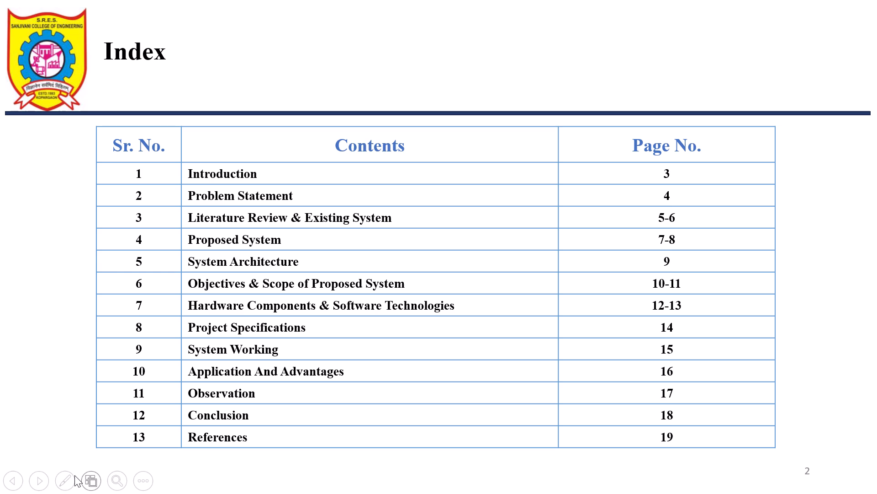
pyautogui.press('Up')
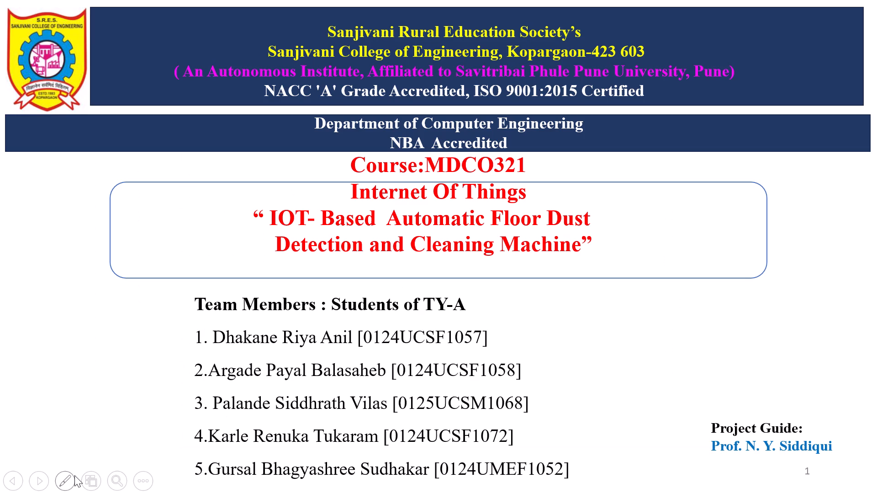
pyautogui.press('Escape')
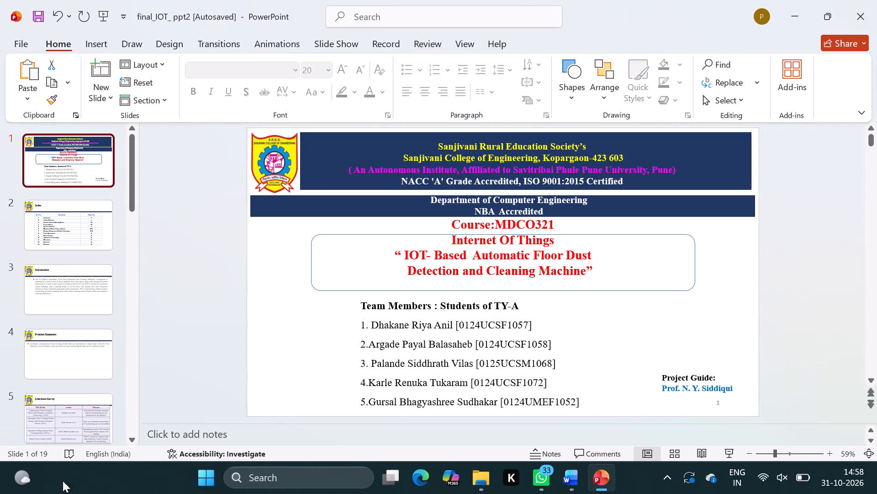
# Move the "Course:MDCO321" text from its own line to the end of the "Internet Of Things" line on the title slide.
pyautogui.doubleClick(500, 228)
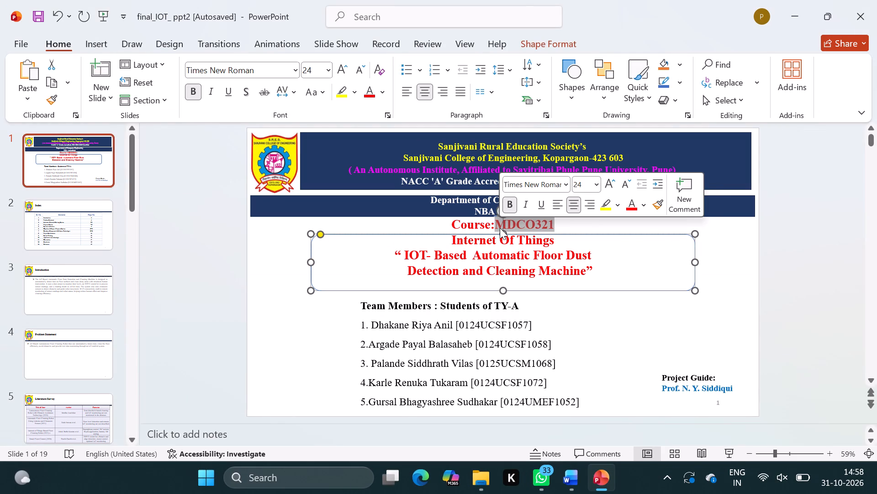
pyautogui.hotkey('shift', 'Left')
pyautogui.hotkey('shift', 'Left')
pyautogui.press('Left')
pyautogui.press('Left')
pyautogui.press('Left')
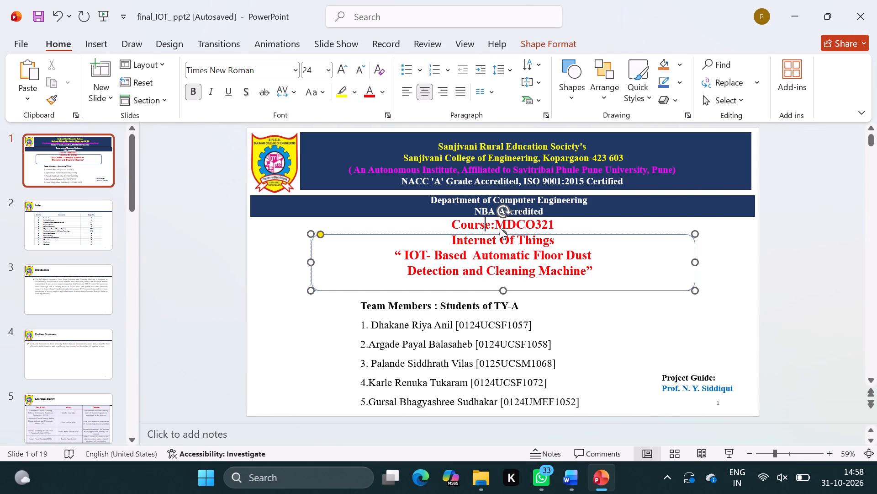
pyautogui.press('Left')
pyautogui.press('Left')
pyautogui.press('Left')
pyautogui.press('Left')
pyautogui.press('Left')
pyautogui.hotkey('shift', 'Right')
pyautogui.hotkey('shift', 'Right')
pyautogui.hotkey('shift', 'Right')
pyautogui.hotkey('shift', 'Right')
pyautogui.hotkey('shift', 'Right')
pyautogui.hotkey('shift', 'Right')
pyautogui.hotkey('shift', 'Right')
pyautogui.hotkey('shift', 'Right')
pyautogui.hotkey('shift', 'Right')
pyautogui.hotkey('shift', 'Right')
pyautogui.hotkey('shift', 'Right')
pyautogui.hotkey('shift', 'Right')
pyautogui.hotkey('shift', 'Right')
pyautogui.hotkey('shift', 'Right')
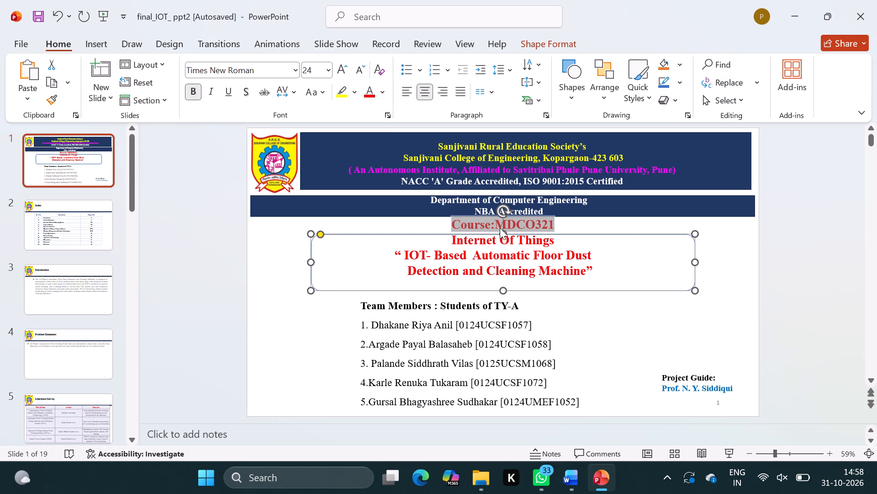
pyautogui.hotkey('ctrl', 'c')
pyautogui.press('Delete')
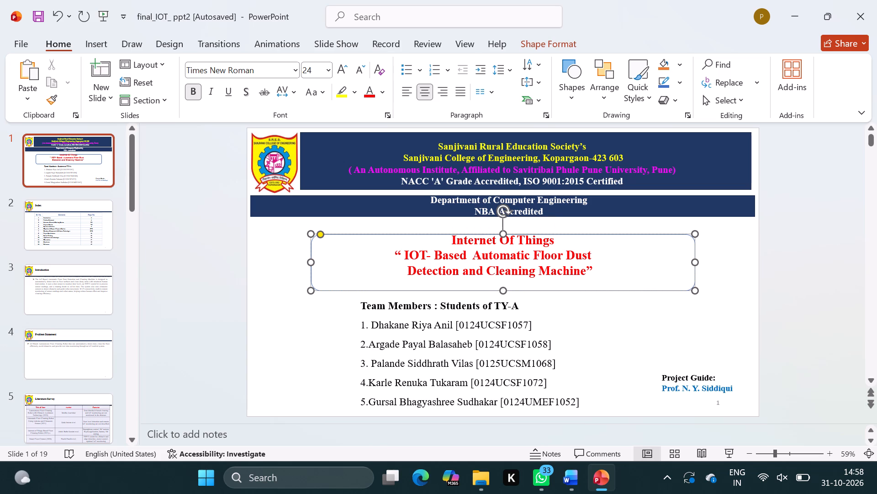
pyautogui.click(581, 240)
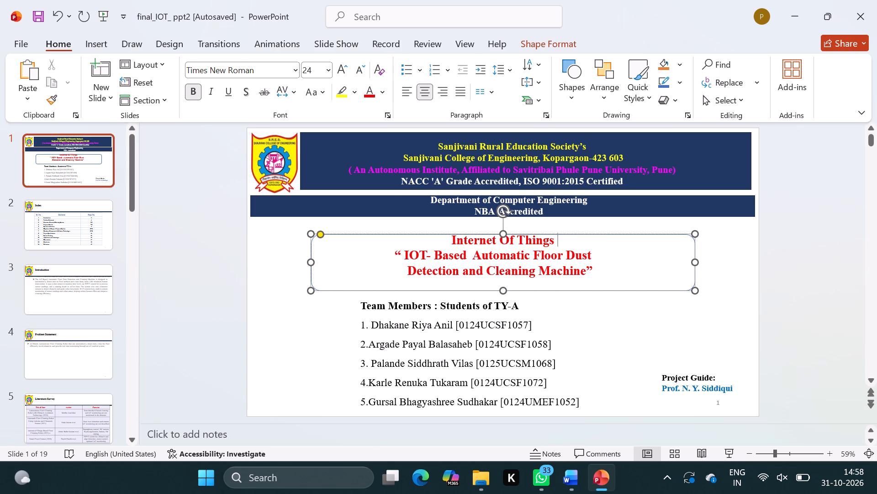
pyautogui.hotkey('ctrl', 'v')
# Enclose the course code MDCO321 in parentheses on the "Internet Of Things" line.
pyautogui.keyDown('ctrl'); pyautogui.click(581, 240); pyautogui.keyUp('ctrl')
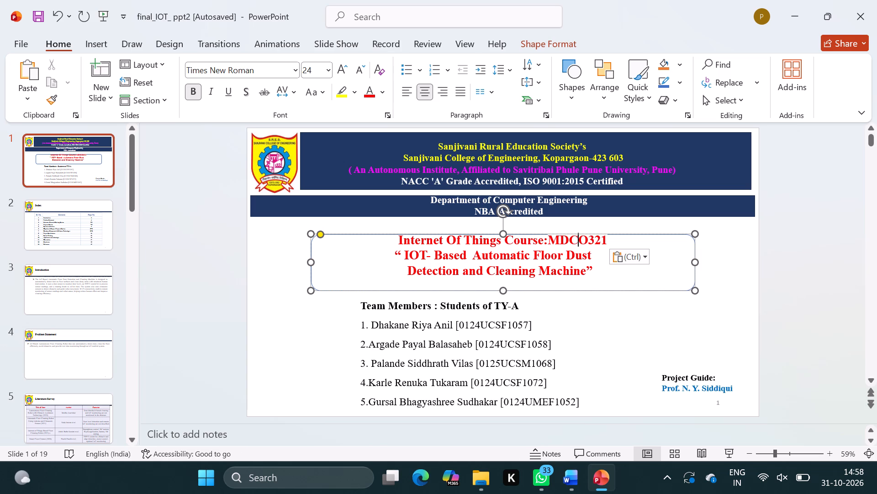
pyautogui.click(606, 238)
pyautogui.hotkey('shift', ')')
pyautogui.press('Left')
pyautogui.press('Left')
pyautogui.press('Left')
pyautogui.press('Left')
pyautogui.press('Left')
pyautogui.press('Left')
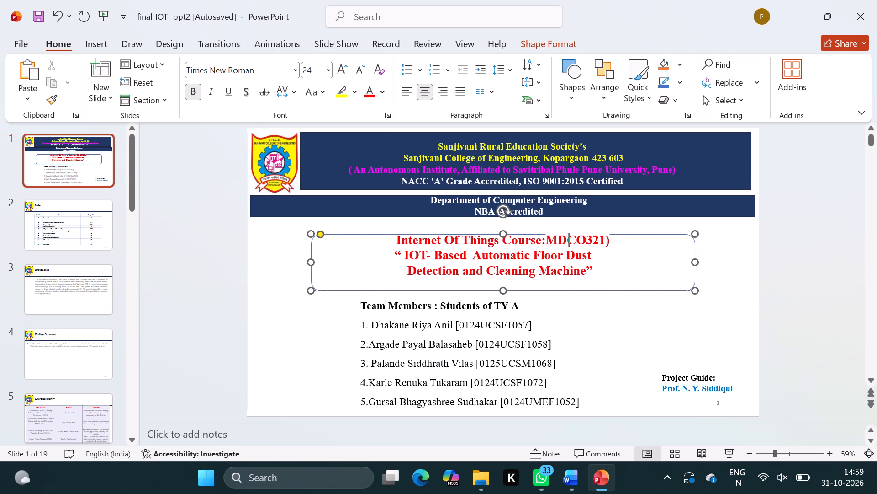
pyautogui.press('Left')
pyautogui.press('Left')
pyautogui.press('Left')
pyautogui.press('Right')
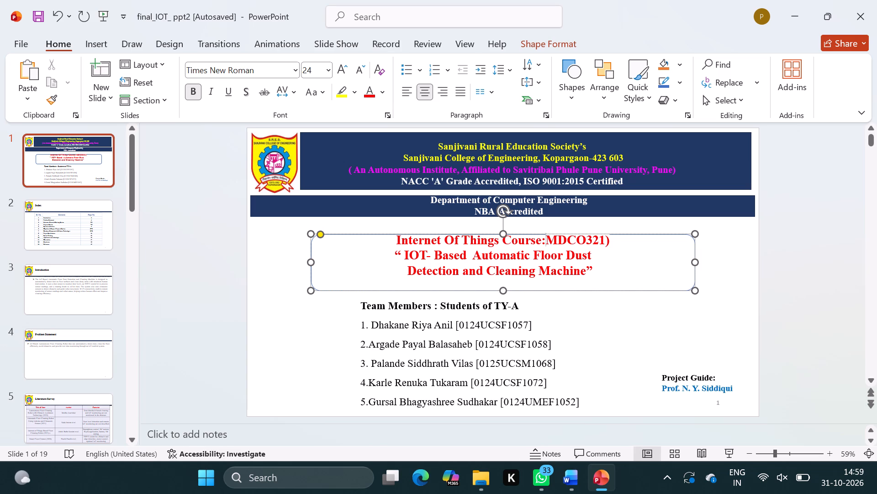
pyautogui.hotkey('shift', '(')
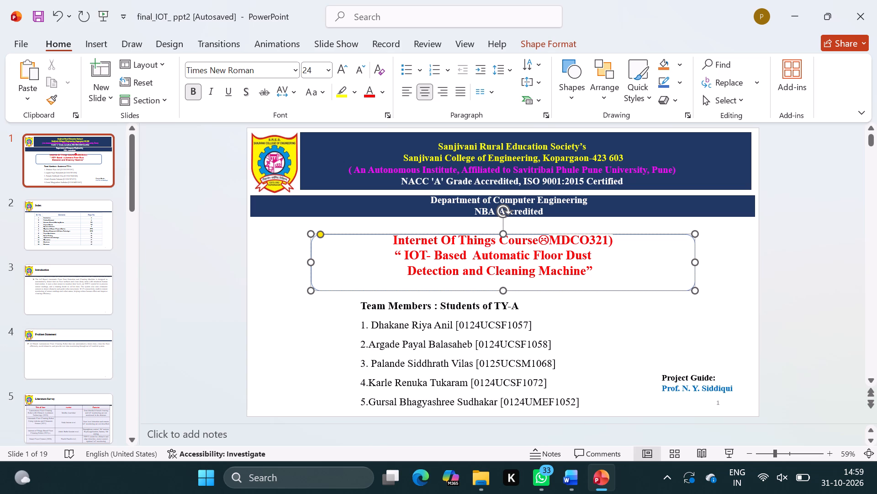
pyautogui.press('BackSpace')
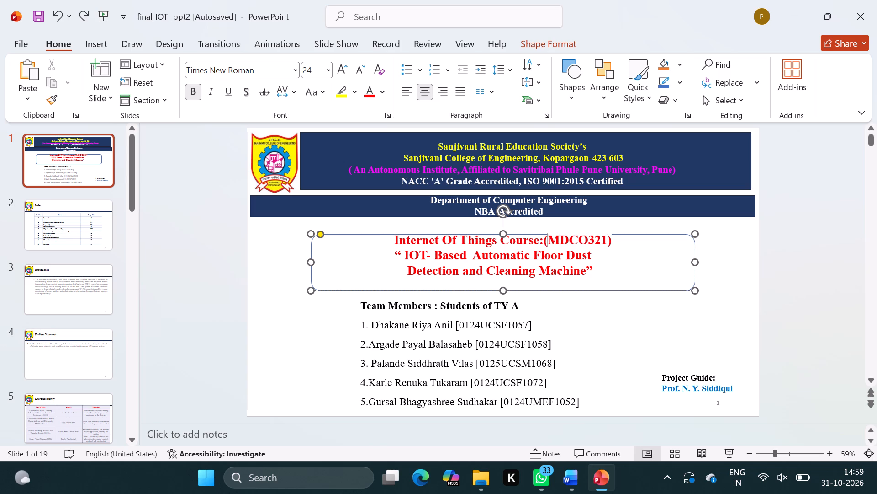
pyautogui.hotkey('shift', '(')
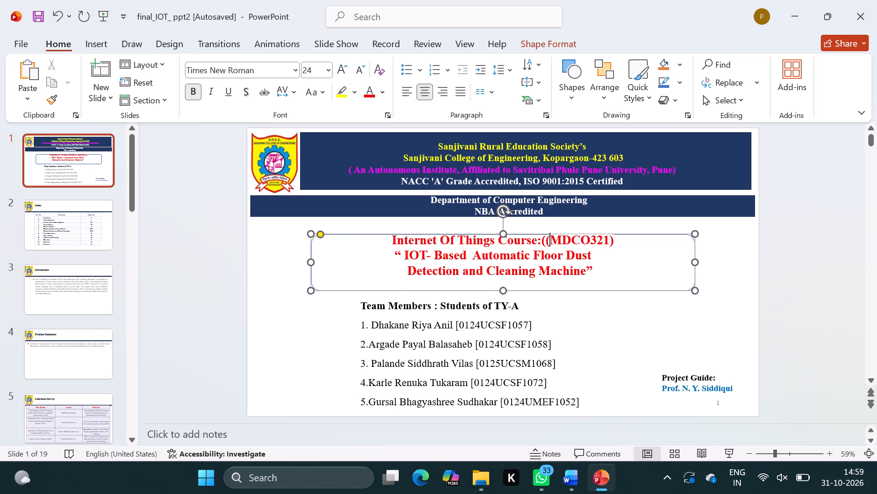
pyautogui.press('BackSpace')
# Delete the "Course:" label in front of "(MDCO321)" so the line reads "Internet Of Things (MDCO321)".
pyautogui.press('Left')
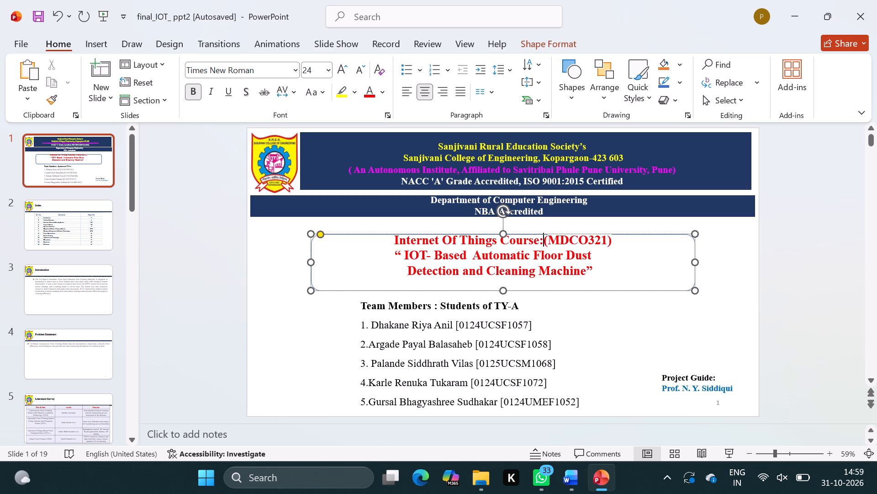
pyautogui.press('BackSpace')
pyautogui.press('BackSpace')
pyautogui.press('BackSpace')
pyautogui.press('BackSpace')
pyautogui.press('BackSpace')
pyautogui.press('BackSpace')
pyautogui.press('BackSpace')
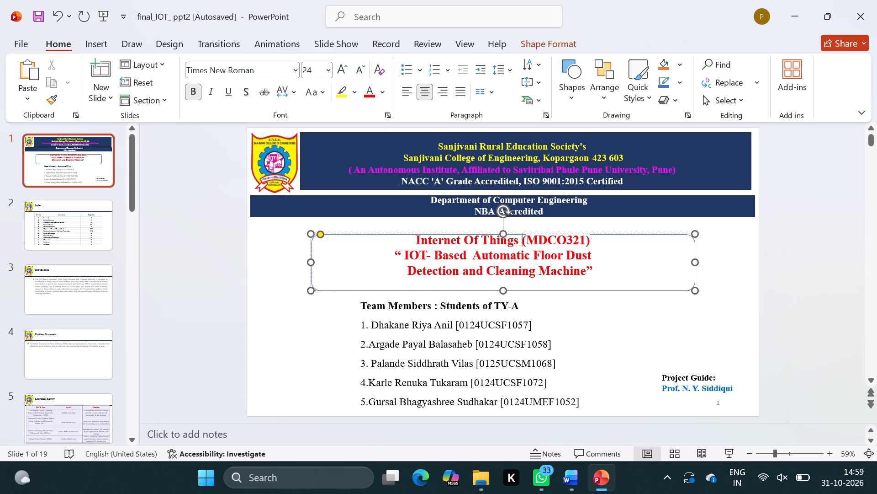
# Apply font size 24 to the whole "Internet Of Things (MDCO321)" line.
pyautogui.press('Left')
pyautogui.press('Left')
pyautogui.press('Left')
pyautogui.press('Left')
pyautogui.press('Left')
pyautogui.press('Left')
pyautogui.press('Left')
pyautogui.press('Left')
pyautogui.press('Left')
pyautogui.press('Left')
pyautogui.press('Left')
pyautogui.press('Left')
pyautogui.press('Left')
pyautogui.press('Left')
pyautogui.press('Left')
pyautogui.press('Left')
pyautogui.press('Left')
pyautogui.press('Left')
pyautogui.press('Left')
pyautogui.hotkey('shift', 'Right')
pyautogui.hotkey('shift', 'Right')
pyautogui.hotkey('shift', 'Right')
pyautogui.hotkey('shift', 'Right')
pyautogui.hotkey('shift', 'Right')
pyautogui.hotkey('shift', 'Right')
pyautogui.hotkey('shift', 'Right')
pyautogui.hotkey('shift', 'Right')
pyautogui.hotkey('shift', 'Right')
pyautogui.hotkey('shift', 'Right')
pyautogui.hotkey('shift', 'Right')
pyautogui.hotkey('shift', 'Right')
pyautogui.hotkey('shift', 'Right')
pyautogui.hotkey('shift', 'Right')
pyautogui.hotkey('shift', 'Right')
pyautogui.hotkey('shift', 'Right')
pyautogui.hotkey('shift', 'Right')
pyautogui.hotkey('shift', 'Right')
pyautogui.hotkey('shift', 'Right')
pyautogui.hotkey('shift', 'Right')
pyautogui.hotkey('shift', 'Right')
pyautogui.hotkey('shift', 'Right')
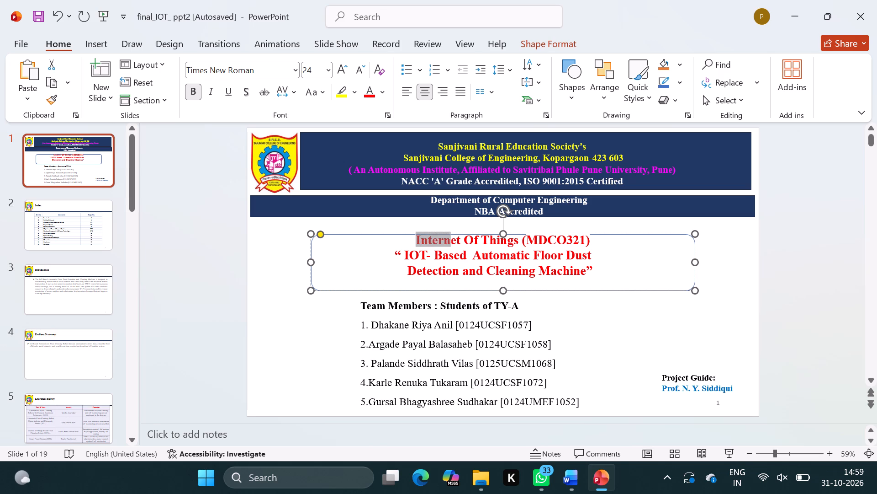
pyautogui.hotkey('shift', 'Right')
pyautogui.hotkey('shift', 'Right')
pyautogui.hotkey('shift', 'Right')
pyautogui.hotkey('shift', 'Right')
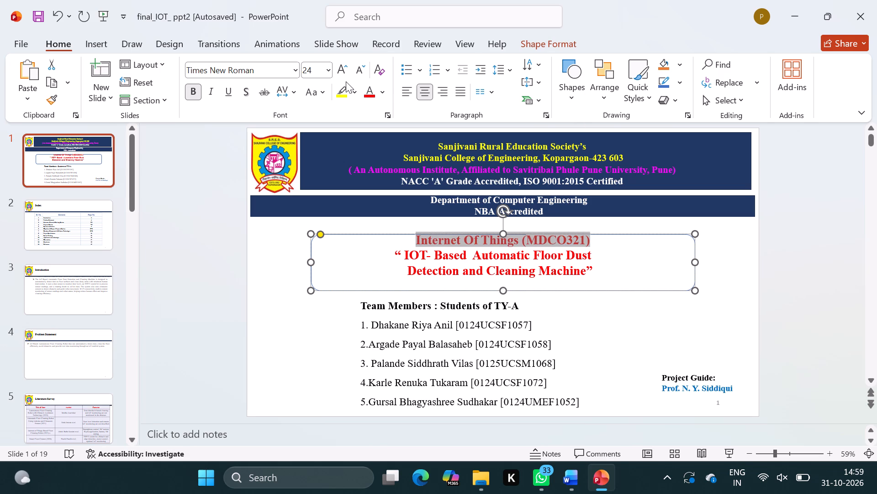
pyautogui.click(327, 70)
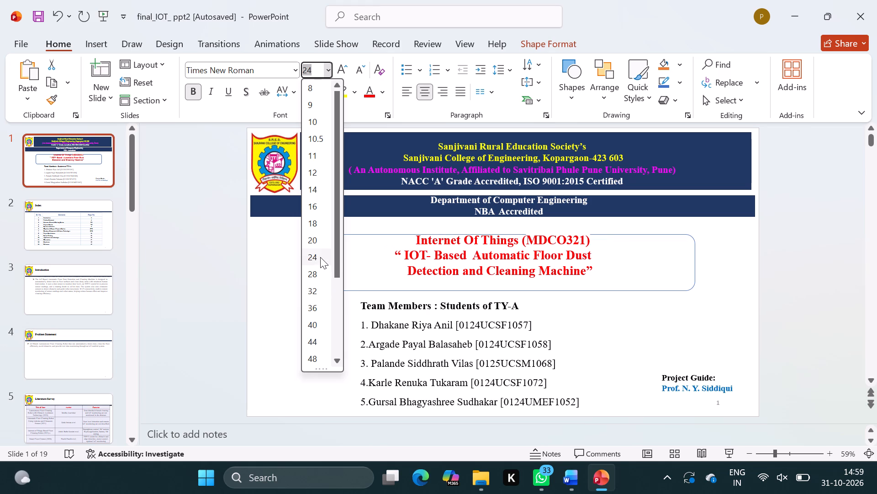
pyautogui.click(320, 257)
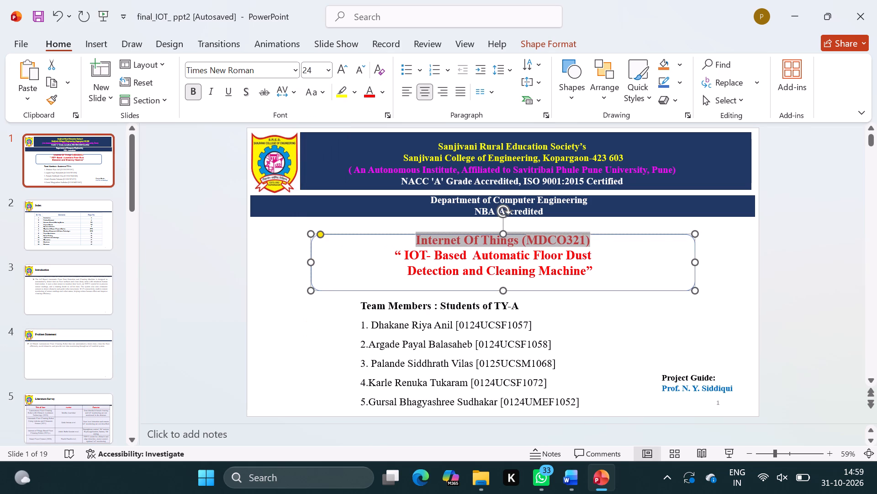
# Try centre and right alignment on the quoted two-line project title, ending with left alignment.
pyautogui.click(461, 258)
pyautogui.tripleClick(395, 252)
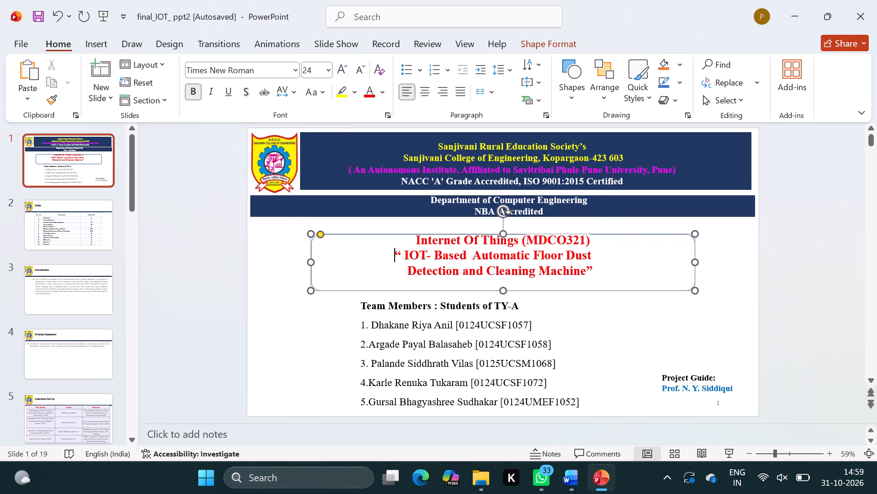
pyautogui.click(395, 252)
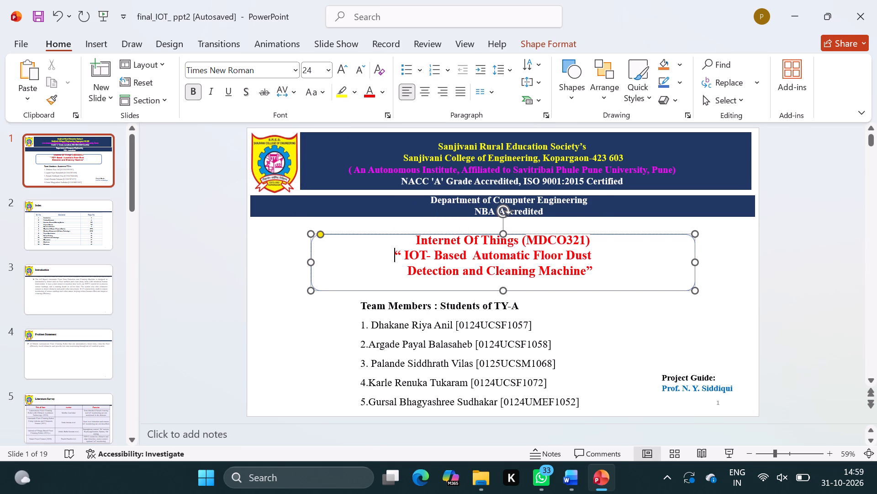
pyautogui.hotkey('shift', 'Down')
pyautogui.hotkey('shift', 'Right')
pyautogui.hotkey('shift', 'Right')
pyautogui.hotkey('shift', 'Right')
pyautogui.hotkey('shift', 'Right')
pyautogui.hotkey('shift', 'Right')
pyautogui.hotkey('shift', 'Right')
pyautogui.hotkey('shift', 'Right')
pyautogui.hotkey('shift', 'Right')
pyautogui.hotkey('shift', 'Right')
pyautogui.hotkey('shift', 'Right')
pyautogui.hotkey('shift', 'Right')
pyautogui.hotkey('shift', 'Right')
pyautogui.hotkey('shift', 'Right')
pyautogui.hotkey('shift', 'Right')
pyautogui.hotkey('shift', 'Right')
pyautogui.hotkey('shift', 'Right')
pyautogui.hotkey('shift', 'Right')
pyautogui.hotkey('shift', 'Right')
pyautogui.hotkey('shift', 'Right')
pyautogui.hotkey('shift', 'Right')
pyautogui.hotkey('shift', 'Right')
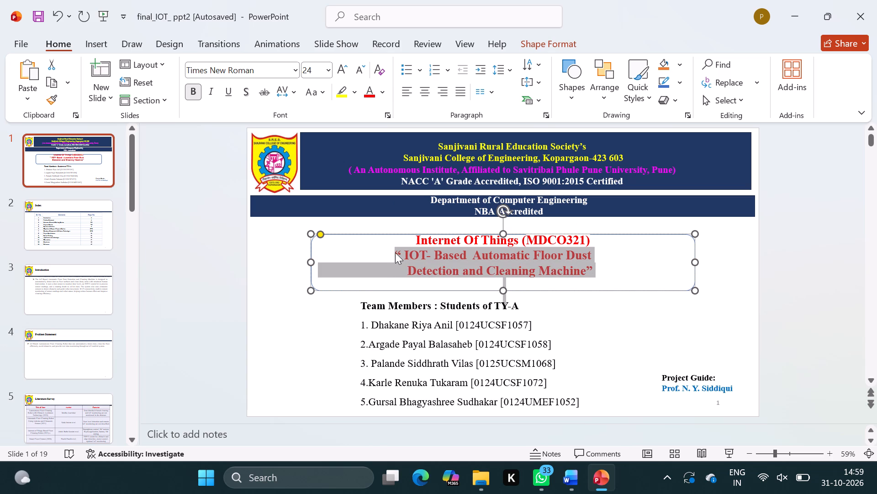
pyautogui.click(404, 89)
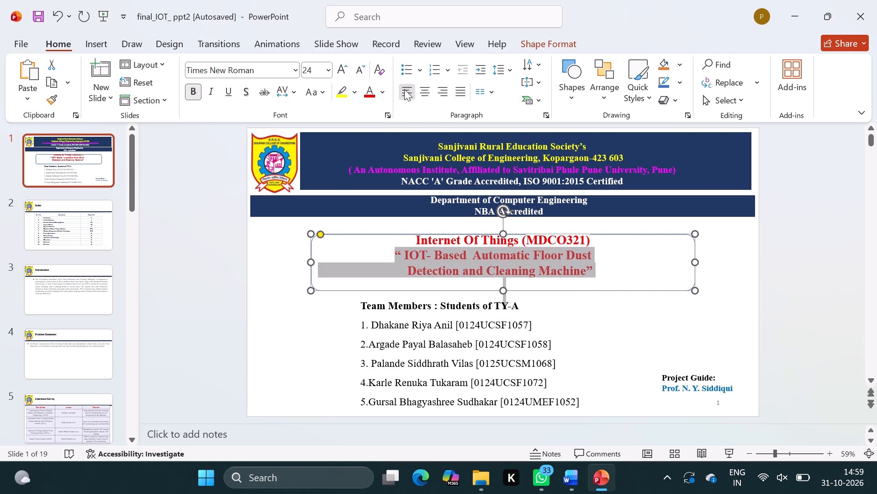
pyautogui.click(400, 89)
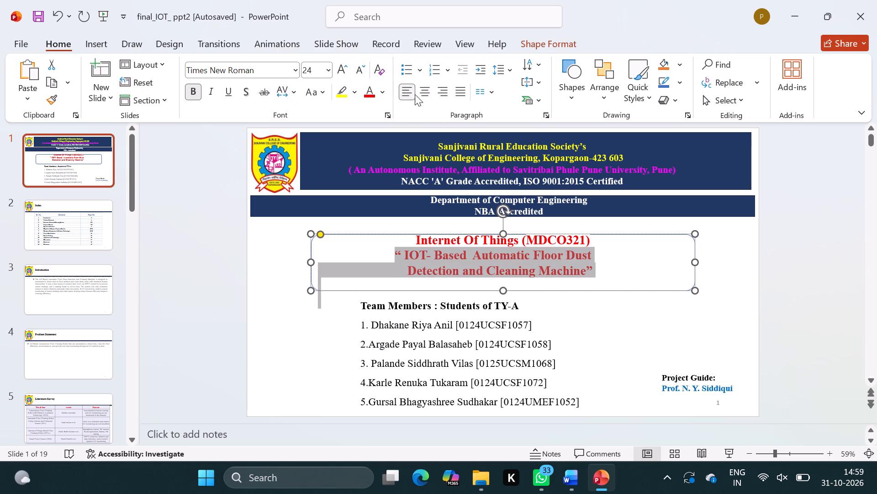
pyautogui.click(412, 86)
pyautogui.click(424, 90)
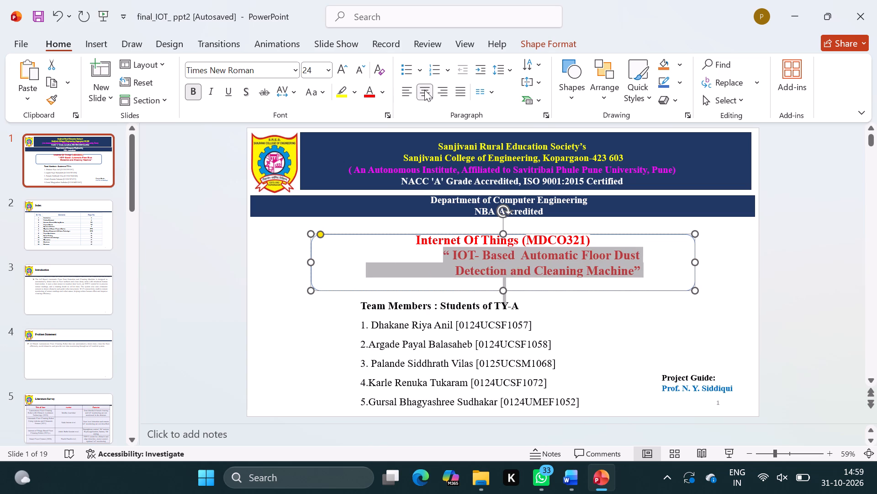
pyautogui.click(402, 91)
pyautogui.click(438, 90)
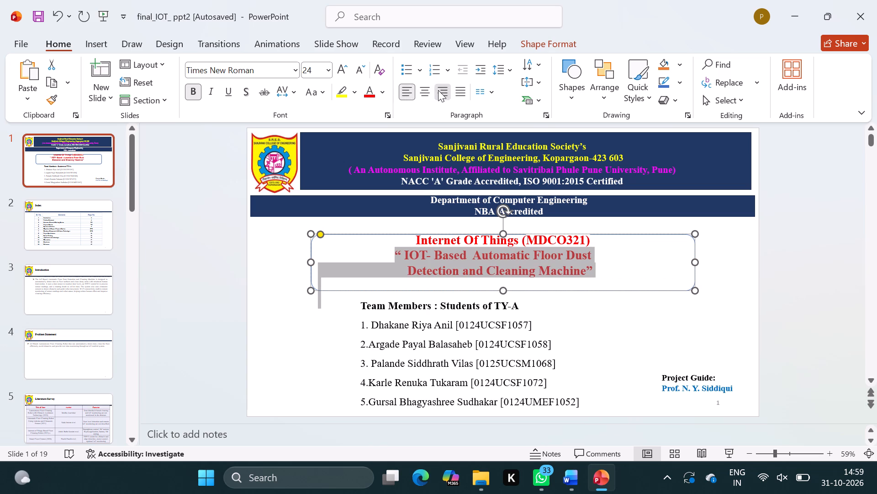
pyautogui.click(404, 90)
# Widen the rounded title box on both sides so it spans nearly the full width of the title slide.
pyautogui.click(454, 259)
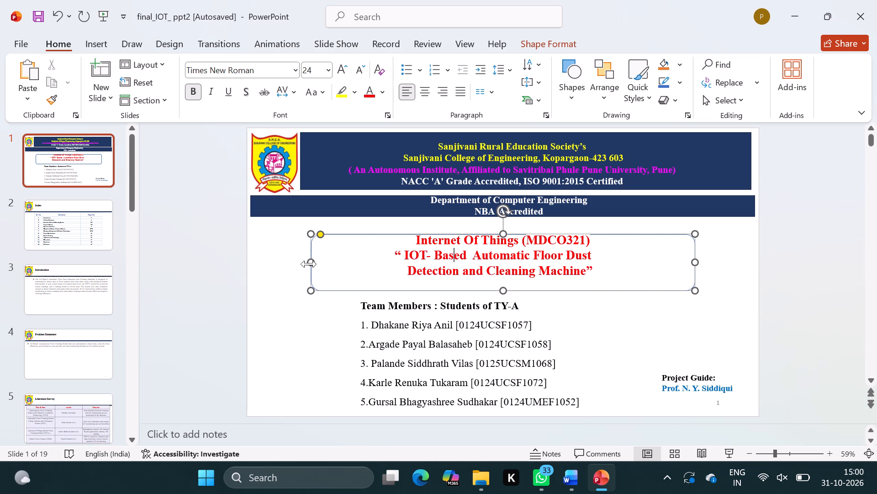
pyautogui.moveTo(303, 263); pyautogui.dragTo(282, 263)
pyautogui.click(322, 268)
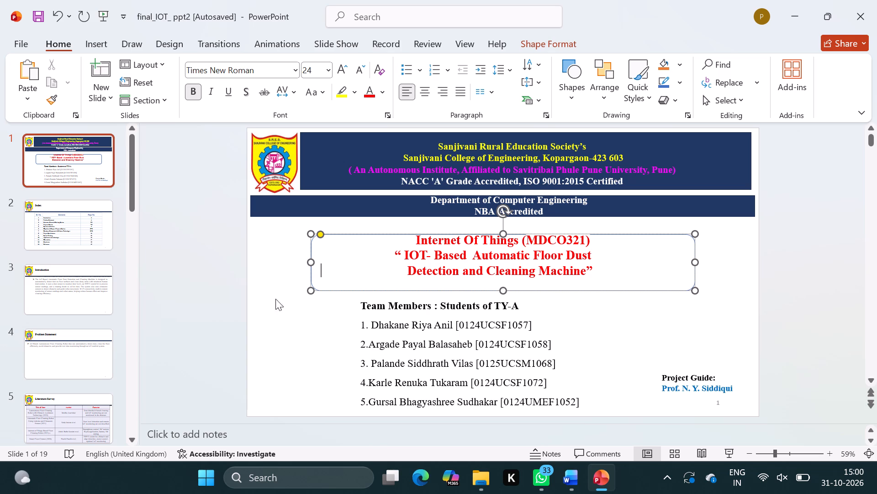
pyautogui.moveTo(310, 263); pyautogui.dragTo(267, 258)
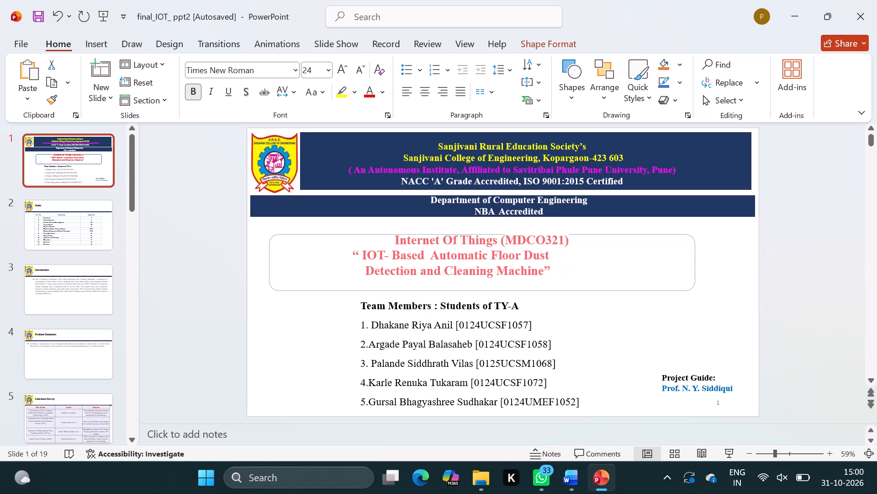
pyautogui.moveTo(267, 258); pyautogui.dragTo(253, 255)
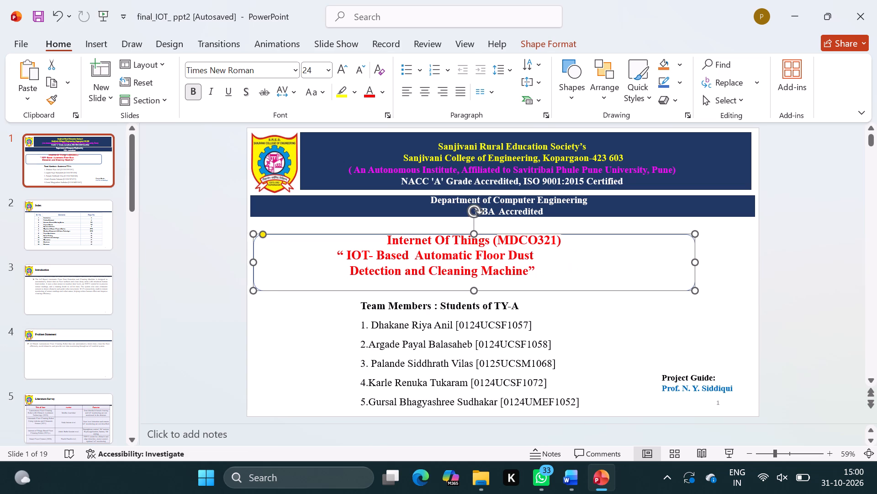
pyautogui.moveTo(697, 260); pyautogui.dragTo(742, 253)
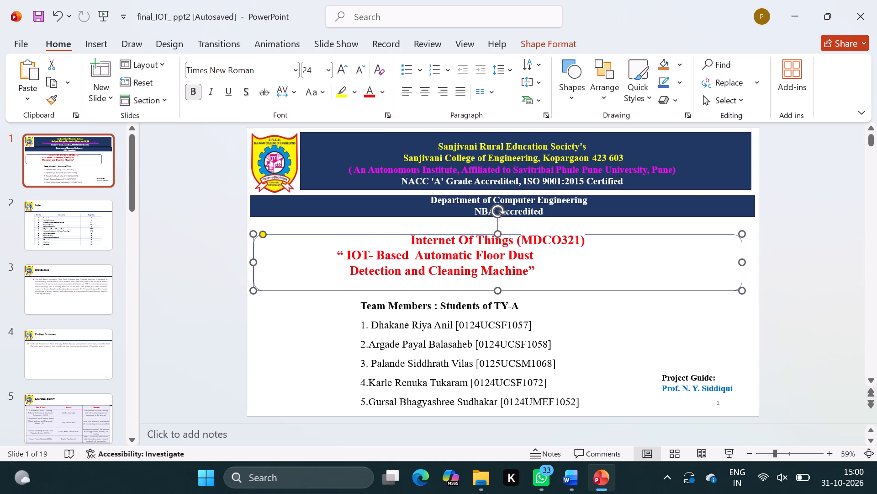
# Remove the line break and leading spaces before "Detection and Cleaning Machine" so the quoted project title runs on one line.
pyautogui.click(345, 276)
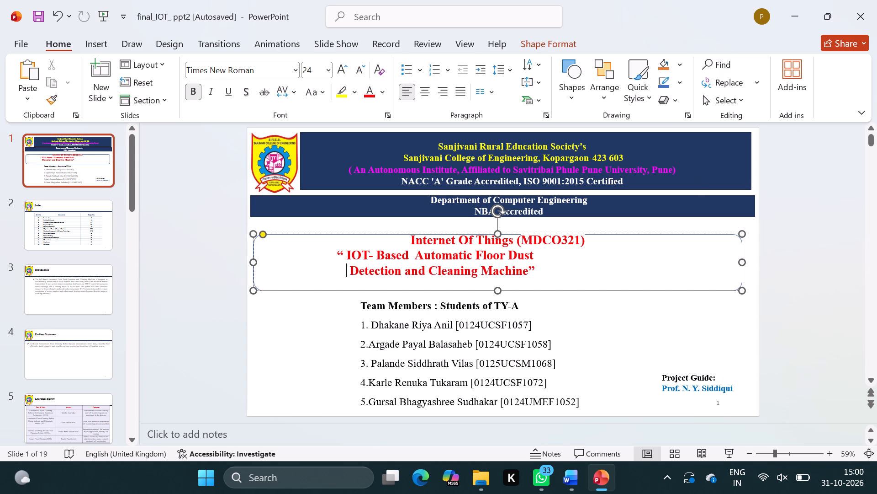
pyautogui.press('BackSpace')
pyautogui.press('BackSpace')
pyautogui.press('BackSpace')
pyautogui.press('BackSpace')
pyautogui.press('BackSpace')
pyautogui.press('BackSpace')
pyautogui.press('BackSpace')
pyautogui.press('BackSpace')
pyautogui.press('BackSpace')
pyautogui.press('BackSpace')
pyautogui.press('BackSpace')
pyautogui.press('BackSpace')
pyautogui.press('BackSpace')
pyautogui.press('BackSpace')
pyautogui.press('BackSpace')
pyautogui.press('BackSpace')
pyautogui.press('BackSpace')
pyautogui.press('BackSpace')
pyautogui.press('BackSpace')
pyautogui.press('BackSpace')
pyautogui.press('BackSpace')
pyautogui.press('BackSpace')
pyautogui.press('BackSpace')
pyautogui.press('BackSpace')
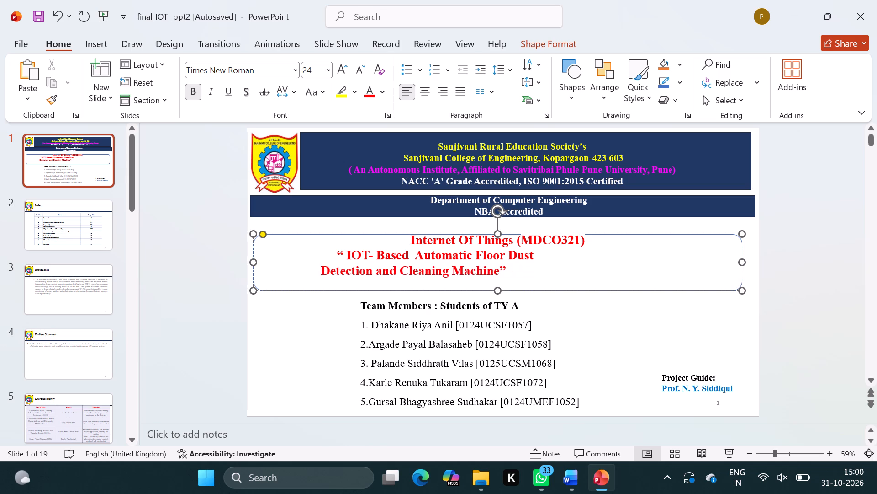
pyautogui.press('BackSpace')
pyautogui.press('BackSpace')
pyautogui.press('BackSpace')
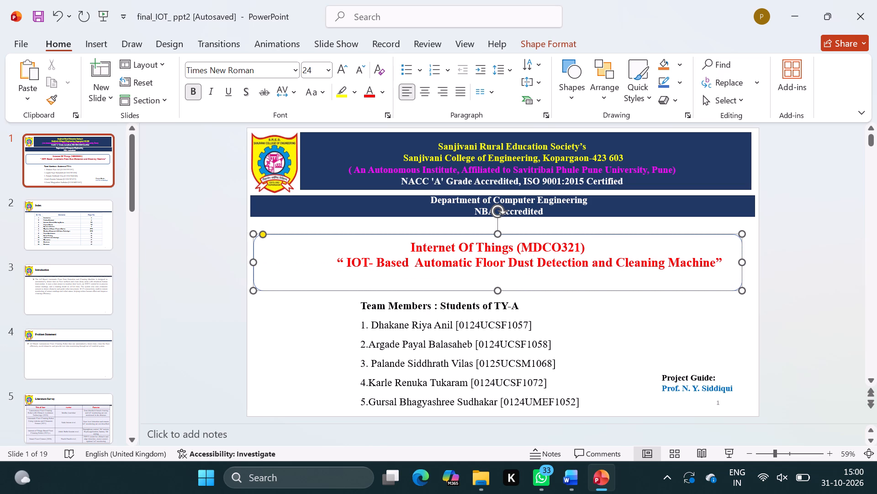
# Delete five leading spaces in front of the opening quote of the project title.
pyautogui.click(331, 259)
pyautogui.press('BackSpace')
pyautogui.press('BackSpace')
pyautogui.press('BackSpace')
pyautogui.press('BackSpace')
pyautogui.press('BackSpace')
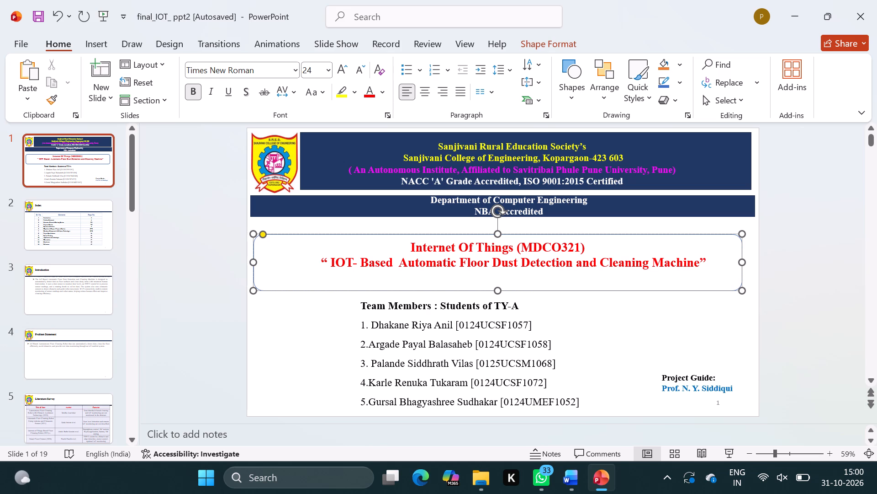
# Insert a blank line between "Internet Of Things (MDCO321)" and the project title.
pyautogui.click(612, 243)
pyautogui.press('Return')
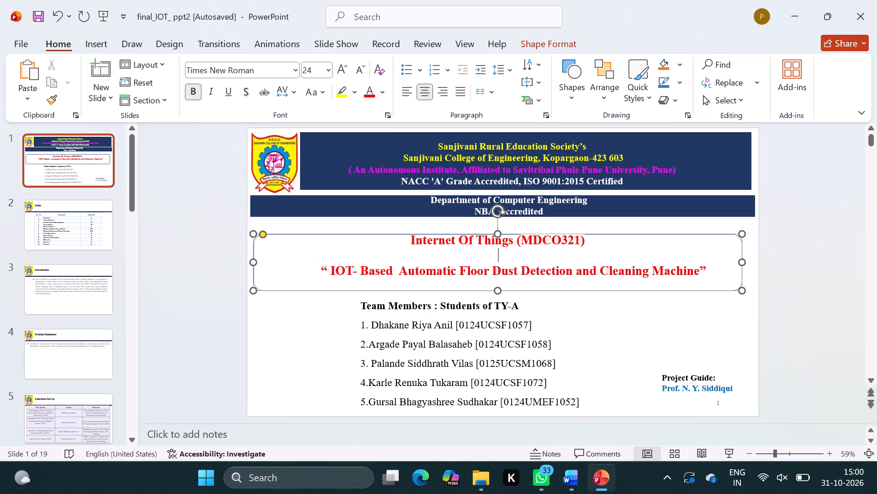
# Preview the title, Index and Introduction slides in the full-screen slide show, then return to editing.
pyautogui.click(603, 366)
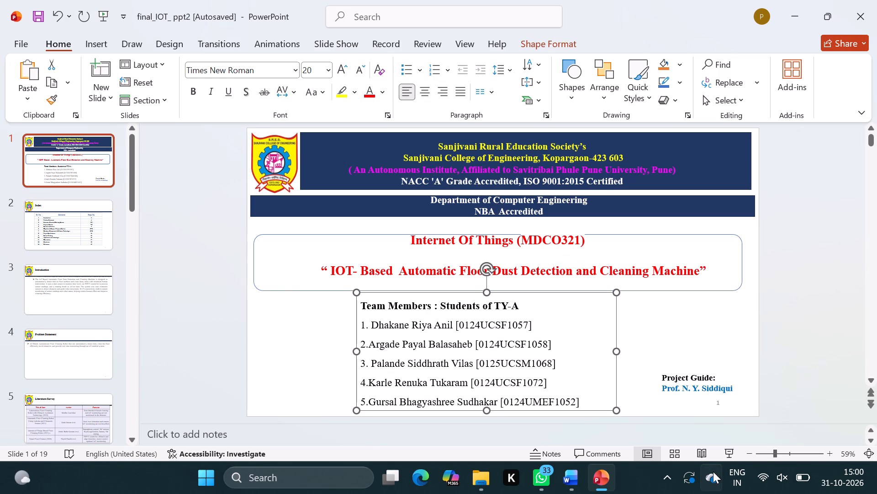
pyautogui.click(731, 459)
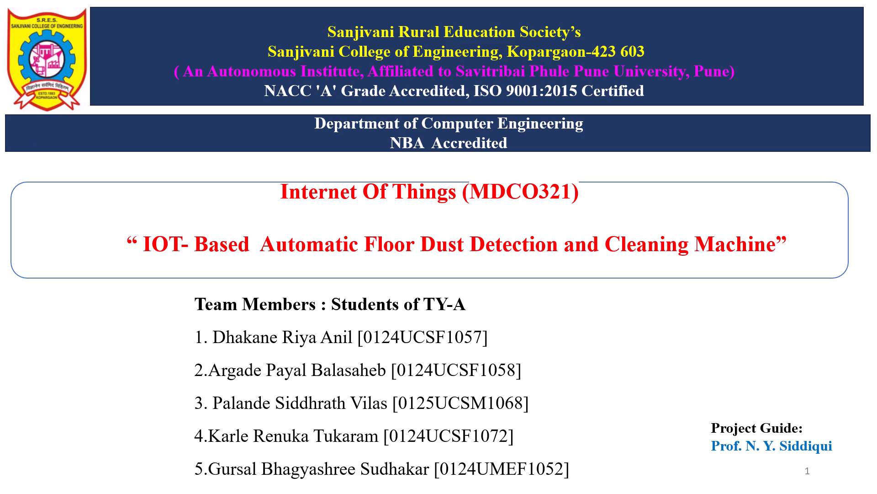
pyautogui.doubleClick(731, 459)
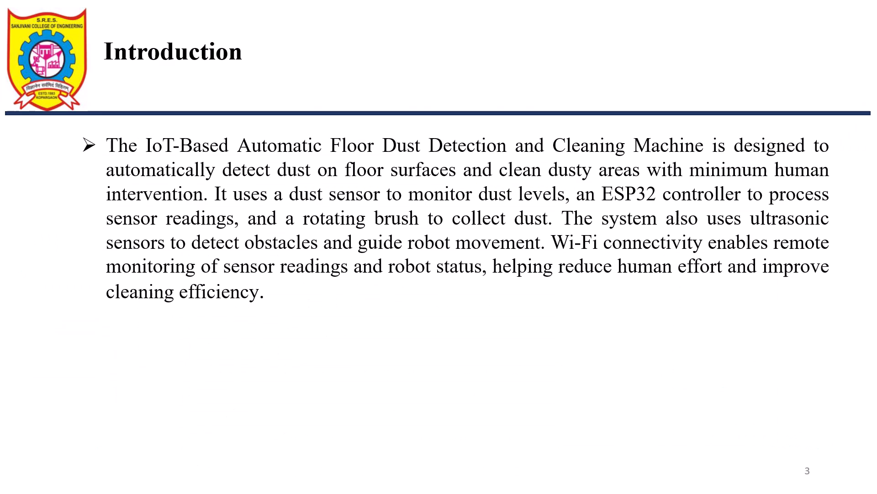
pyautogui.press('Up')
pyautogui.press('Up')
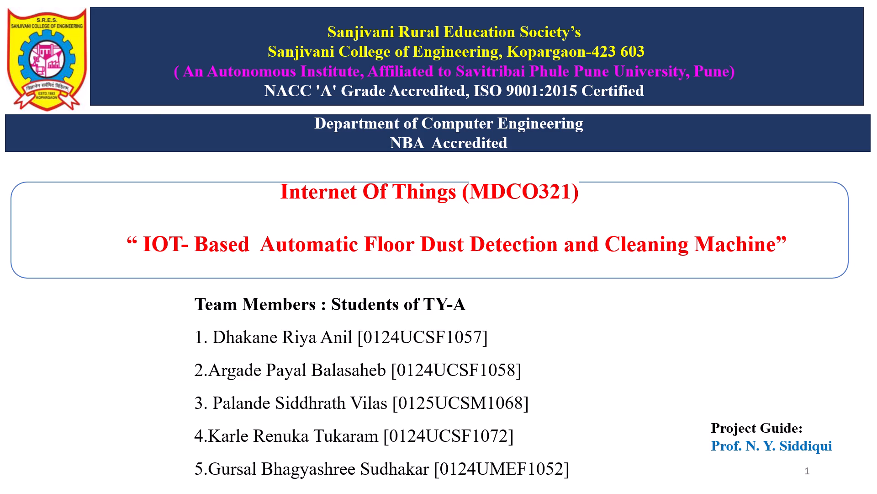
pyautogui.press('Down')
pyautogui.press('Up')
pyautogui.press('Down')
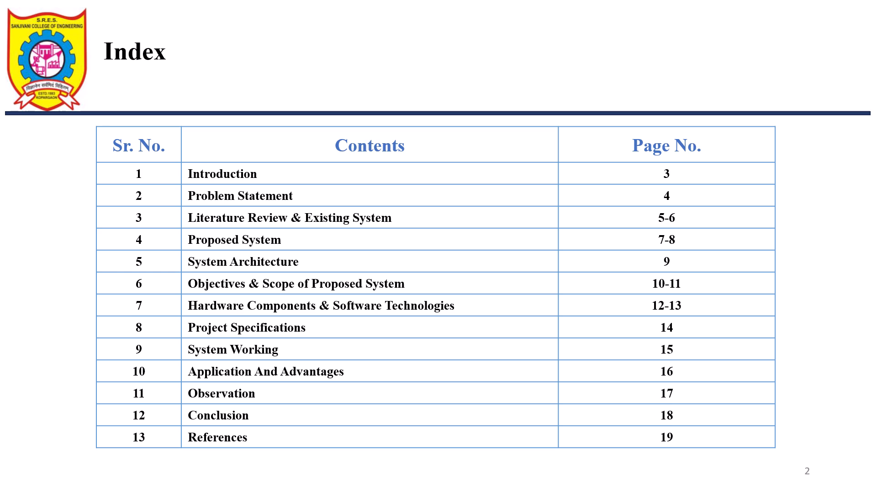
pyautogui.press('Escape')
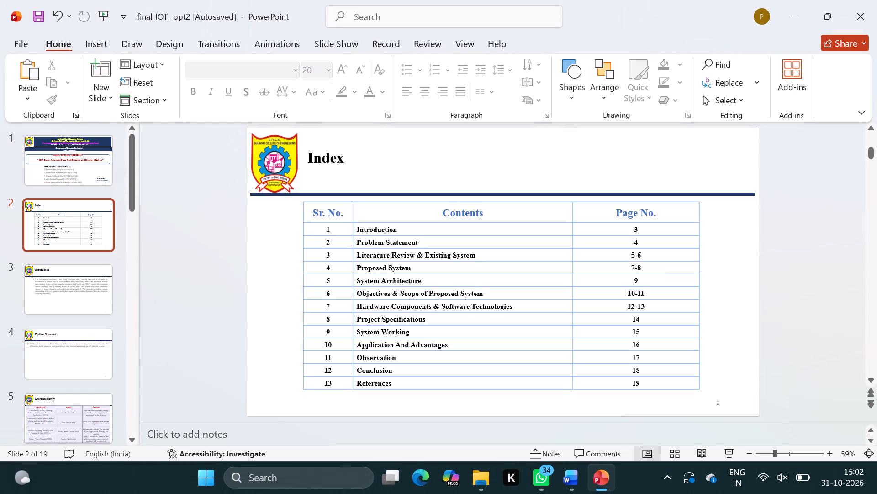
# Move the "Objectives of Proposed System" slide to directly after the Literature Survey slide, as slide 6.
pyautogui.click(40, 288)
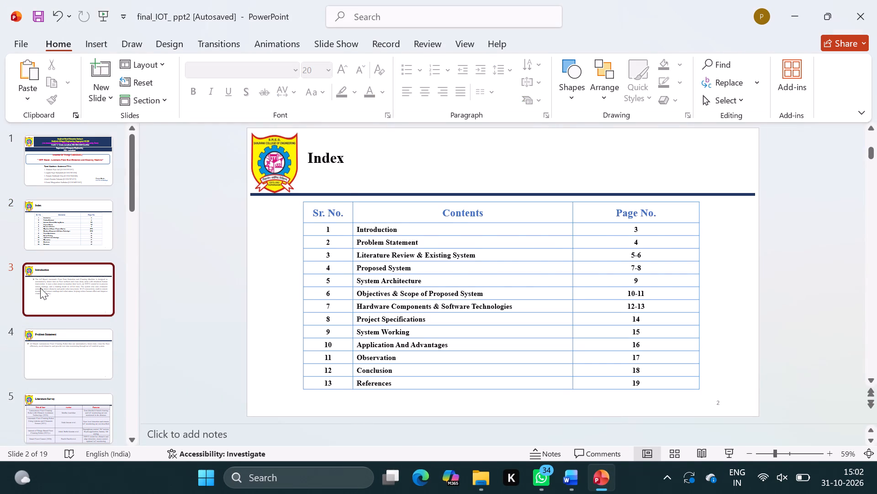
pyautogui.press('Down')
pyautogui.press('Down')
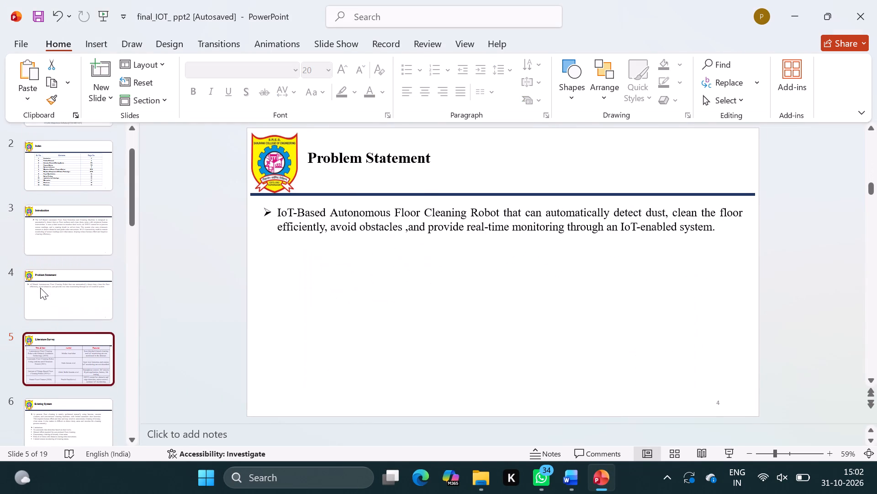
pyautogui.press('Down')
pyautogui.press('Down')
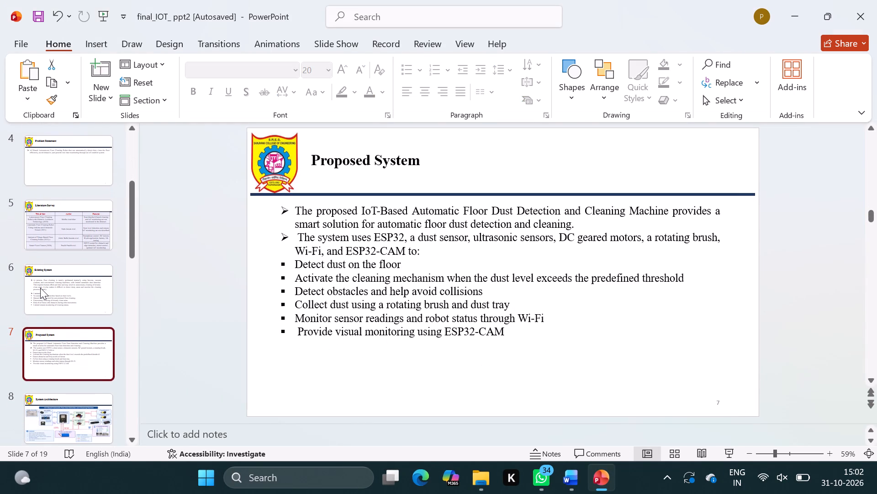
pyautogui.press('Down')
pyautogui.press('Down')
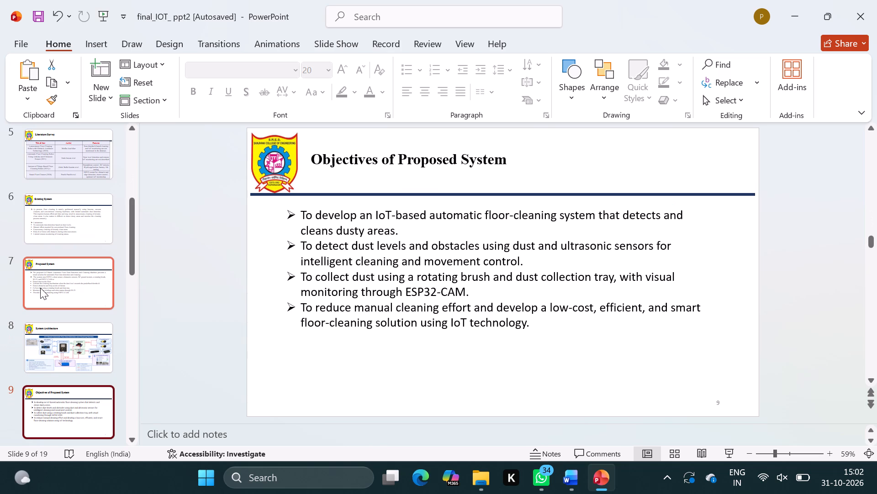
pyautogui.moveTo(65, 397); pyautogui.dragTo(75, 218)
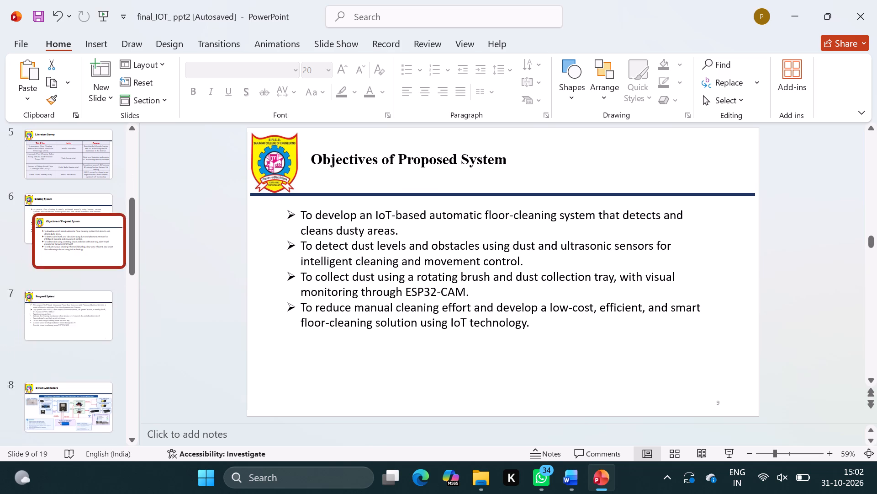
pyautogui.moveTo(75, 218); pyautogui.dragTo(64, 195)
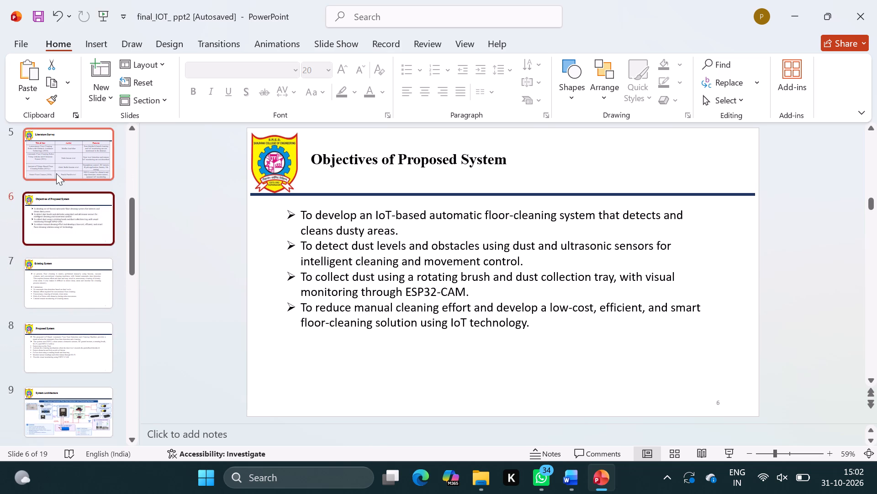
# Move the "Objectives of Proposed System" slide to directly after "Proposed System", as slide 8.
pyautogui.scroll(1, 56, 173)
pyautogui.scroll(-1, 77, 347)
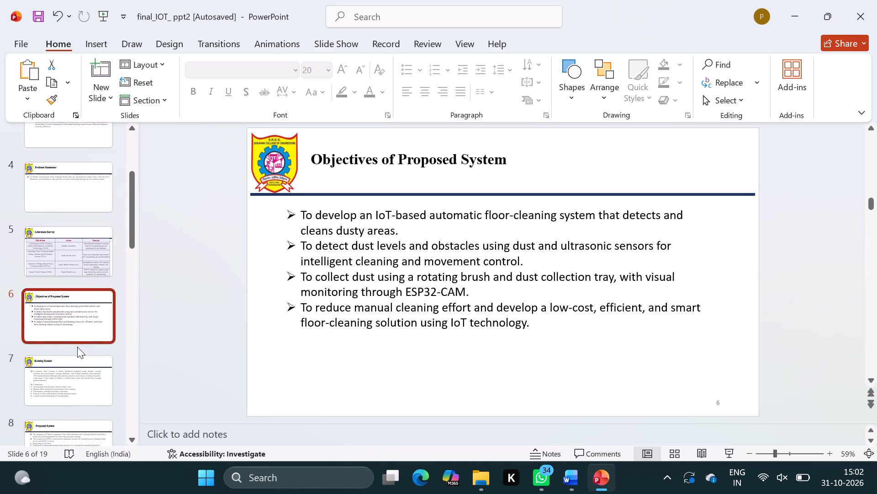
pyautogui.scroll(-1, 77, 347)
pyautogui.moveTo(58, 211); pyautogui.dragTo(64, 347)
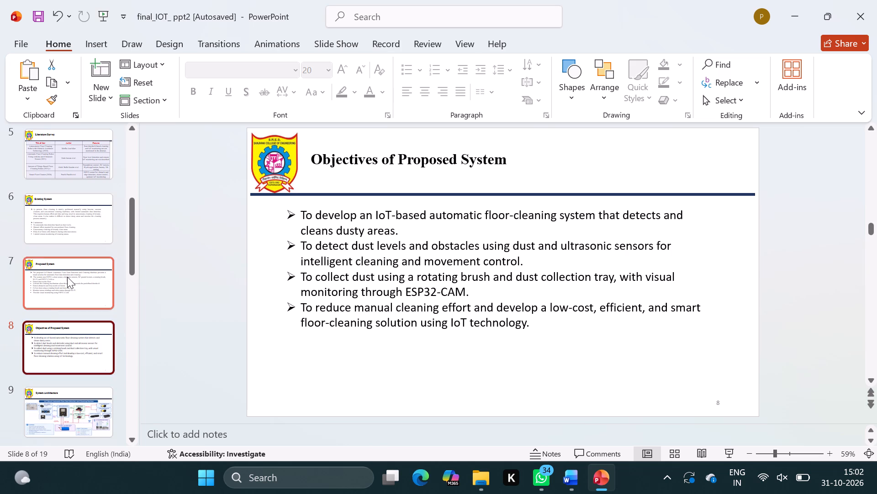
# On the Index slide, copy "Objectives & Scope of Proposed System" to the end of the row 5 Contents entry.
pyautogui.scroll(2, 67, 277)
pyautogui.scroll(3, 377, 312)
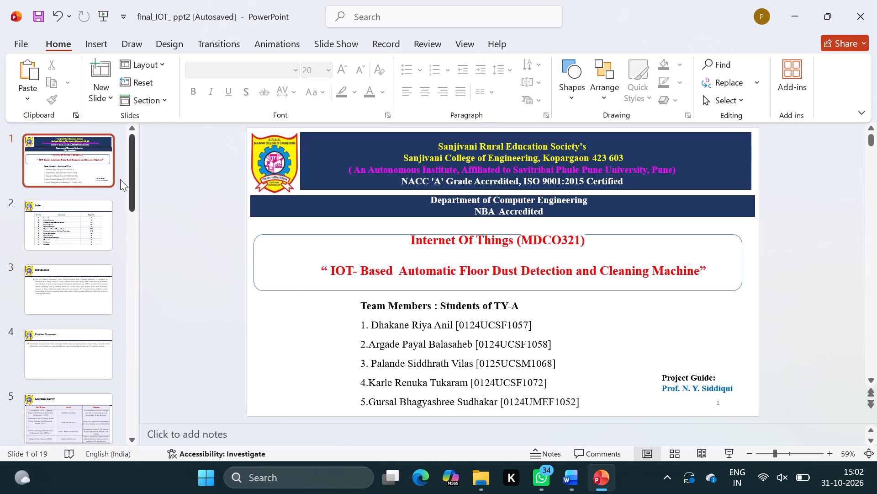
pyautogui.click(68, 220)
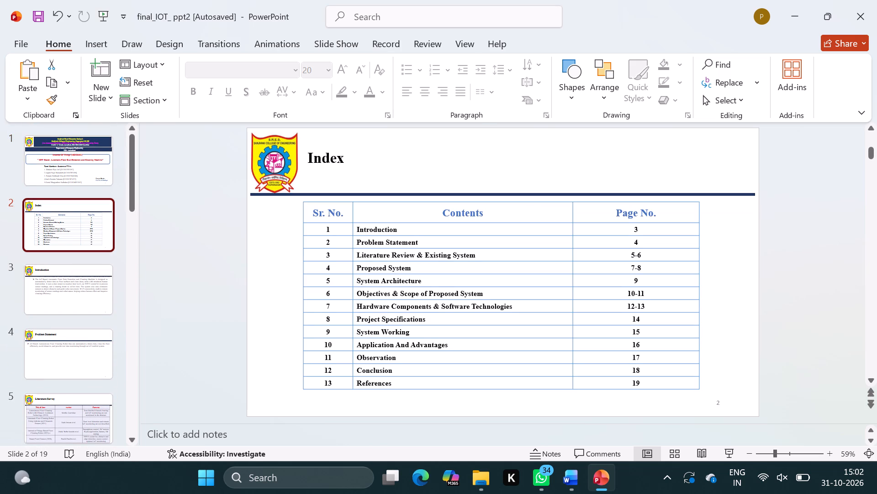
pyautogui.moveTo(486, 293); pyautogui.dragTo(356, 296)
pyautogui.hotkey('ctrl', 'c')
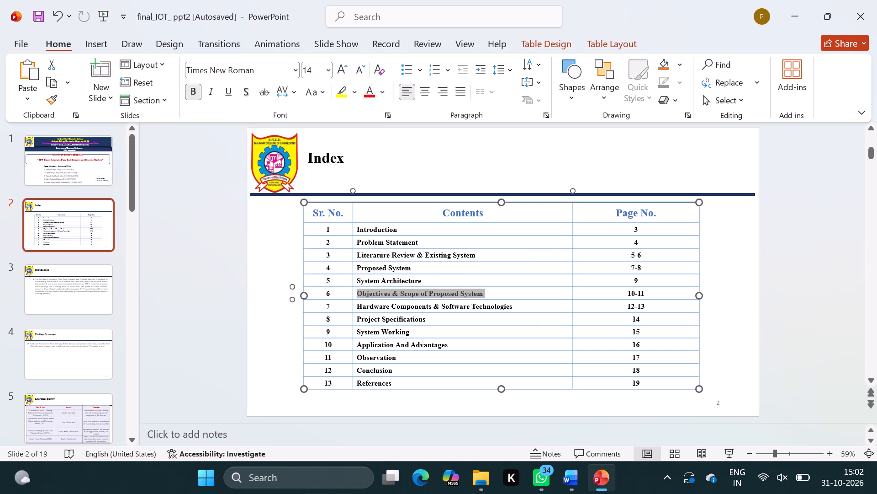
pyautogui.click(460, 282)
pyautogui.hotkey('ctrl', 'v')
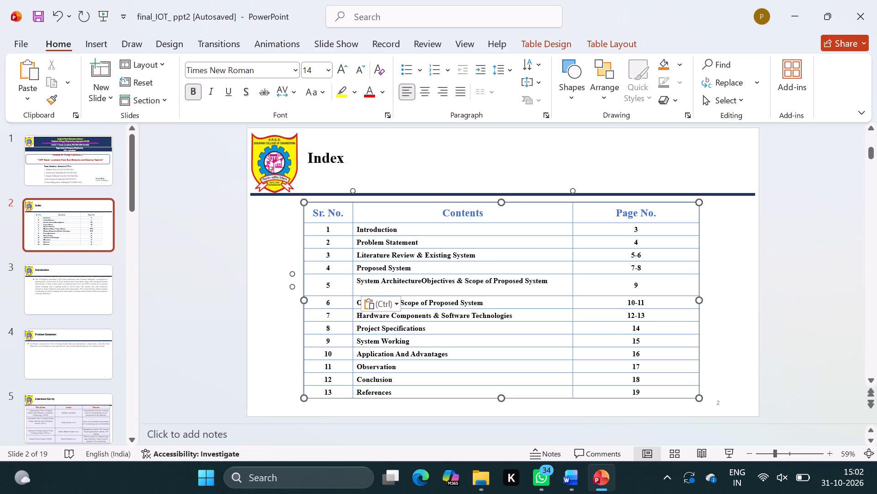
# Insert a new row below row 5 of the Index table and copy "System Architecture" into its Contents cell.
pyautogui.moveTo(420, 283); pyautogui.dragTo(392, 282)
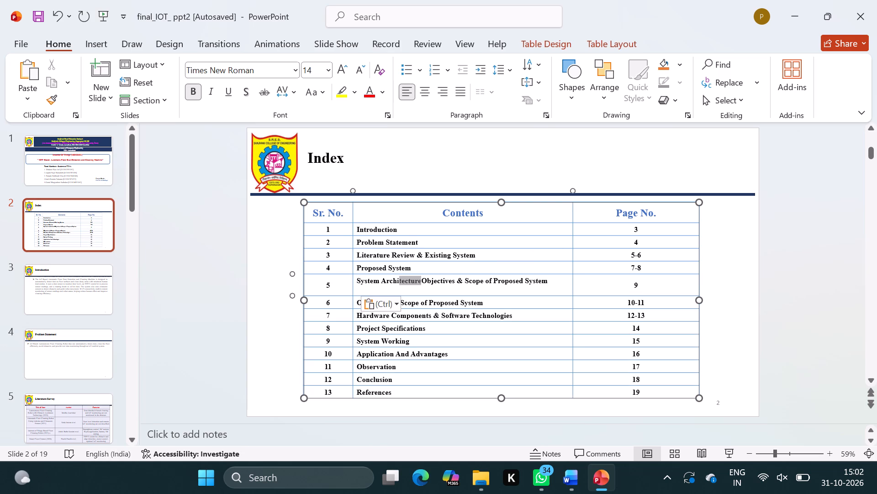
pyautogui.moveTo(392, 282); pyautogui.dragTo(362, 279)
pyautogui.hotkey('ctrl', 'c')
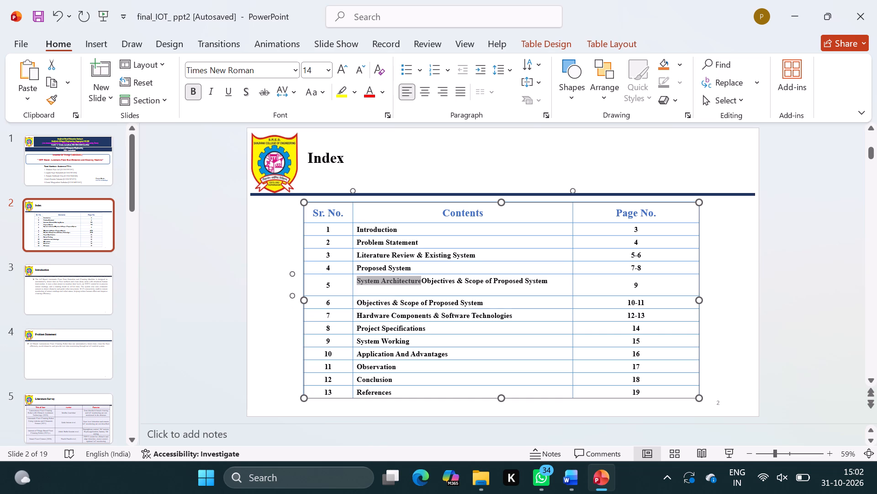
pyautogui.click(291, 294)
pyautogui.click(380, 311)
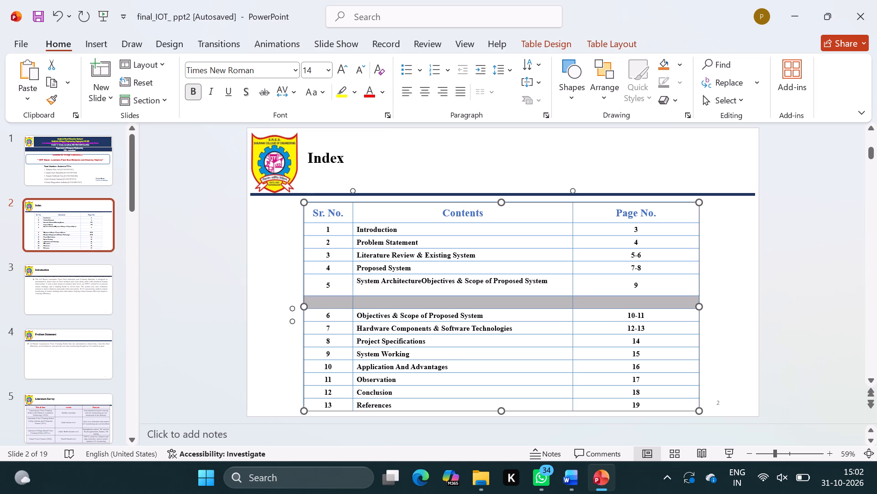
pyautogui.click(380, 311)
pyautogui.click(385, 301)
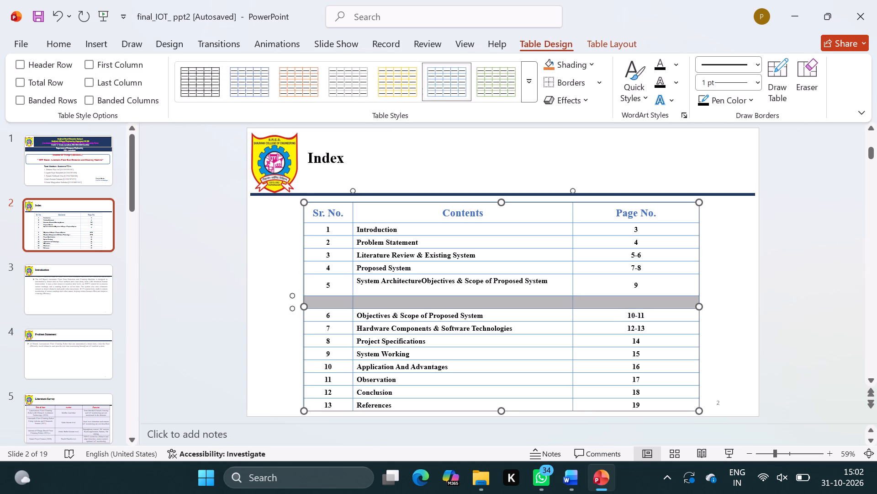
pyautogui.click(383, 303)
pyautogui.hotkey('ctrl', 'v')
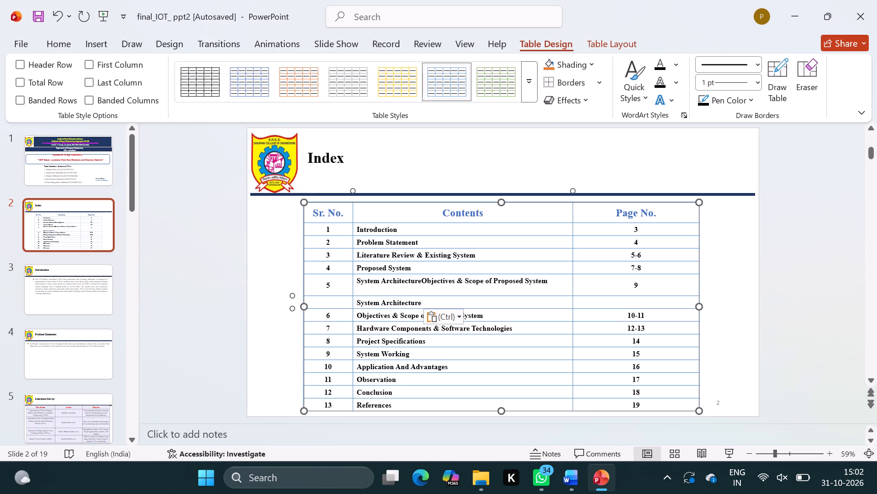
# Delete "System Architecture" from the start of the row 5 Contents entry, leaving "Objectives & Scope of Proposed System".
pyautogui.click(421, 279)
pyautogui.press('BackSpace')
pyautogui.press('BackSpace')
pyautogui.press('BackSpace')
pyautogui.press('BackSpace')
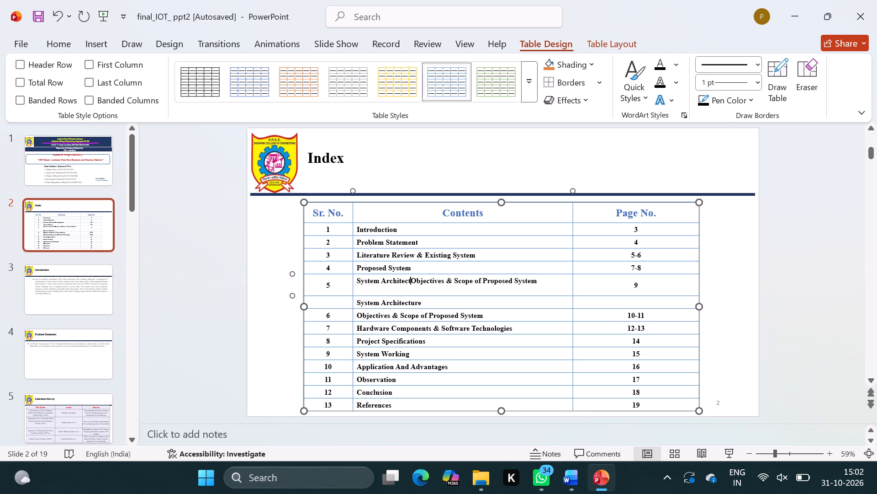
pyautogui.press('BackSpace')
pyautogui.press('BackSpace')
pyautogui.press('BackSpace')
pyautogui.press('BackSpace')
pyautogui.press('BackSpace')
pyautogui.press('BackSpace')
pyautogui.press('BackSpace')
pyautogui.press('BackSpace')
pyautogui.press('BackSpace')
pyautogui.press('BackSpace')
pyautogui.press('BackSpace')
pyautogui.press('BackSpace')
pyautogui.press('BackSpace')
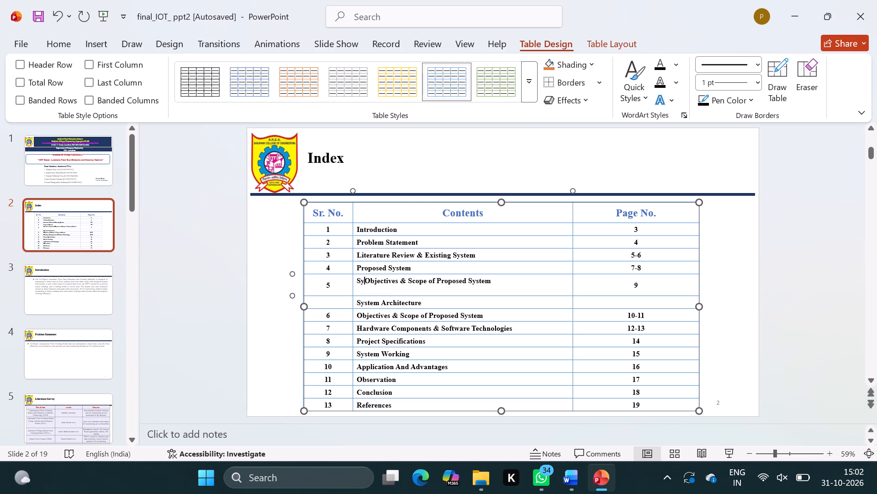
pyautogui.press('BackSpace')
pyautogui.press('BackSpace')
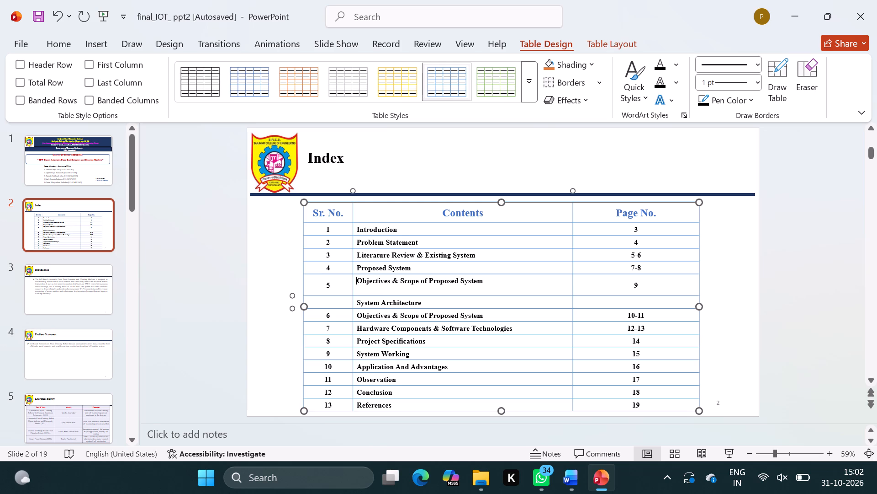
# Try to reduce the height of row 5 in the Index table by moving its lower border up.
pyautogui.click(359, 295)
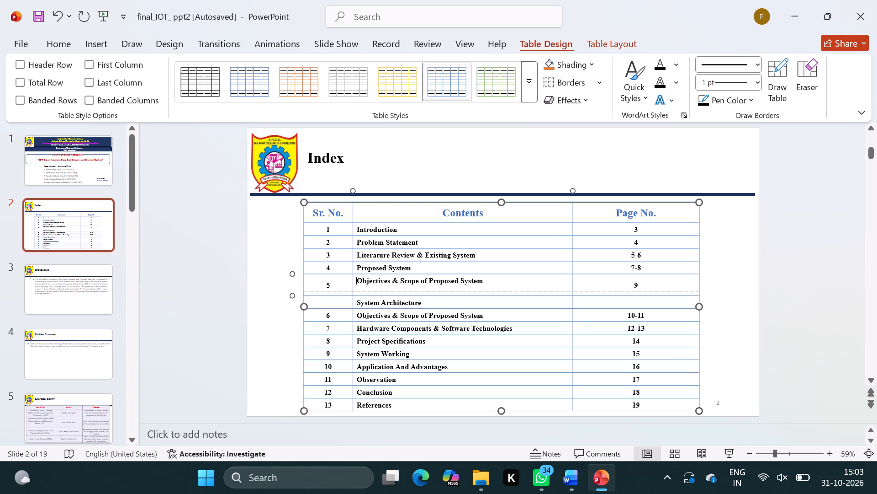
pyautogui.moveTo(360, 297); pyautogui.dragTo(361, 291)
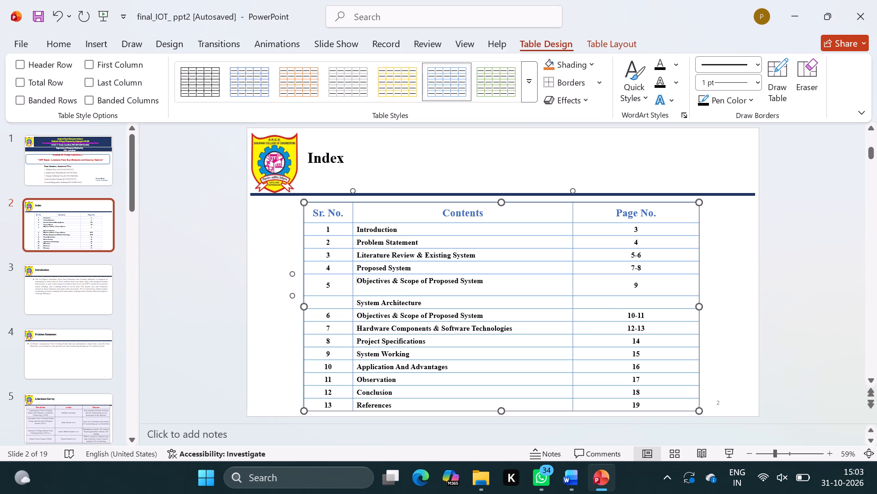
pyautogui.click(572, 294)
pyautogui.moveTo(642, 296); pyautogui.dragTo(643, 291)
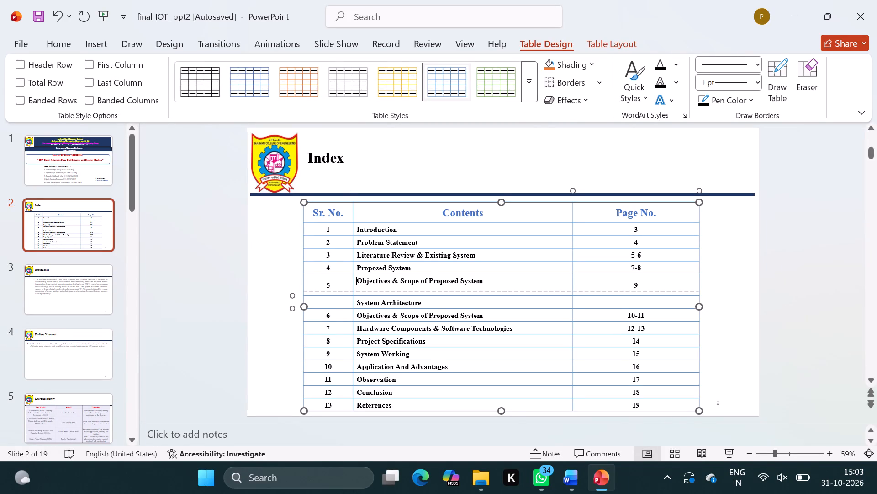
pyautogui.moveTo(643, 291); pyautogui.dragTo(643, 291)
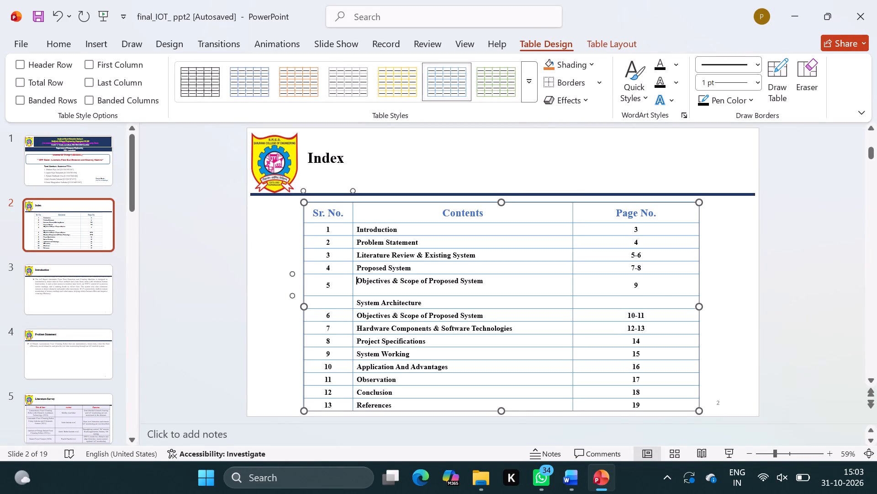
pyautogui.moveTo(310, 295); pyautogui.dragTo(311, 285)
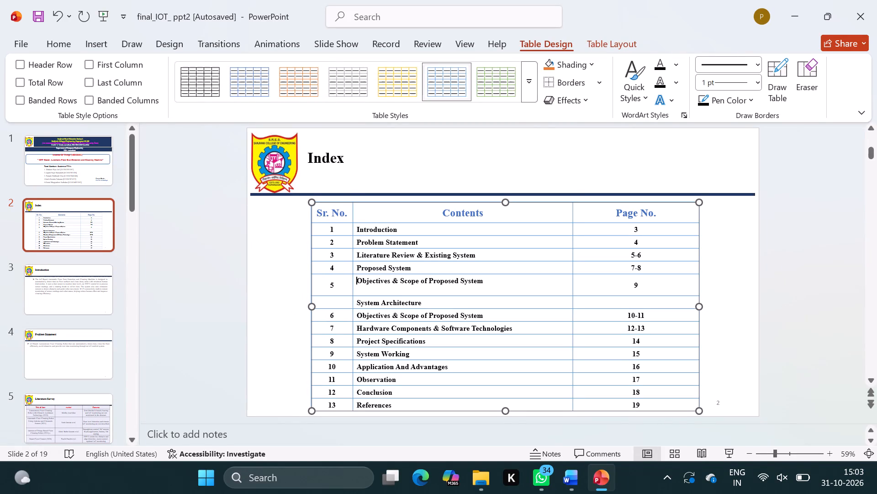
pyautogui.click(333, 303)
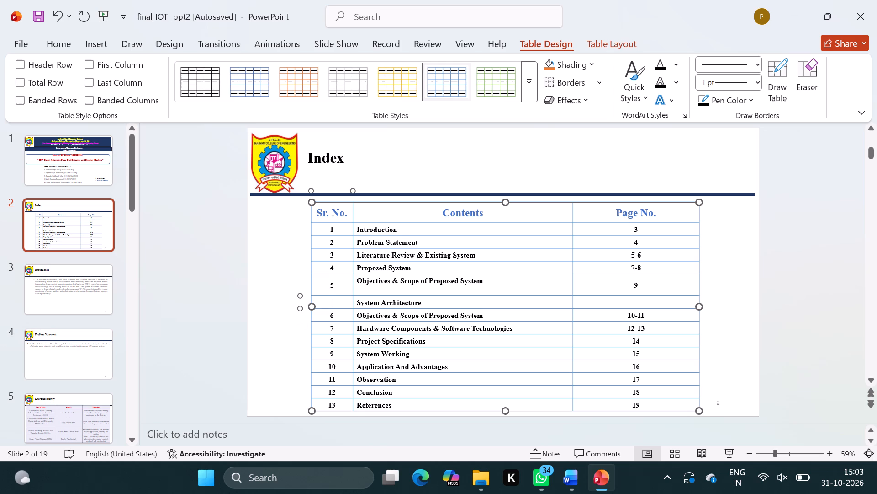
pyautogui.click(443, 298)
# Start the slide show from the Index slide.
pyautogui.click(727, 452)
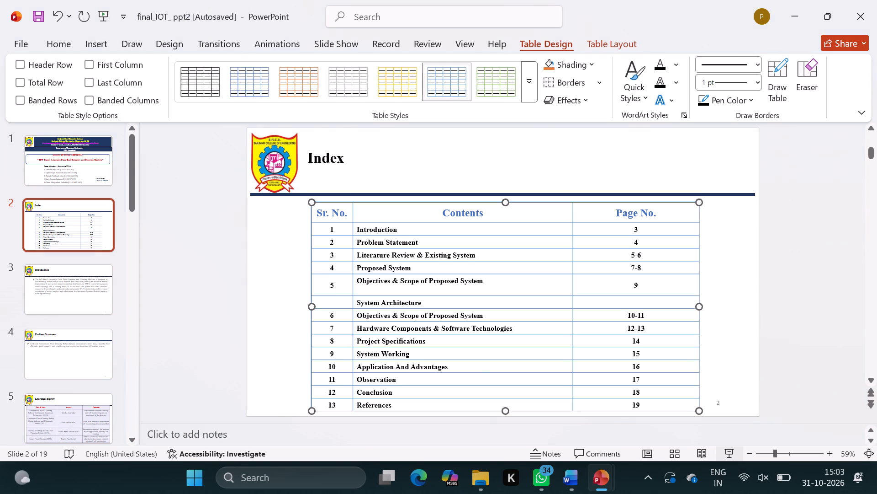
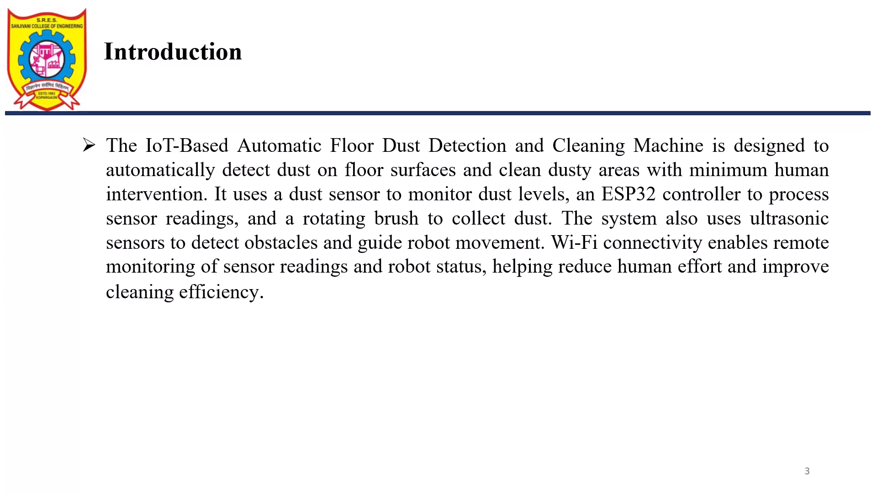
# Review the slides in the running slide show from Introduction through System Working, rechecking the Project Specifications slide.
pyautogui.press('Down')
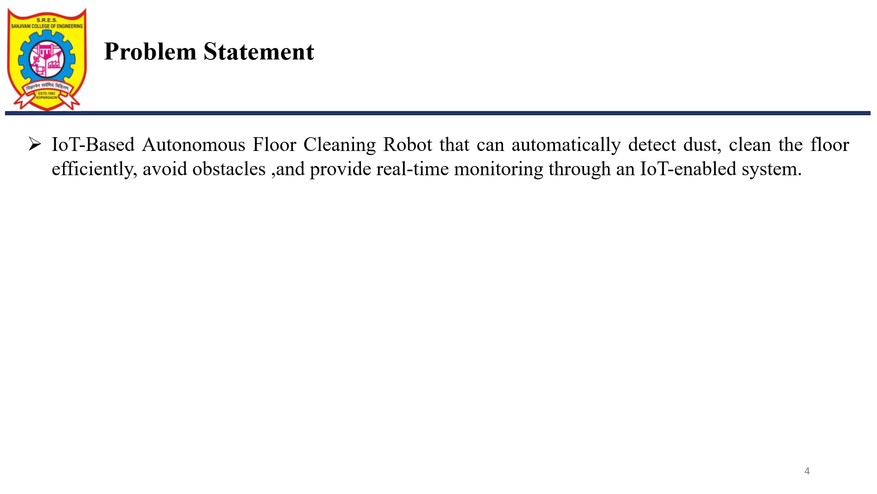
pyautogui.press('Down')
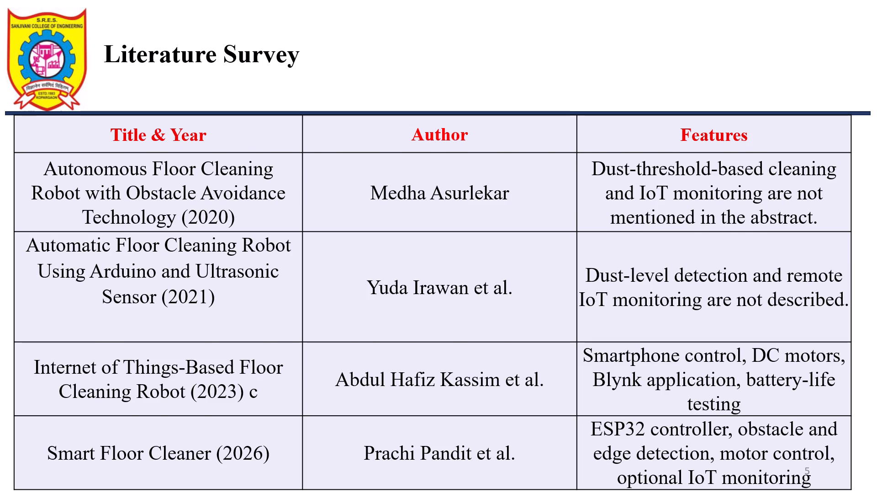
pyautogui.press('Down')
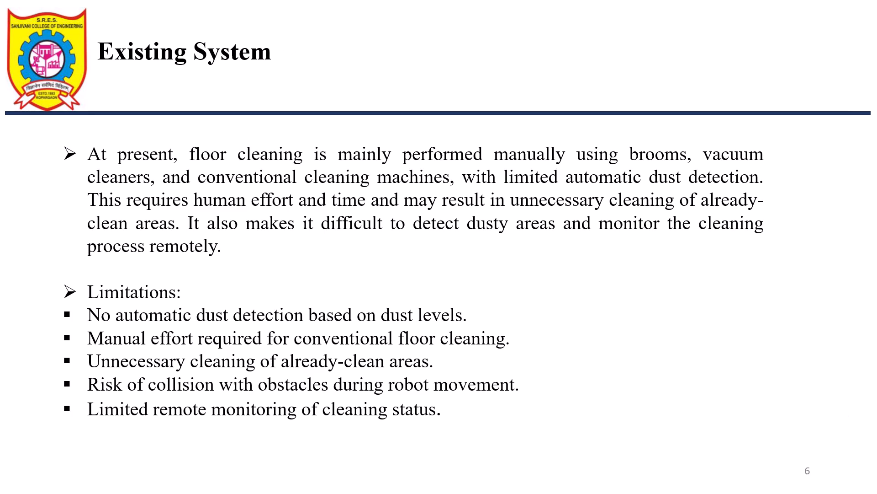
pyautogui.press('Down')
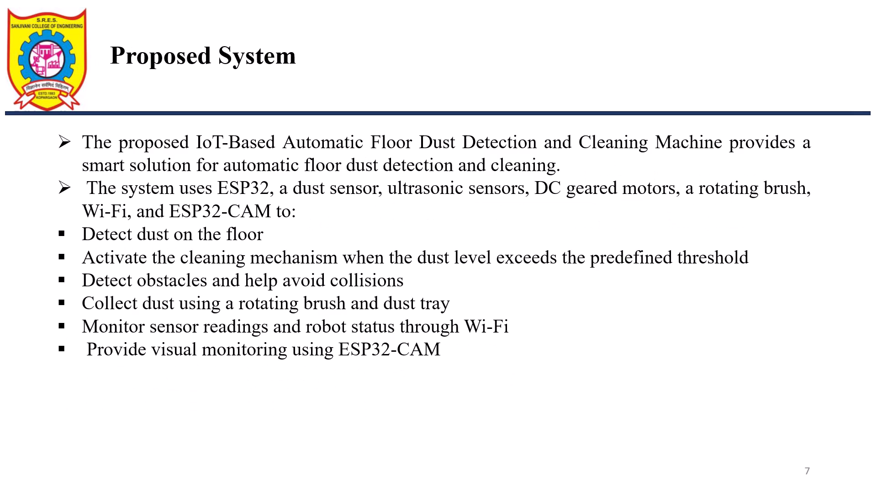
pyautogui.press('Down')
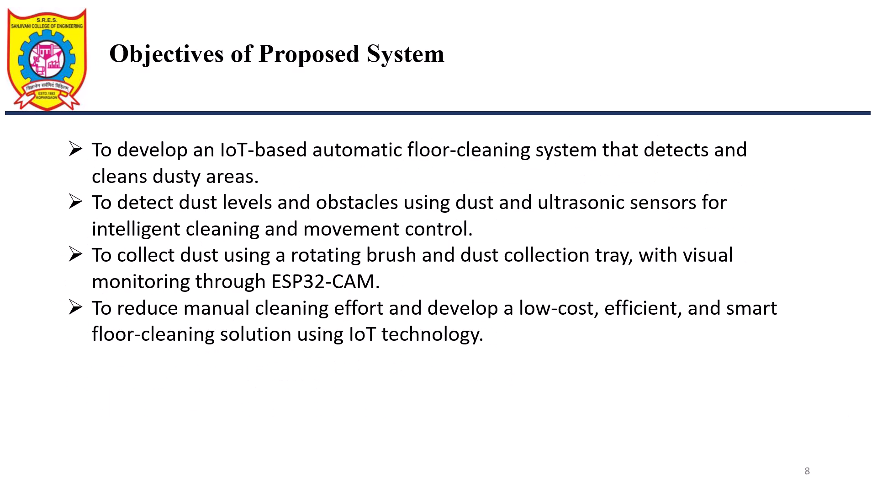
pyautogui.press('Down')
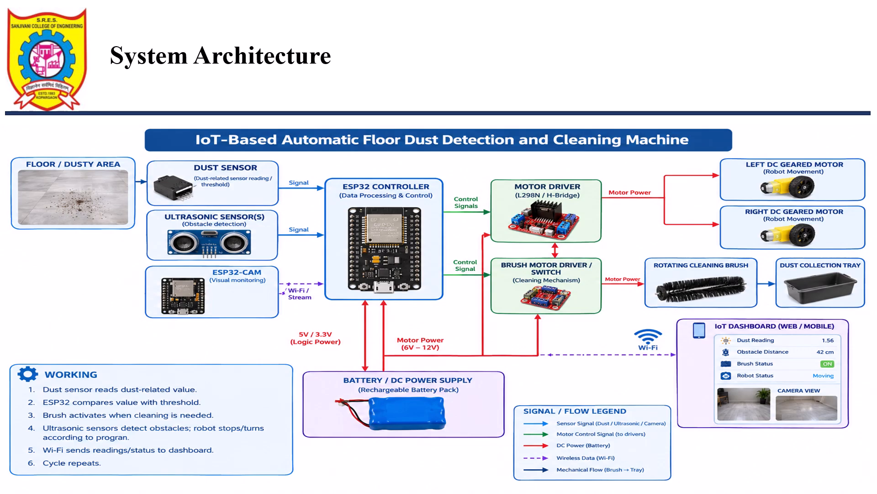
pyautogui.press('Down')
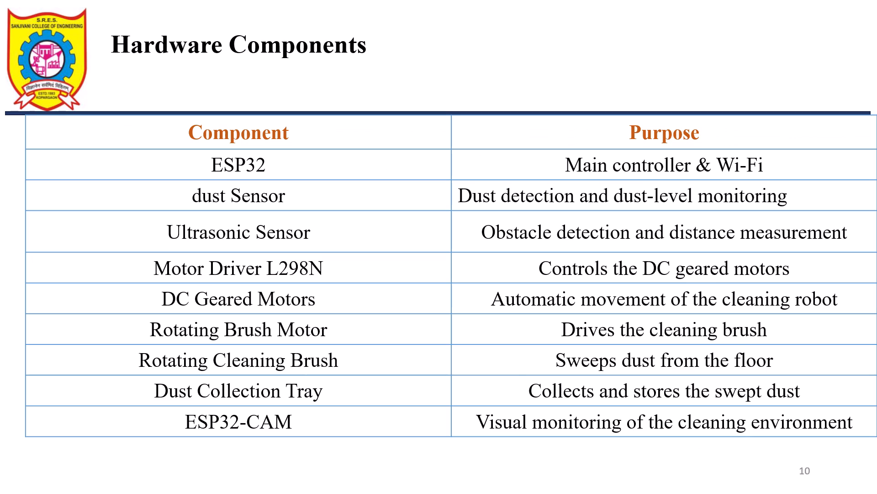
pyautogui.press('Down')
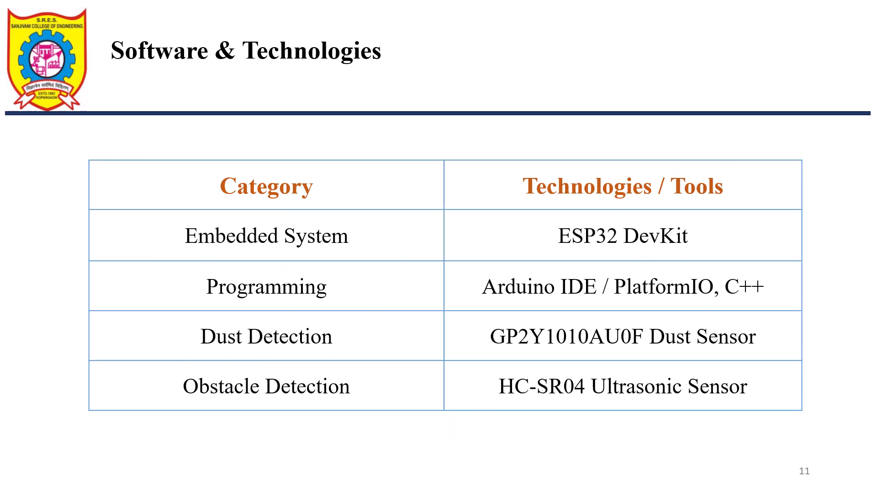
pyautogui.press('Down')
pyautogui.press('Down')
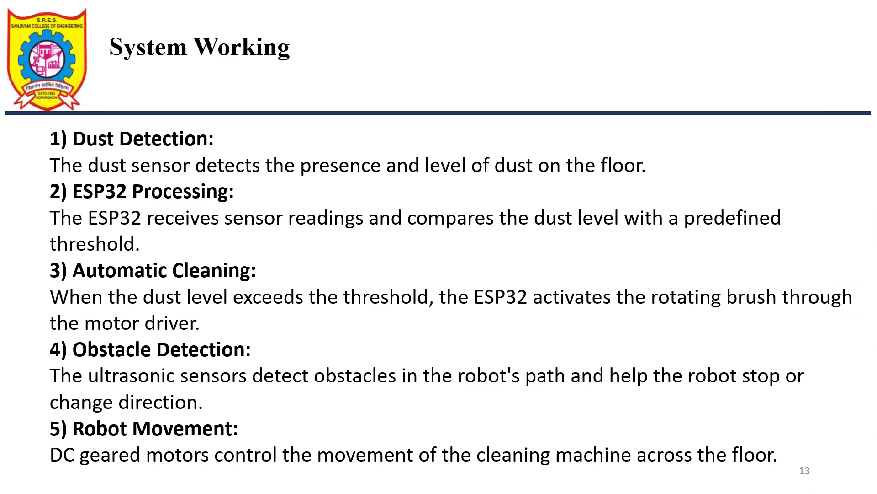
pyautogui.press('Up')
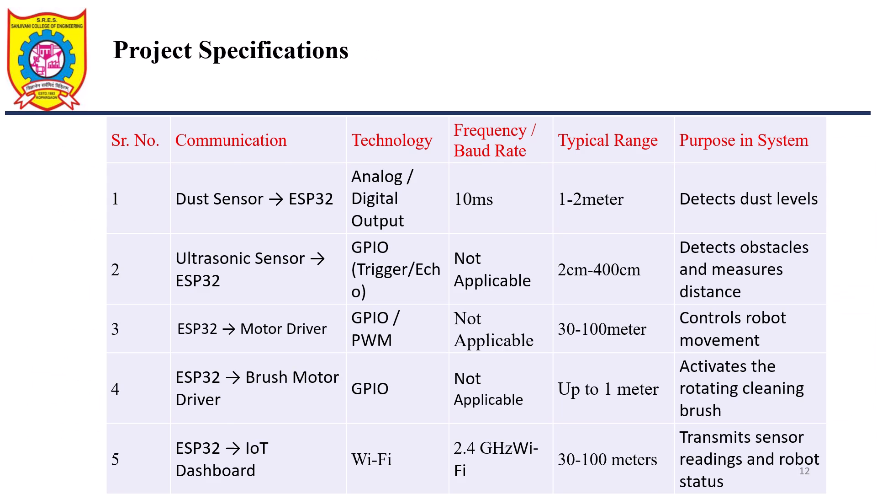
pyautogui.press('Down')
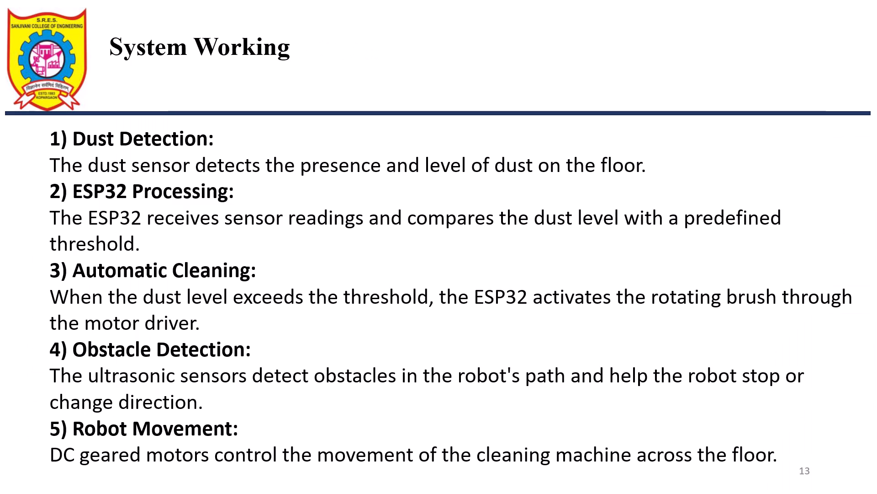
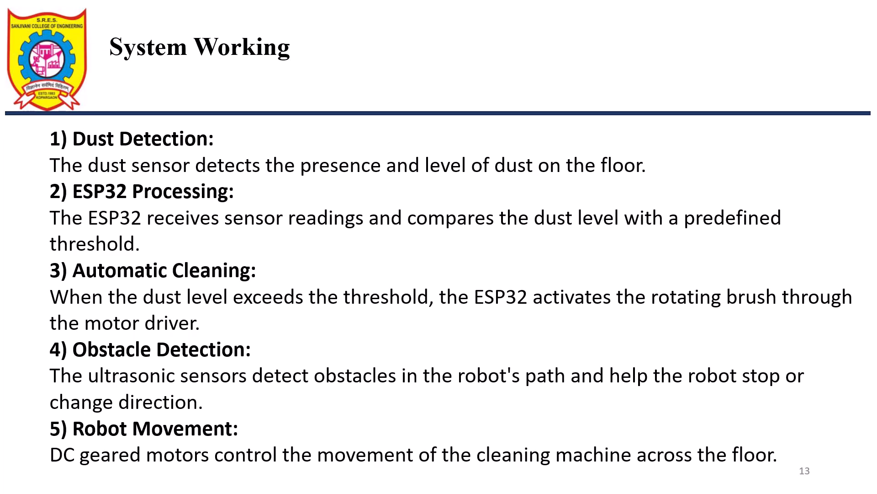
# Review the remaining slides from Applications and Advantages through the closing THANK YOU! slide, and return to the References slide.
pyautogui.press('Down')
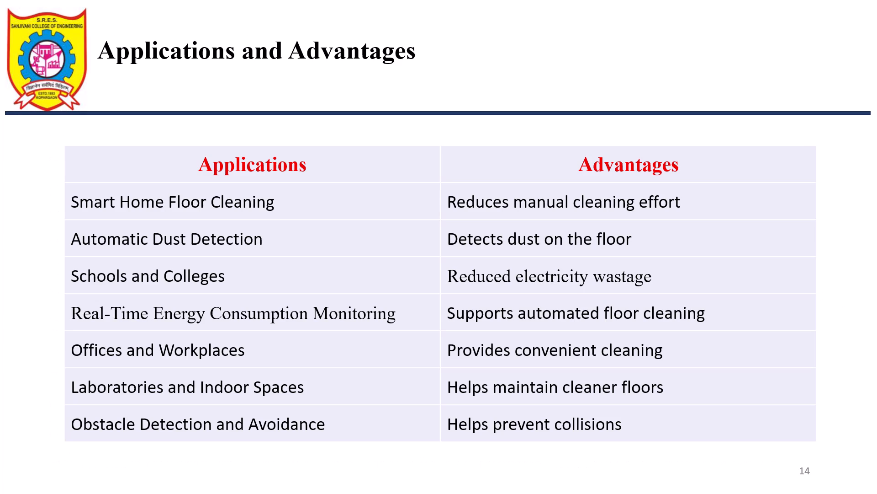
pyautogui.press('Down')
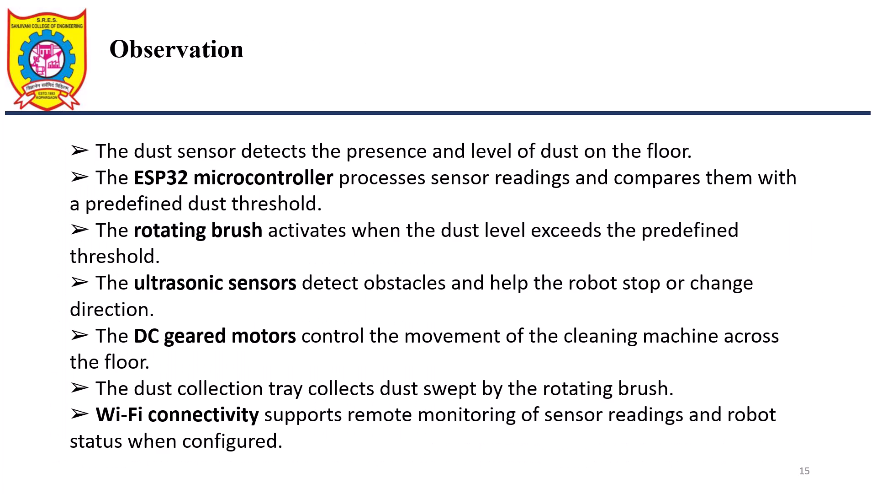
pyautogui.press('Down')
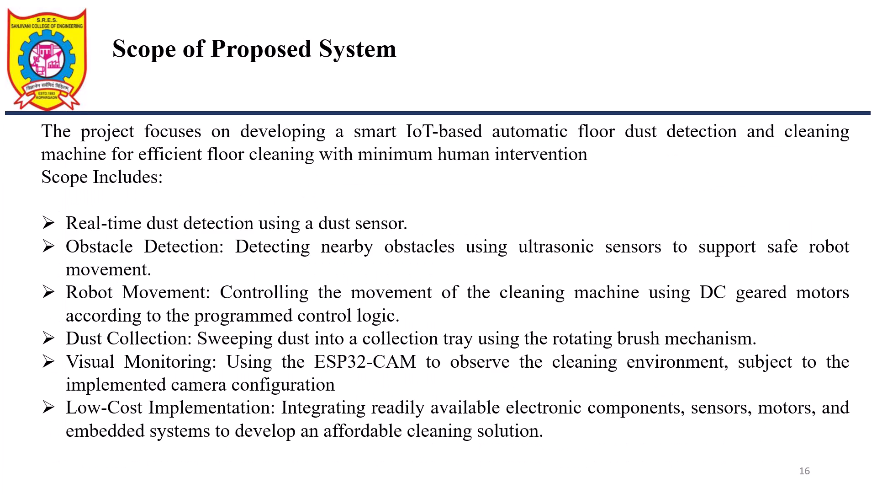
pyautogui.press('Down')
pyautogui.press('Down')
pyautogui.press('Down')
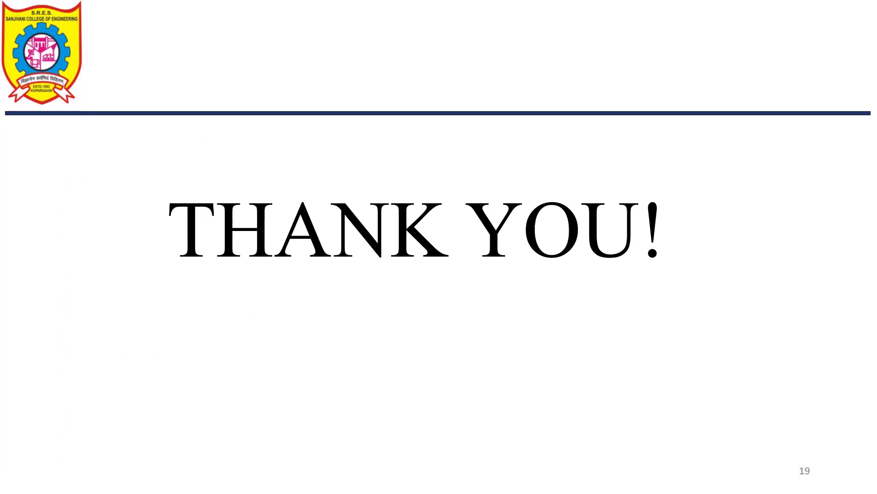
pyautogui.press('Up')
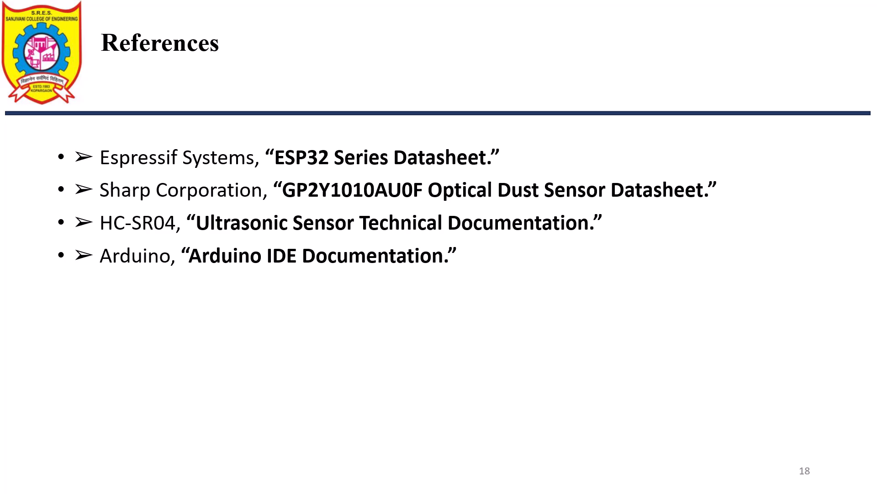
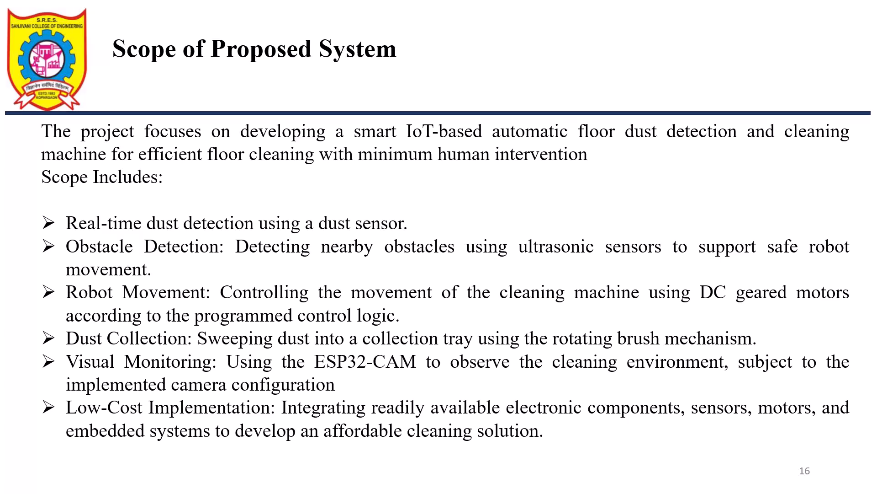
# Move back through the running slide show to recheck the Scope of Proposed System slide.
pyautogui.press('Up')
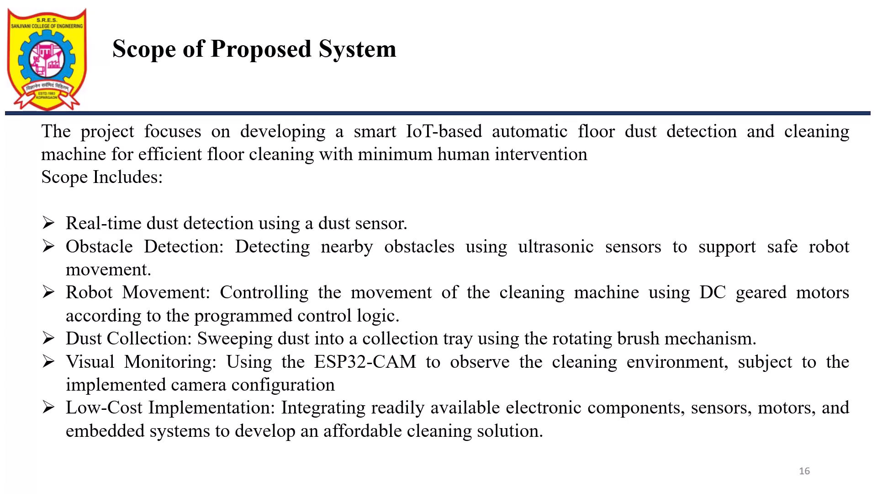
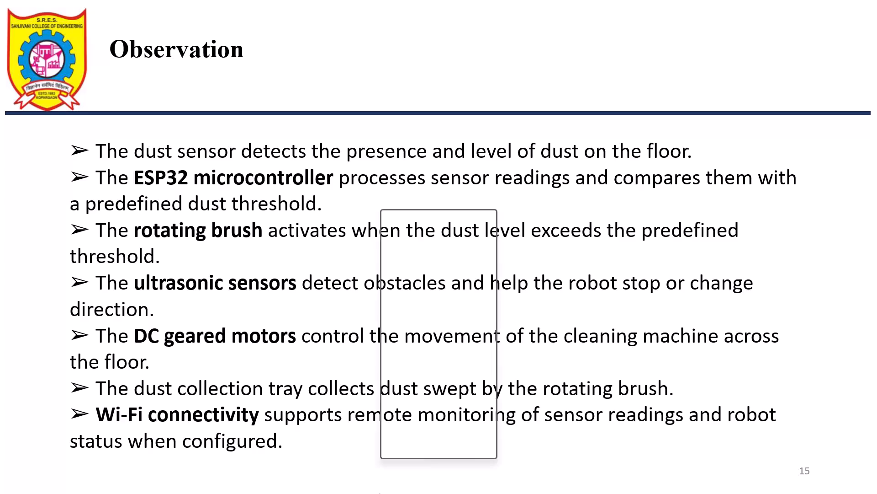
# Dismiss the slide show options and review the slides backward from Observation through Applications and Advantages and System Working to Project Specifications.
pyautogui.press('Up')
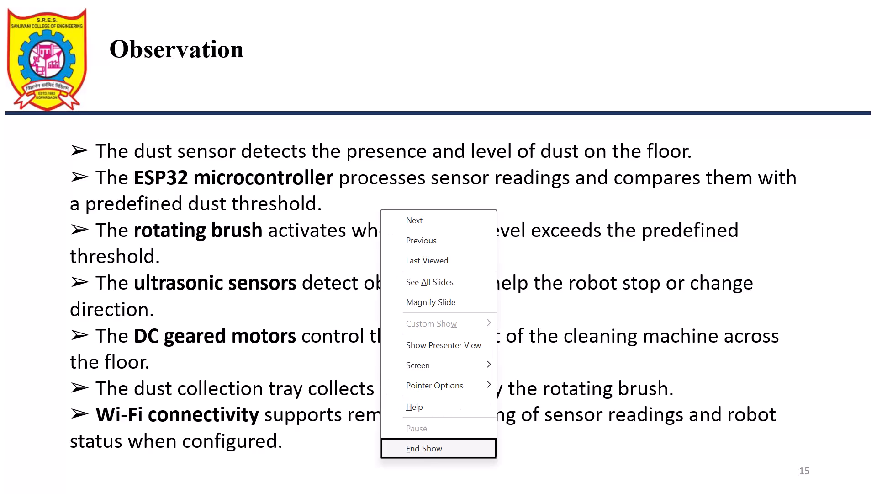
pyautogui.press('Escape')
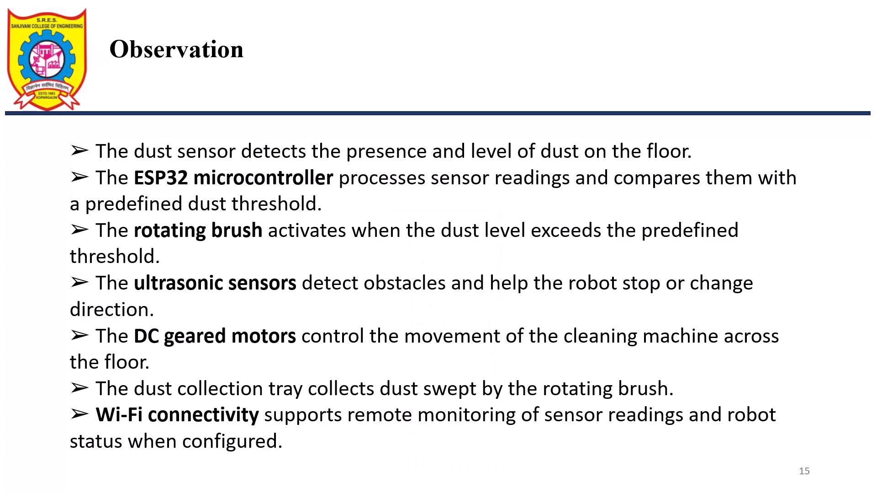
pyautogui.press('Up')
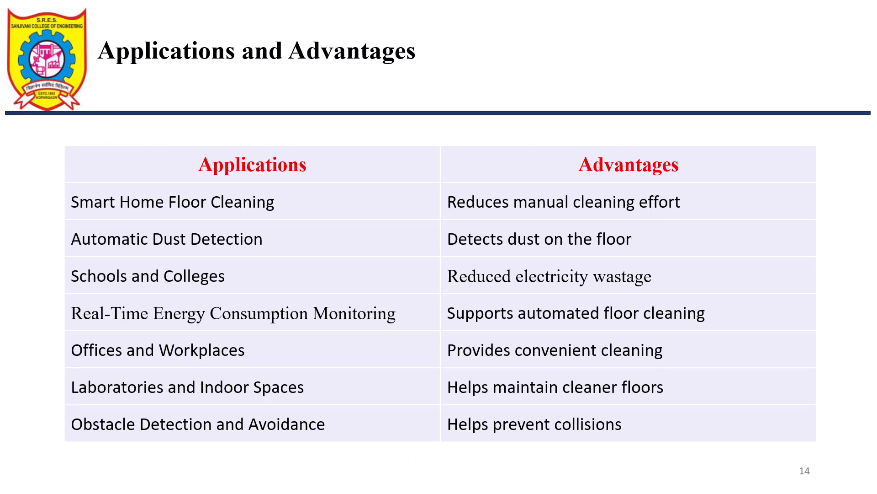
pyautogui.press('Up')
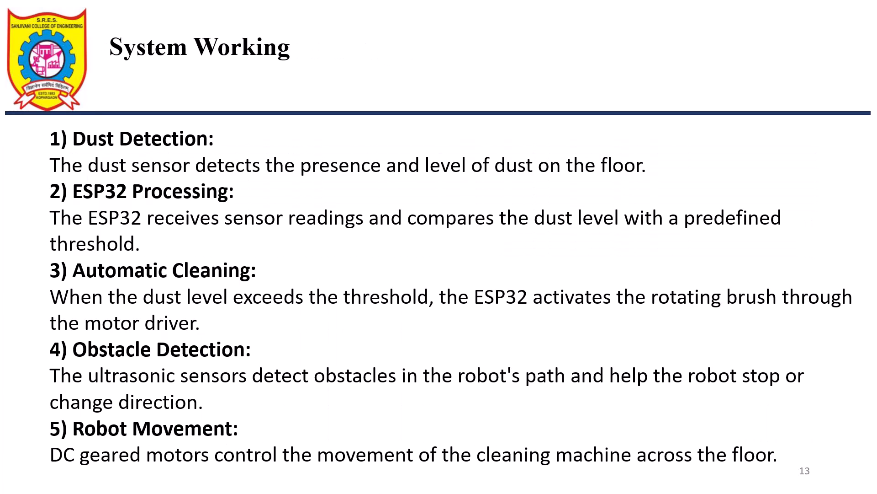
pyautogui.press('Up')
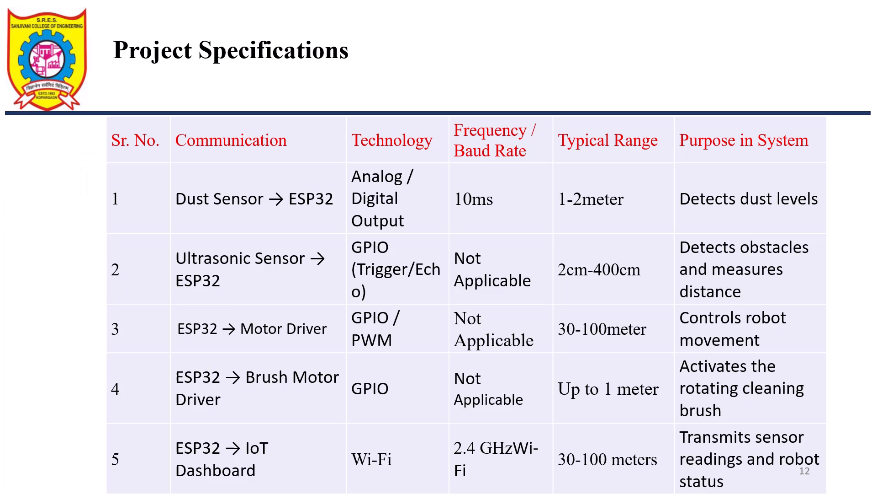
# Recheck the slides from System Architecture through System Working, including Software & Technologies and Project Specifications, and end the slide show.
pyautogui.press('Up')
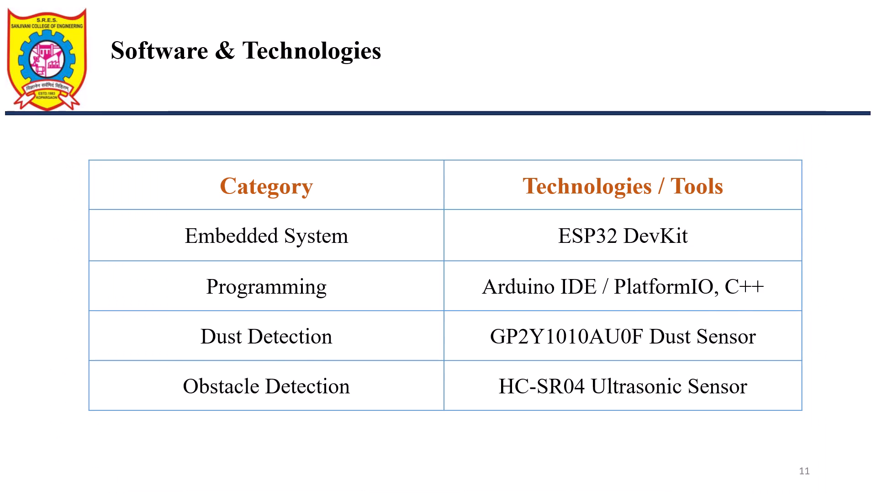
pyautogui.press('Up')
pyautogui.press('Up')
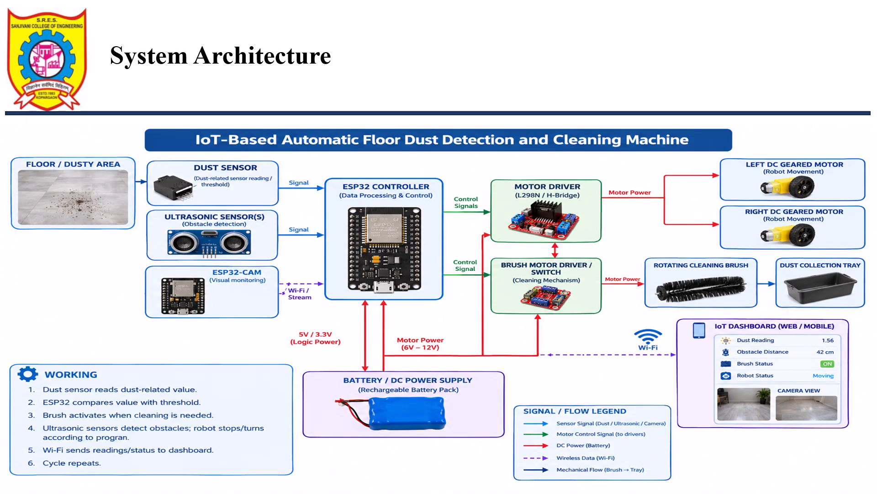
pyautogui.press('Down')
pyautogui.press('Down')
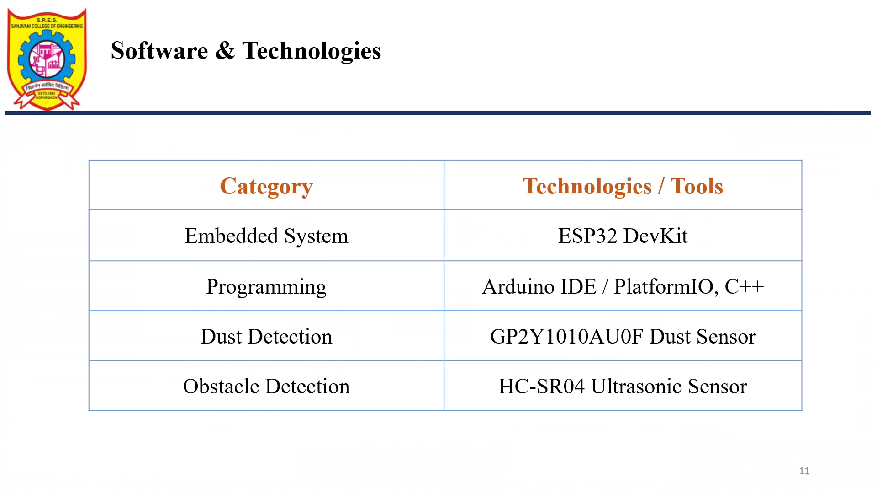
pyautogui.press('Down')
pyautogui.press('Down')
pyautogui.press('Down')
pyautogui.press('Up')
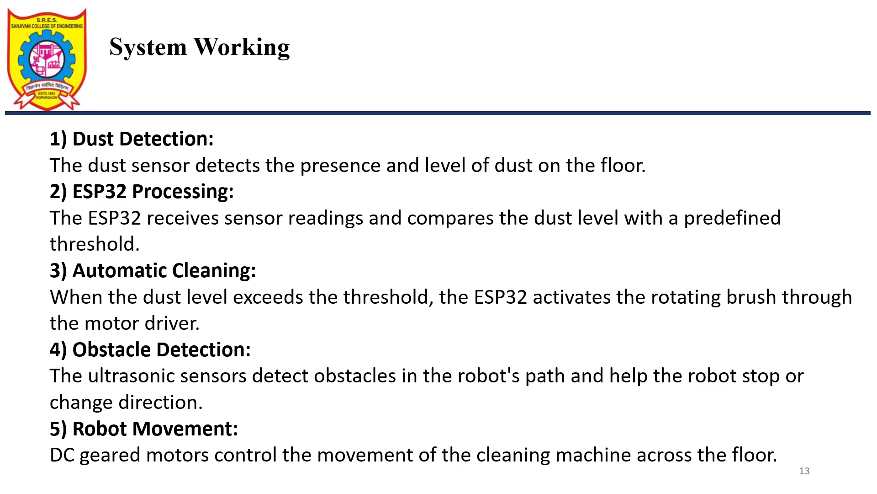
pyautogui.press('Escape')
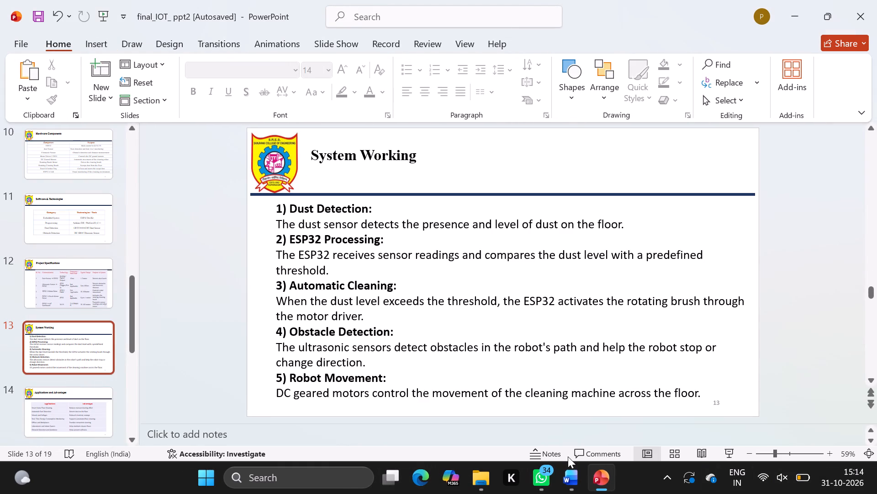
# Switch to the IoT_Project_Report in Word and examine its cover page at 100% zoom.
pyautogui.click(571, 480)
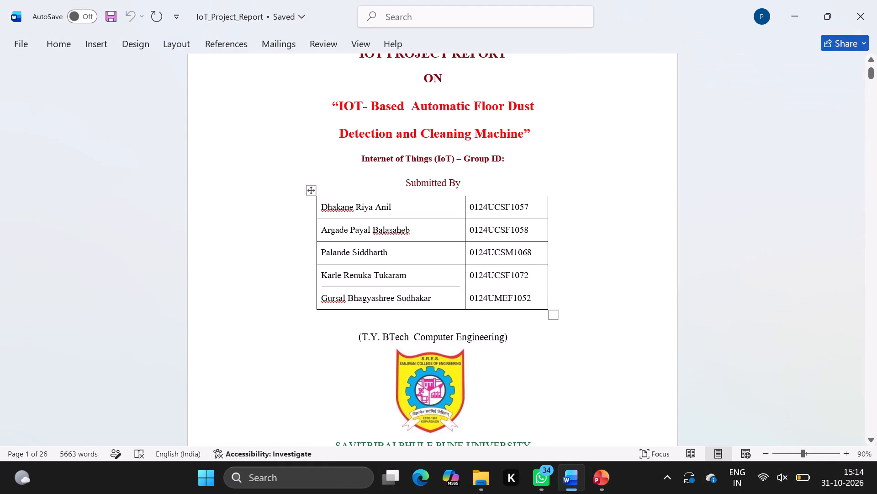
pyautogui.scroll(7, 475, 171)
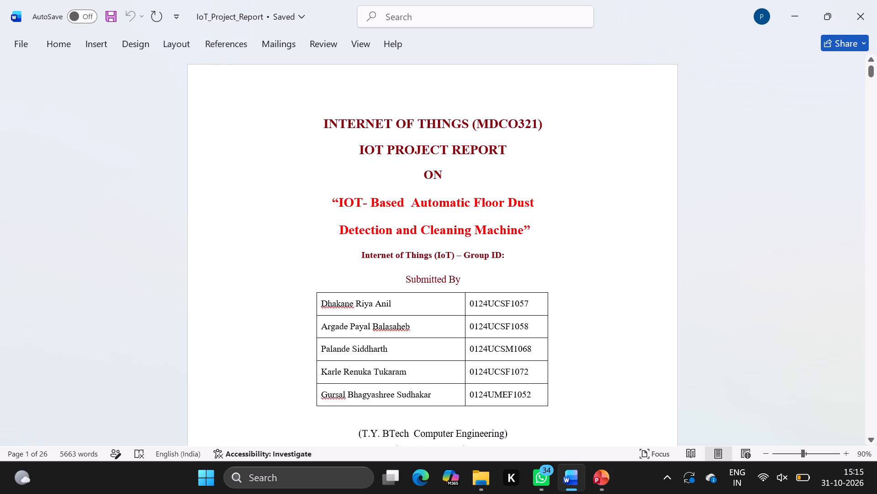
pyautogui.click(845, 452)
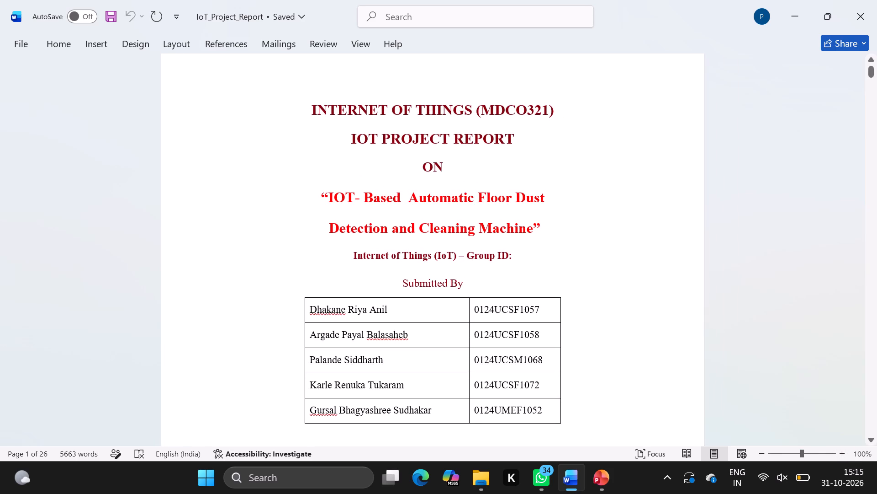
pyautogui.click(719, 268)
pyautogui.press('Down')
pyautogui.press('Down')
pyautogui.press('Down')
pyautogui.press('Down')
pyautogui.press('Down')
pyautogui.press('Down')
pyautogui.press('Down')
pyautogui.press('Down')
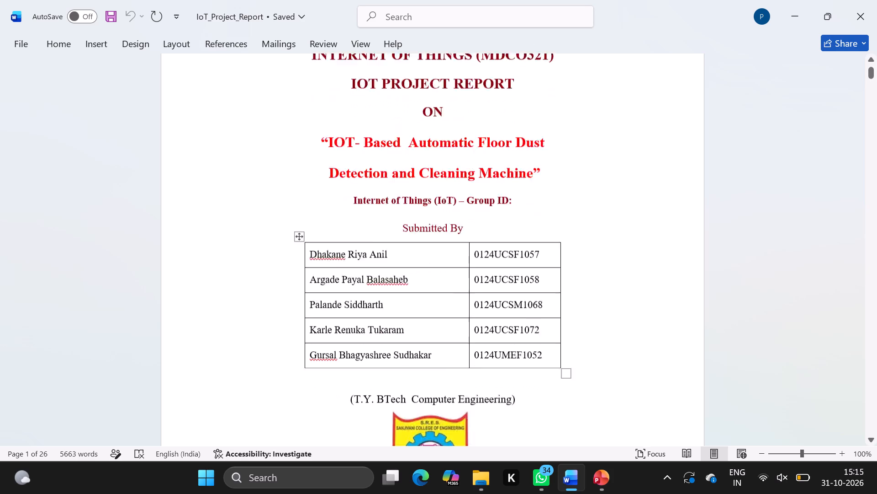
pyautogui.press('Down')
pyautogui.press('Down')
pyautogui.press('Down')
pyautogui.press('Down')
pyautogui.press('Down')
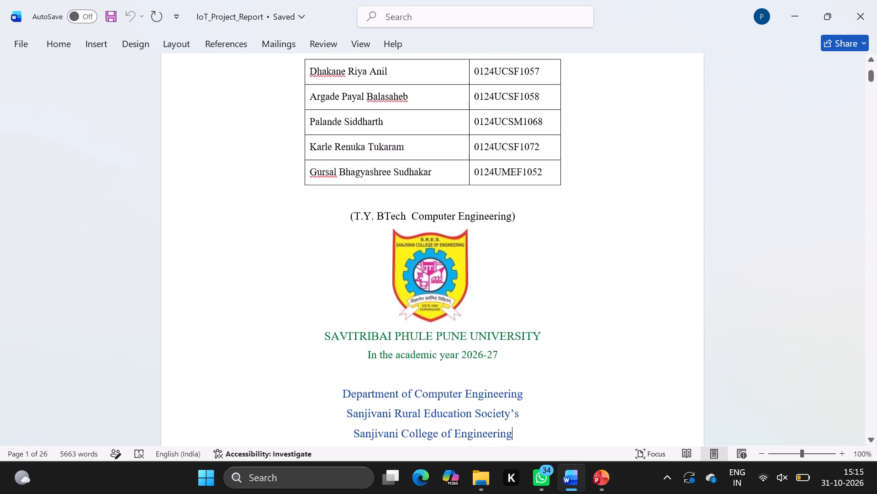
pyautogui.press('Down')
pyautogui.press('Down')
pyautogui.press('Down')
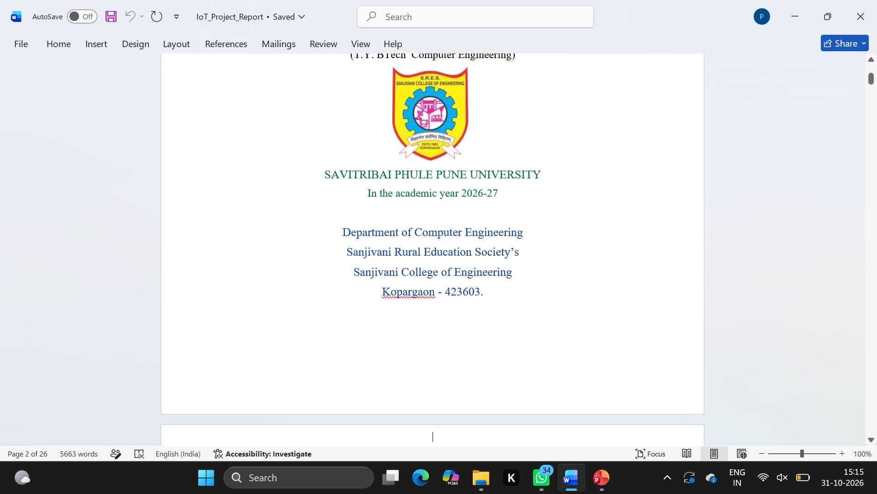
# Examine the report's Certificate page, from the project title and student table down to the guide, HOD and director lines.
pyautogui.press('Down')
pyautogui.press('Down')
pyautogui.press('Down')
pyautogui.press('Down')
pyautogui.press('Down')
pyautogui.press('Down')
pyautogui.press('Down')
pyautogui.press('Down')
pyautogui.press('Down')
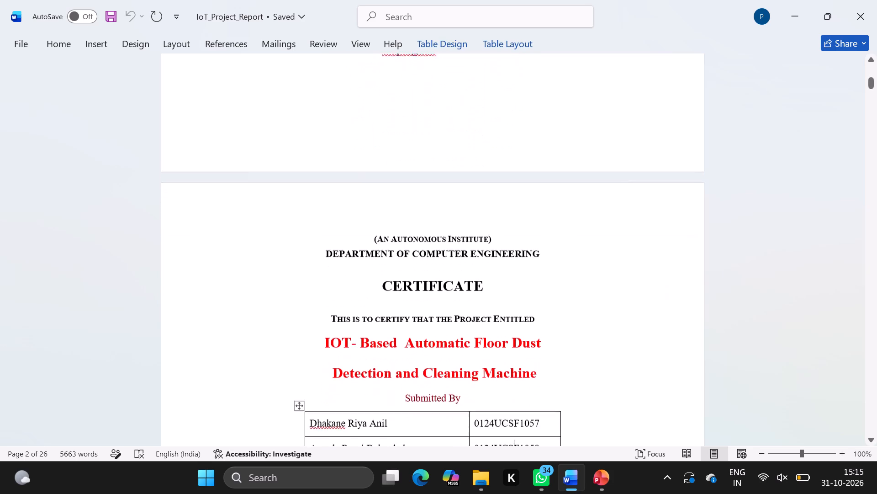
pyautogui.press('Down')
pyautogui.press('Down')
pyautogui.press('Down')
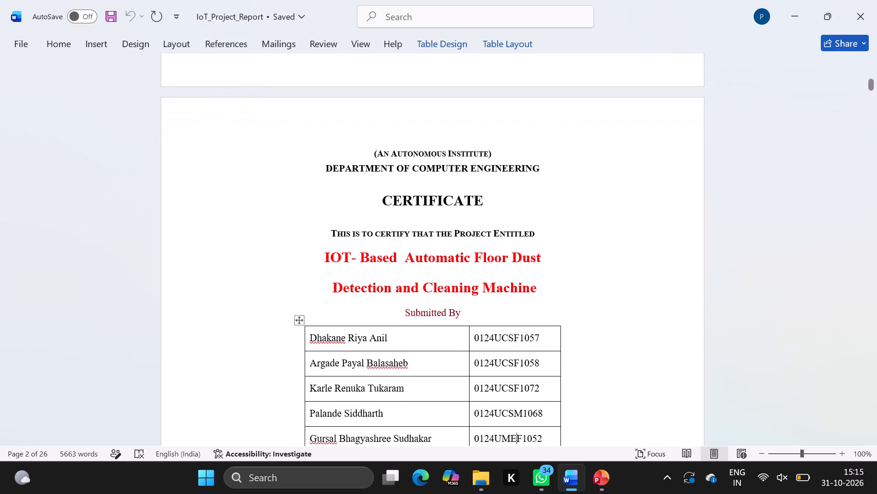
pyautogui.press('Down')
pyautogui.press('Down')
pyautogui.press('Down')
pyautogui.press('Down')
pyautogui.press('Down')
pyautogui.press('Down')
pyautogui.press('Down')
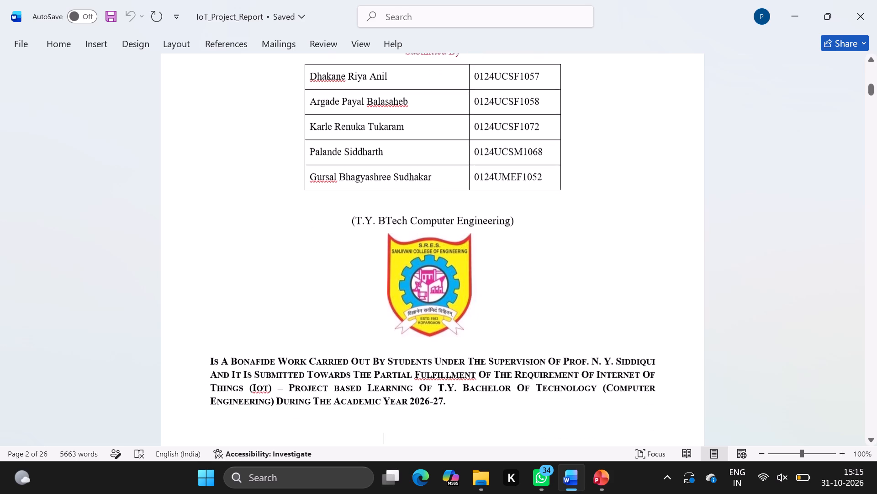
pyautogui.click(450, 306)
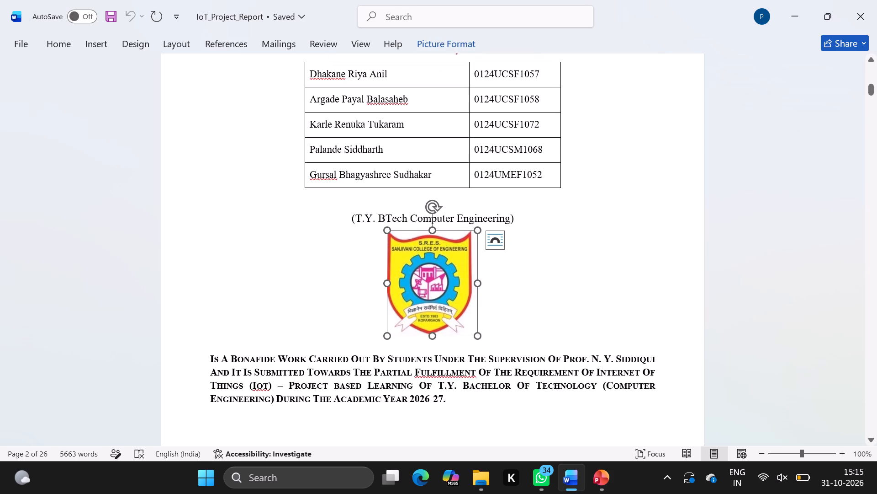
pyautogui.click(603, 289)
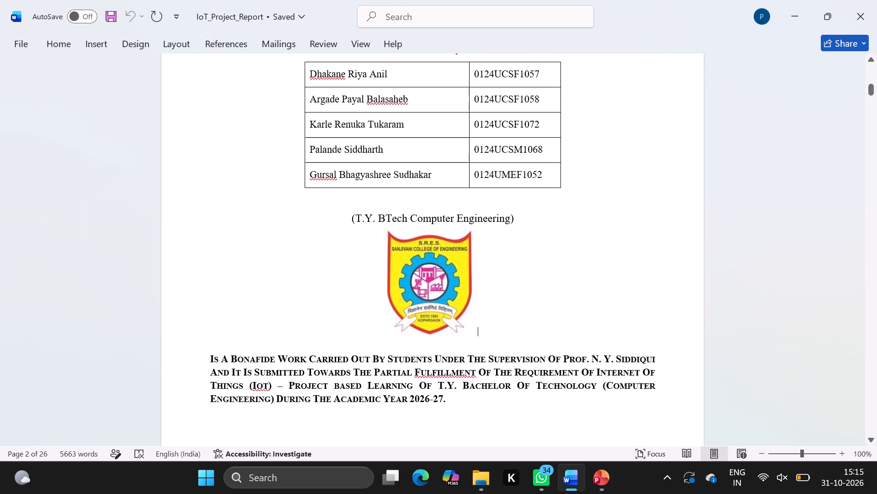
pyautogui.press('Down')
pyautogui.press('Down')
pyautogui.press('Down')
pyautogui.press('Down')
pyautogui.press('Down')
pyautogui.press('Down')
pyautogui.press('Down')
pyautogui.press('Down')
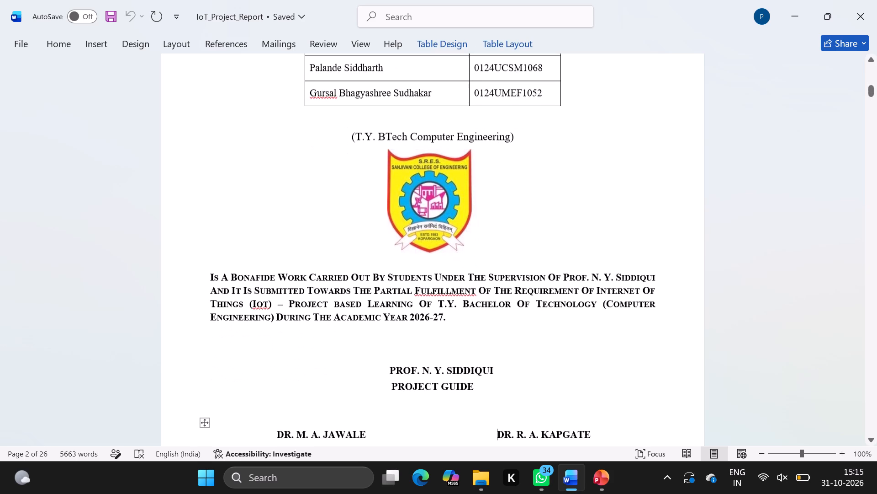
pyautogui.press('Down')
pyautogui.press('Down')
pyautogui.press('Down')
pyautogui.press('Down')
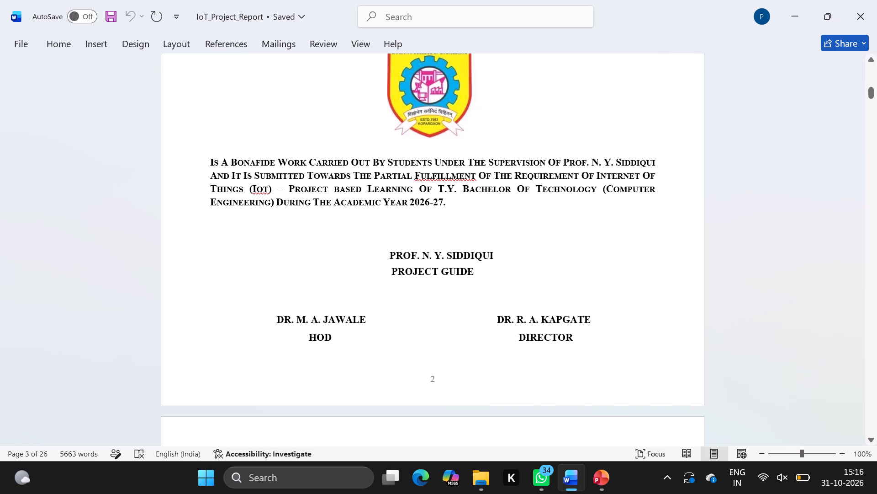
pyautogui.click(623, 298)
pyautogui.click(657, 307)
pyautogui.click(638, 310)
# Examine the report's Declaration page, including the declaration text, the student signature table and the place and date line.
pyautogui.press('Down')
pyautogui.press('Down')
pyautogui.press('Down')
pyautogui.press('Down')
pyautogui.press('Down')
pyautogui.press('Down')
pyautogui.press('Down')
pyautogui.press('Down')
pyautogui.press('Down')
pyautogui.press('Down')
pyautogui.press('Down')
pyautogui.press('Down')
pyautogui.press('Down')
pyautogui.press('Down')
pyautogui.press('Down')
pyautogui.press('Down')
pyautogui.press('Down')
pyautogui.press('Down')
pyautogui.press('Down')
pyautogui.press('Down')
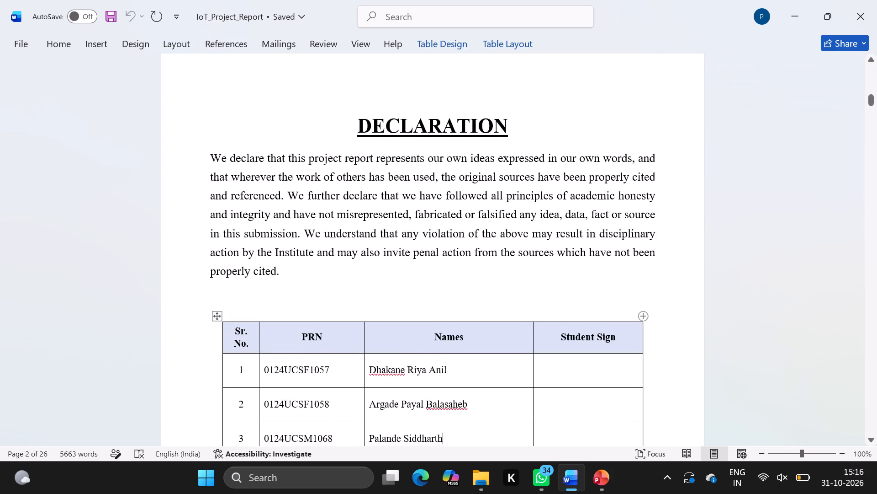
pyautogui.press('Down')
pyautogui.press('Down')
pyautogui.press('Down')
pyautogui.press('Down')
pyautogui.press('Down')
pyautogui.press('Down')
pyautogui.press('Down')
pyautogui.press('Down')
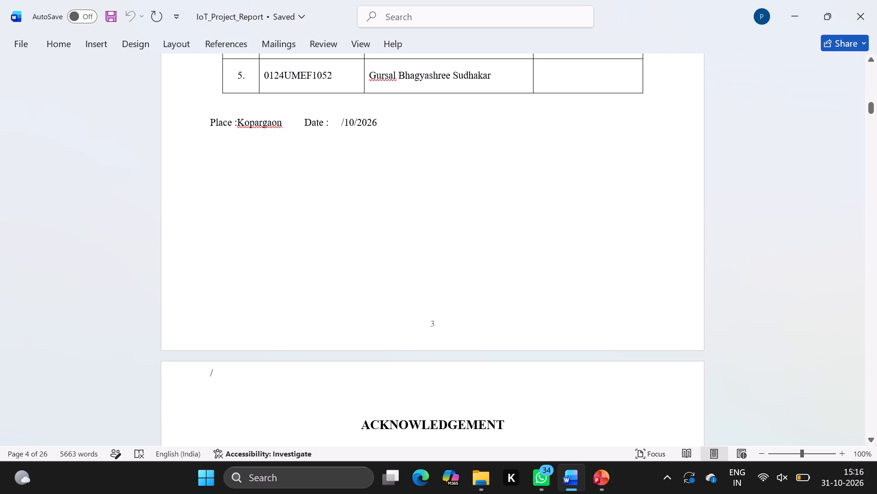
# Move the Date entry below the Place entry on the Declaration page, leaving one blank line between them.
pyautogui.click(303, 127)
pyautogui.press('Return')
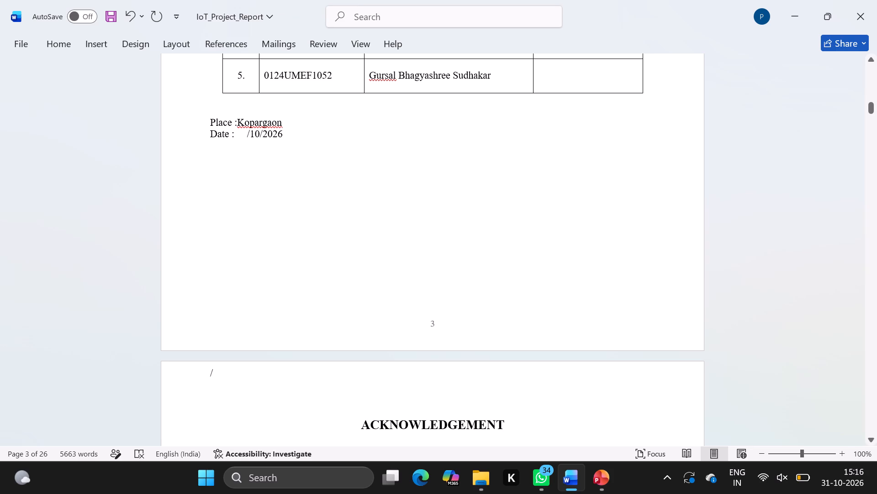
pyautogui.press('Return')
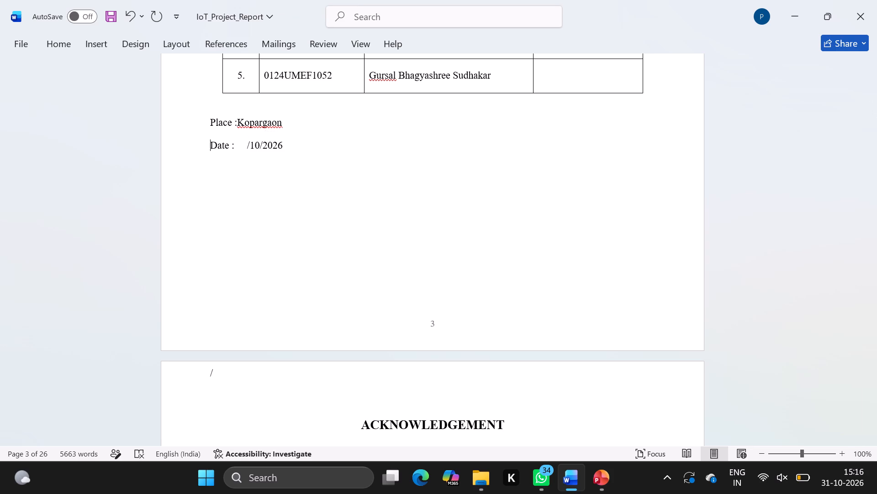
# Read through the Acknowledgement page of the report.
pyautogui.click(297, 122)
pyautogui.press('Down')
pyautogui.press('Down')
pyautogui.press('Down')
pyautogui.press('Down')
pyautogui.press('Down')
pyautogui.press('Down')
pyautogui.press('Down')
pyautogui.press('Down')
pyautogui.press('Down')
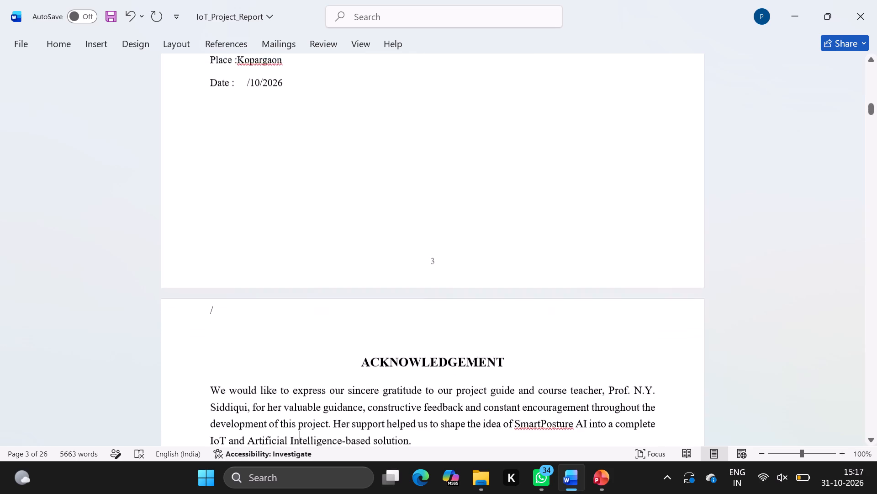
pyautogui.press('Down')
pyautogui.press('Down')
pyautogui.press('Down')
pyautogui.press('Down')
pyautogui.press('Down')
pyautogui.press('Down')
pyautogui.press('Down')
pyautogui.press('Down')
pyautogui.press('Down')
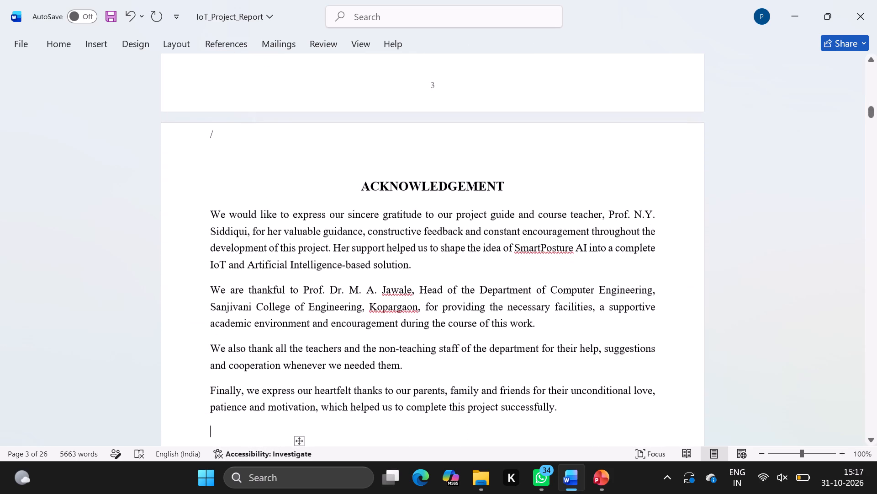
pyautogui.press('Down')
pyautogui.press('Down')
pyautogui.press('Down')
pyautogui.press('Down')
pyautogui.press('Down')
pyautogui.press('Down')
# Examine the Table of Contents entries and page numbers, from Abstract / Problem Description to Geotag Photo.
pyautogui.press('Down')
pyautogui.press('Down')
pyautogui.press('Down')
pyautogui.press('Down')
pyautogui.press('Down')
pyautogui.press('Down')
pyautogui.press('Down')
pyautogui.press('Down')
pyautogui.press('Down')
pyautogui.press('Down')
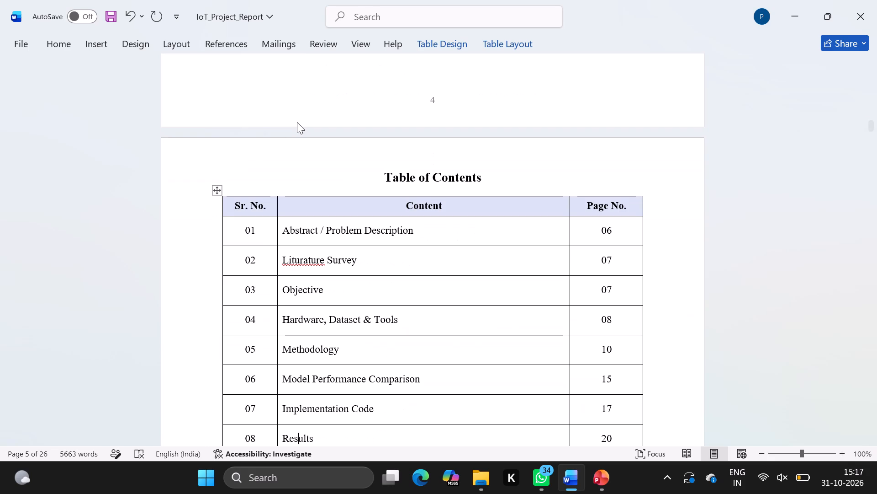
pyautogui.press('Down')
pyautogui.press('Down')
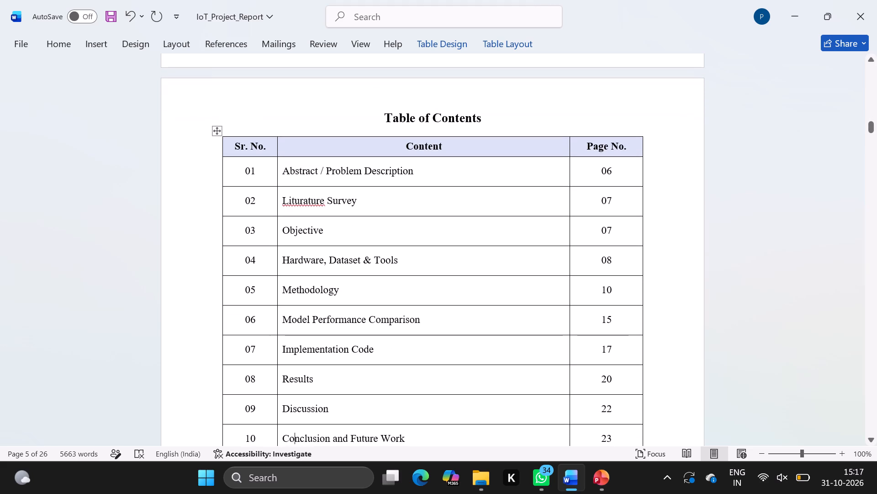
pyautogui.press('Down')
pyautogui.press('Down')
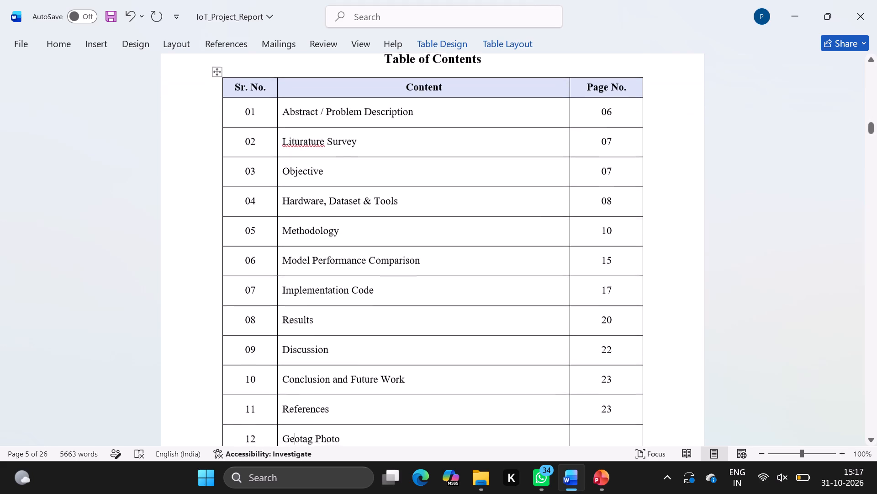
pyautogui.press('Down')
pyautogui.press('Down')
pyautogui.press('Up')
pyautogui.press('Up')
pyautogui.press('Up')
pyautogui.press('Up')
pyautogui.press('Up')
pyautogui.press('Up')
pyautogui.press('Up')
pyautogui.press('Up')
pyautogui.press('Up')
pyautogui.press('Up')
pyautogui.press('Up')
pyautogui.press('Up')
pyautogui.press('Up')
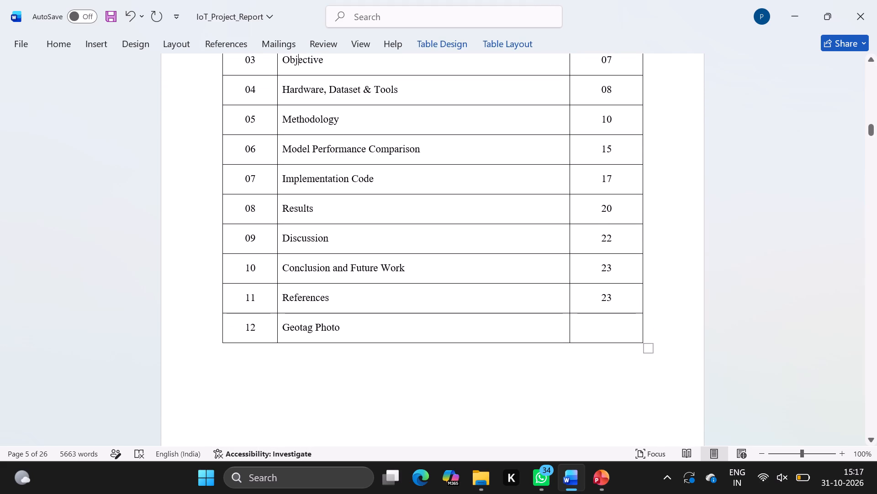
pyautogui.press('Up')
pyautogui.press('Up')
pyautogui.press('Up')
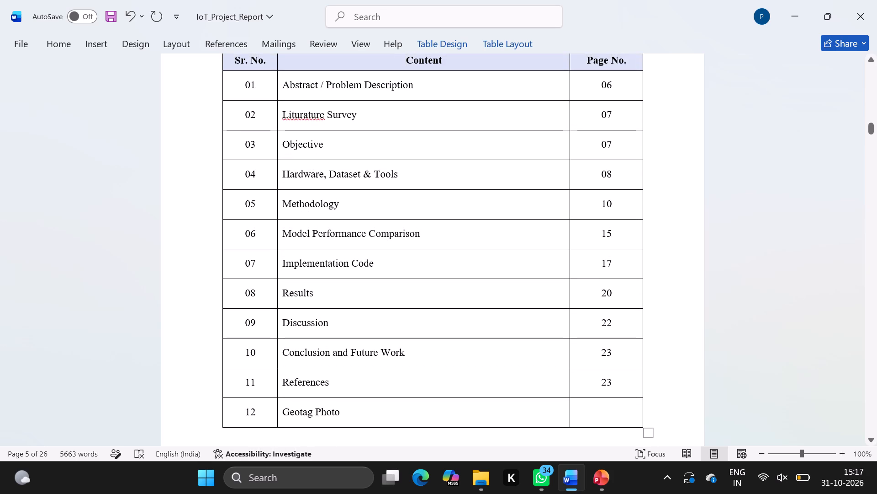
# Read through the report's Abstract / Problem Description section, including Problem Identified, Research Gap, Research Question and the start of Key Innovation.
pyautogui.press('Down')
pyautogui.press('Down')
pyautogui.press('Down')
pyautogui.press('Down')
pyautogui.press('Down')
pyautogui.press('Down')
pyautogui.press('Down')
pyautogui.press('Down')
pyautogui.press('Down')
pyautogui.press('Down')
pyautogui.press('Down')
pyautogui.press('Down')
pyautogui.press('Down')
pyautogui.press('Down')
pyautogui.press('Down')
pyautogui.press('Down')
pyautogui.press('Down')
pyautogui.press('Down')
pyautogui.press('Down')
pyautogui.press('Down')
pyautogui.press('Down')
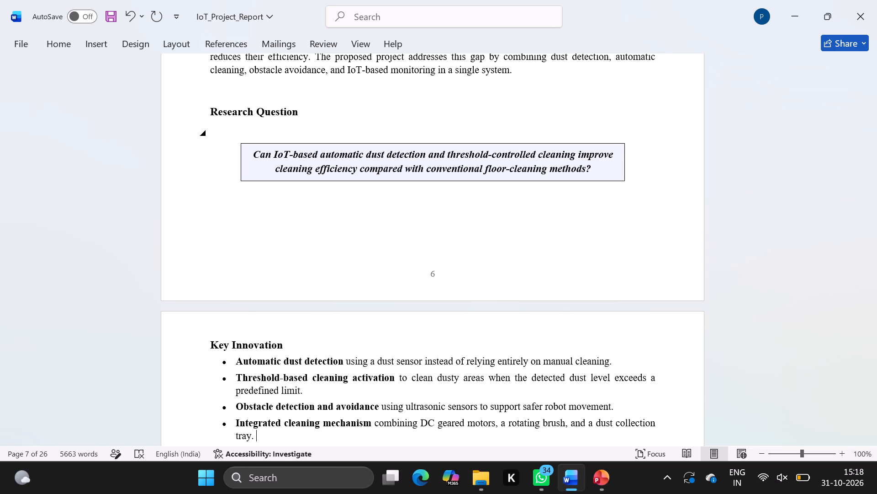
# Go back through the report's front matter and check the student name and roll number tables on the title and Certificate pages.
pyautogui.scroll(2, 354, 115)
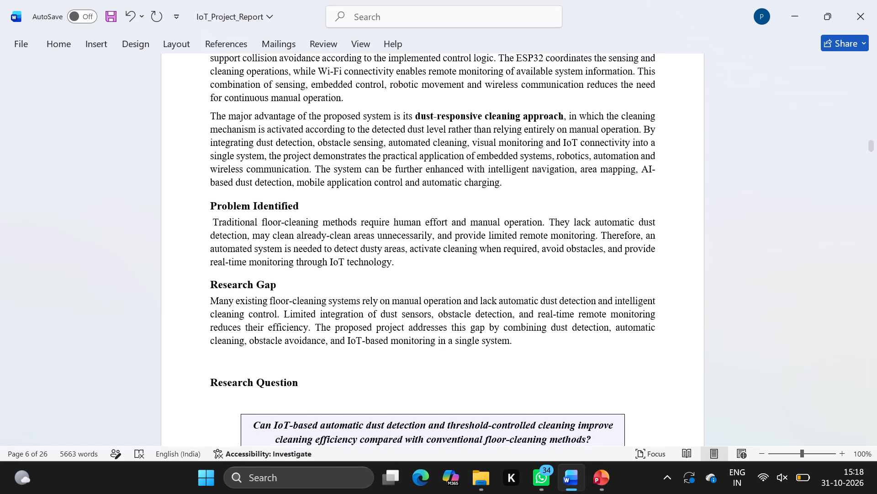
pyautogui.scroll(11, 360, 145)
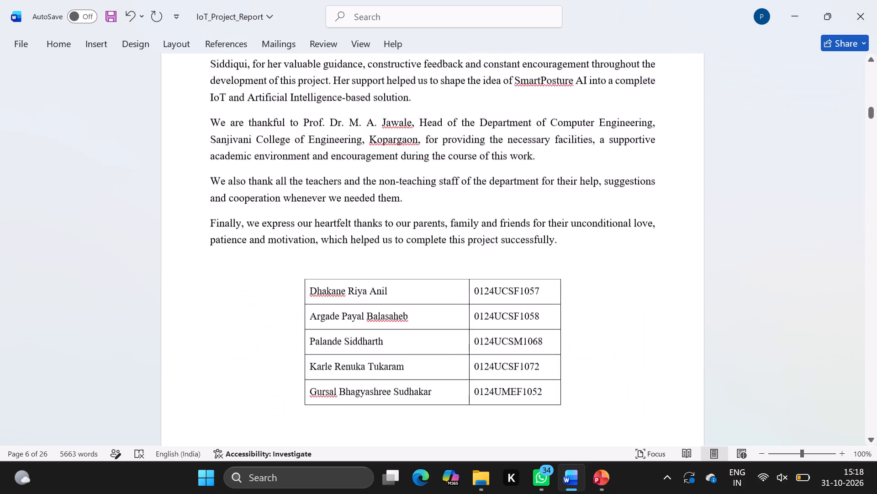
pyautogui.scroll(5, 360, 145)
pyautogui.scroll(-2, 395, 273)
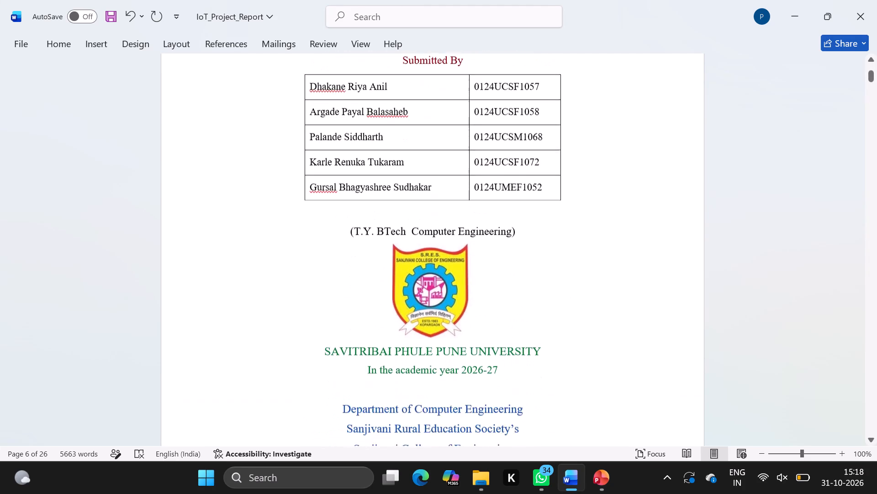
pyautogui.scroll(-1, 395, 273)
pyautogui.scroll(-2, 450, 319)
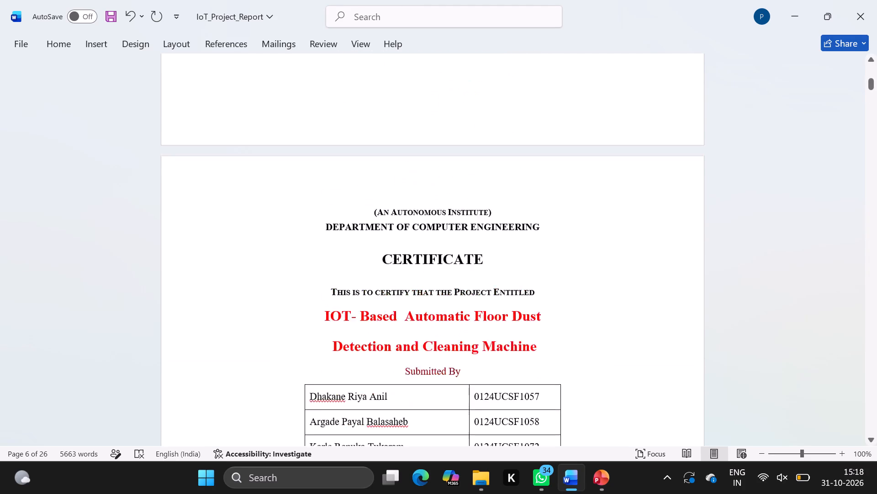
pyautogui.scroll(-3, 450, 319)
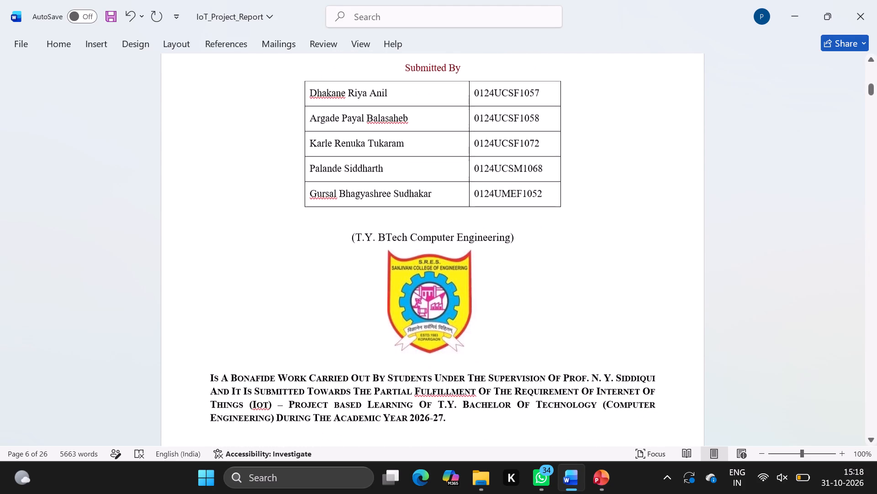
pyautogui.scroll(-1, 450, 319)
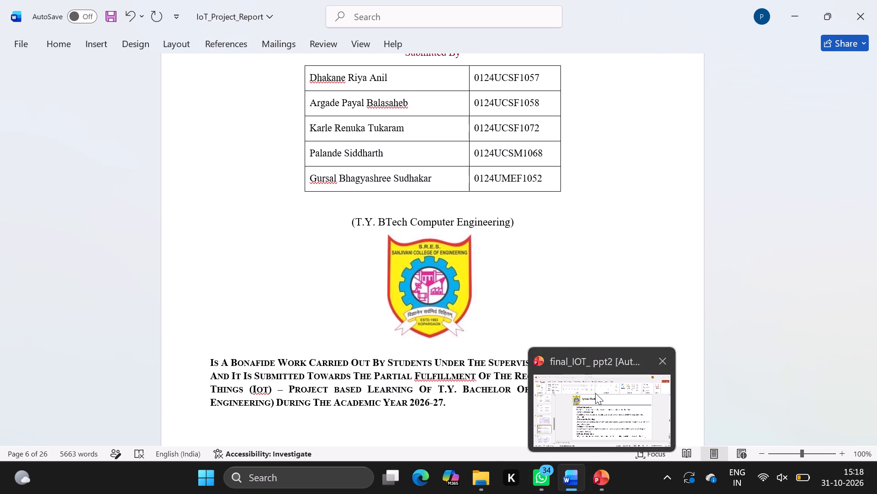
# Switch to the final_IOT_ppt2 presentation in PowerPoint and shift the Team Members text box on the title slide slightly to the right.
pyautogui.click(595, 393)
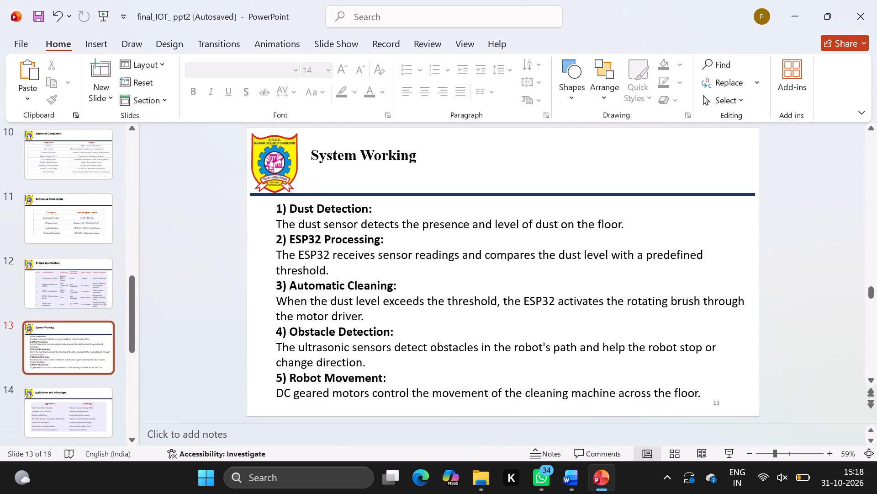
pyautogui.press('Up')
pyautogui.press('Up')
pyautogui.press('Up')
pyautogui.press('Up')
pyautogui.press('Up')
pyautogui.press('Up')
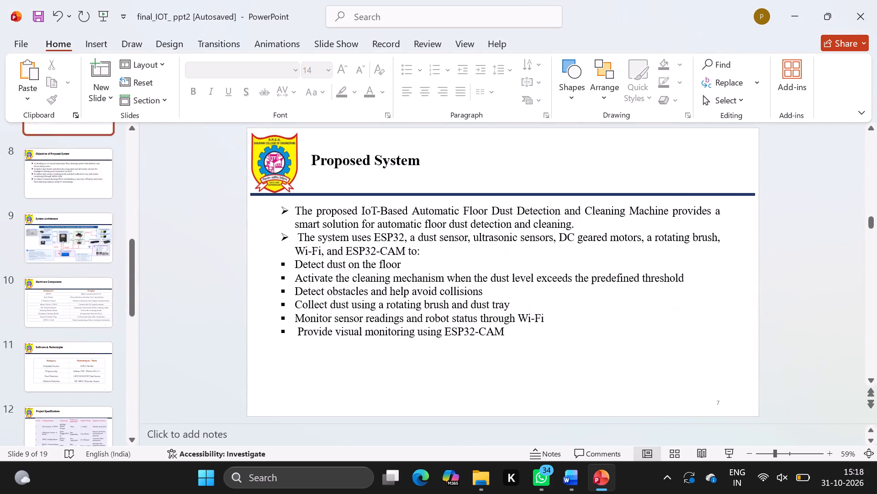
pyautogui.press('Up')
pyautogui.press('Up')
pyautogui.press('Up')
pyautogui.press('Up')
pyautogui.press('Up')
pyautogui.press('Up')
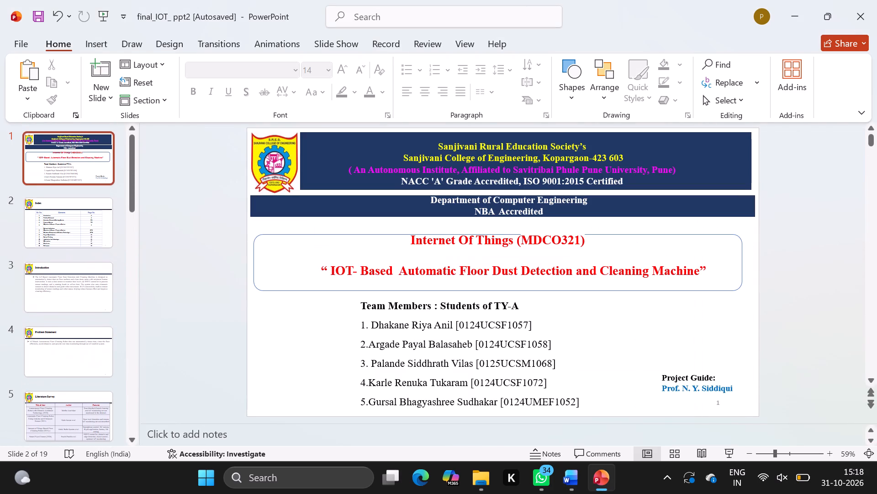
pyautogui.press('Up')
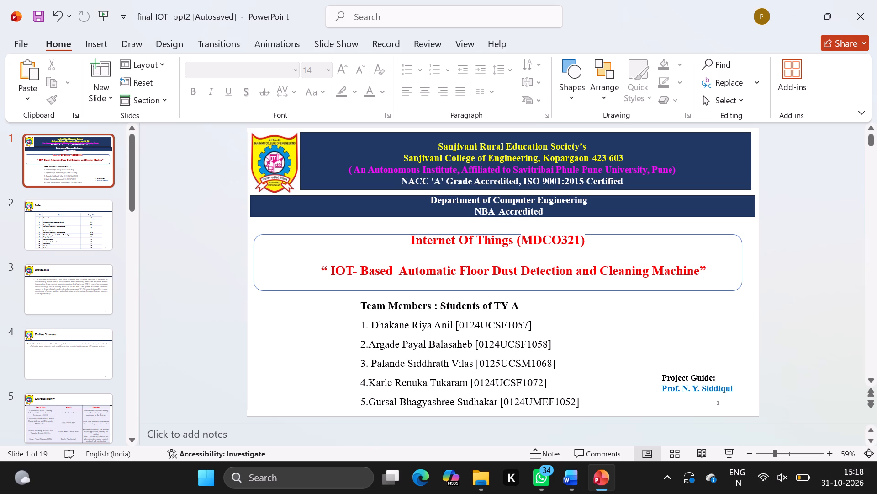
pyautogui.moveTo(357, 323); pyautogui.dragTo(362, 324)
pyautogui.click(362, 324)
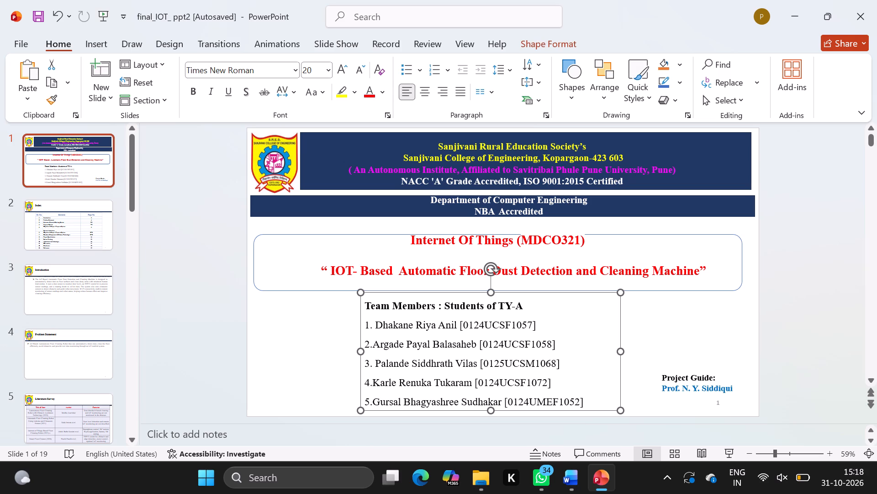
pyautogui.moveTo(362, 324); pyautogui.dragTo(368, 324)
pyautogui.click(749, 420)
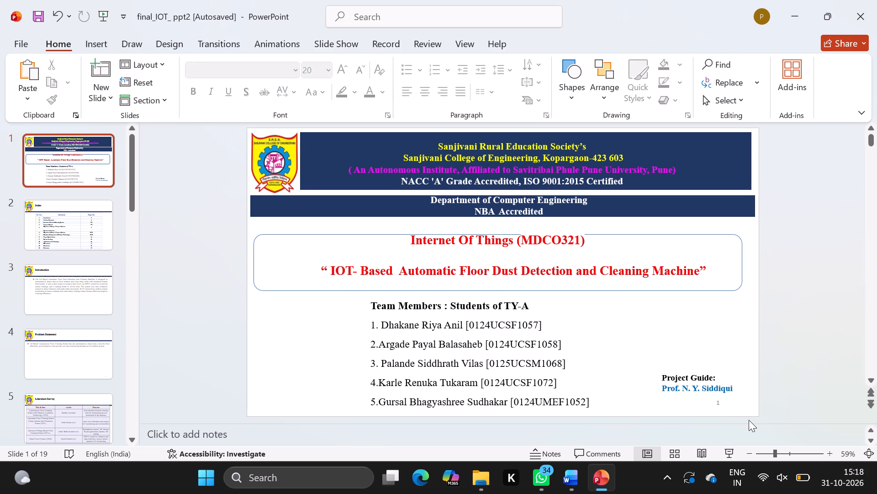
# Save the final_IOT_ppt2 presentation and return to the IoT_Project_Report in Word.
pyautogui.hotkey('ctrl', 's')
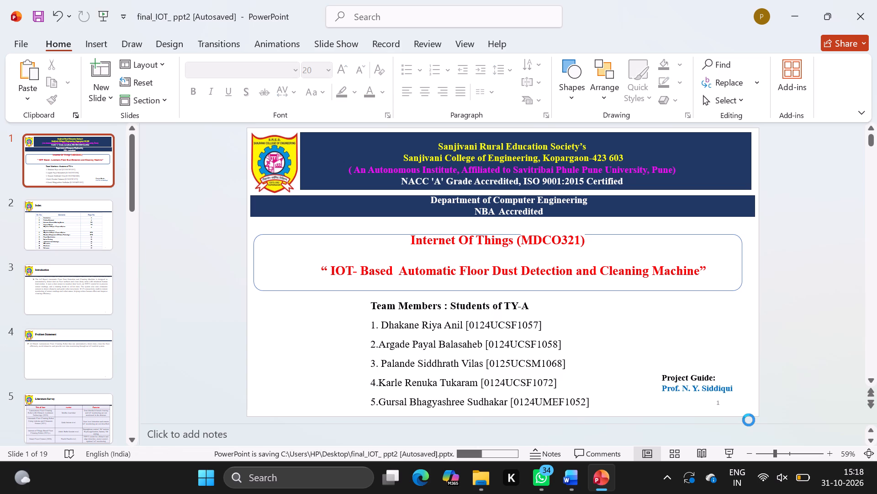
pyautogui.hotkey('ctrl', 's')
pyautogui.hotkey('ctrl', 's')
pyautogui.hotkey('ctrl', 's')
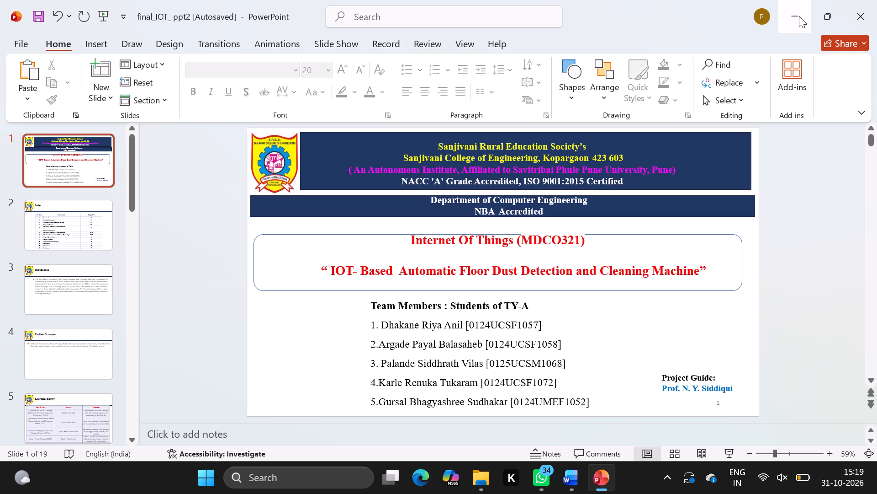
pyautogui.hotkey('ctrl', 's')
pyautogui.hotkey('ctrl', 's')
pyautogui.click(785, 10)
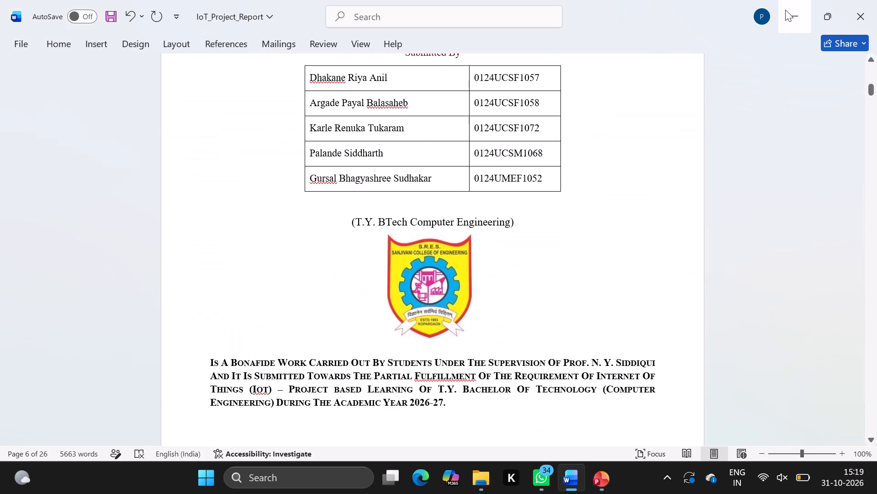
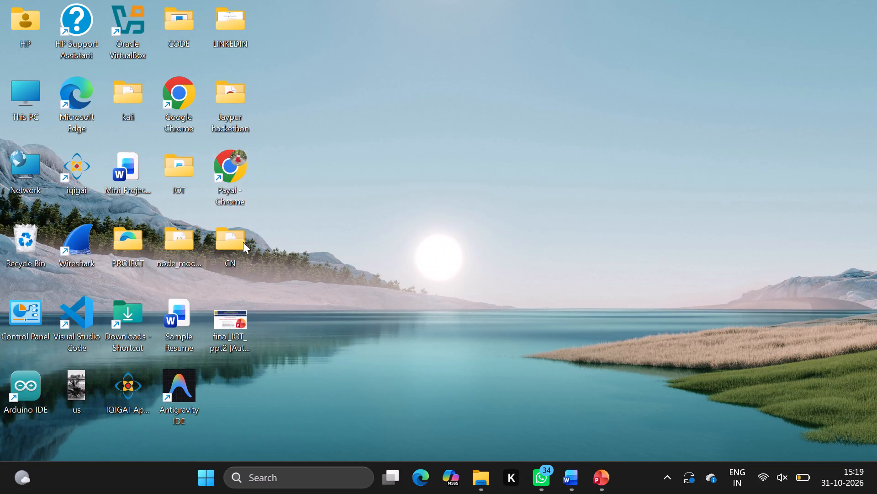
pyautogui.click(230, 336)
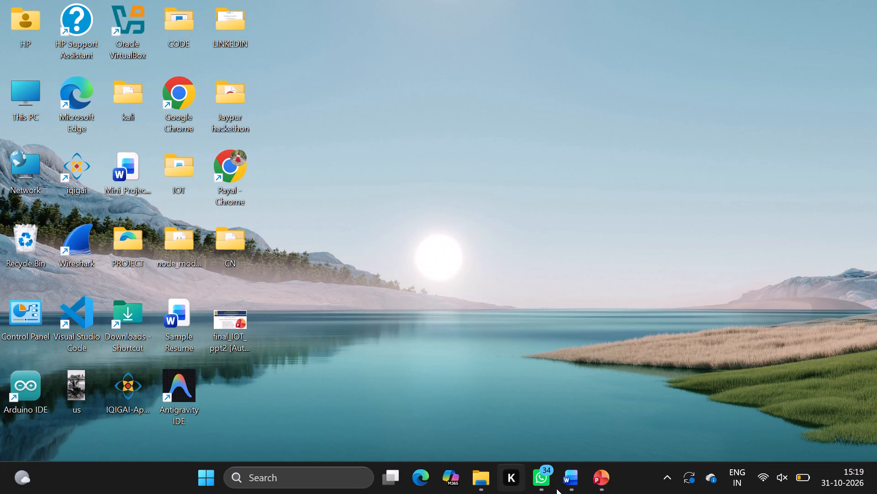
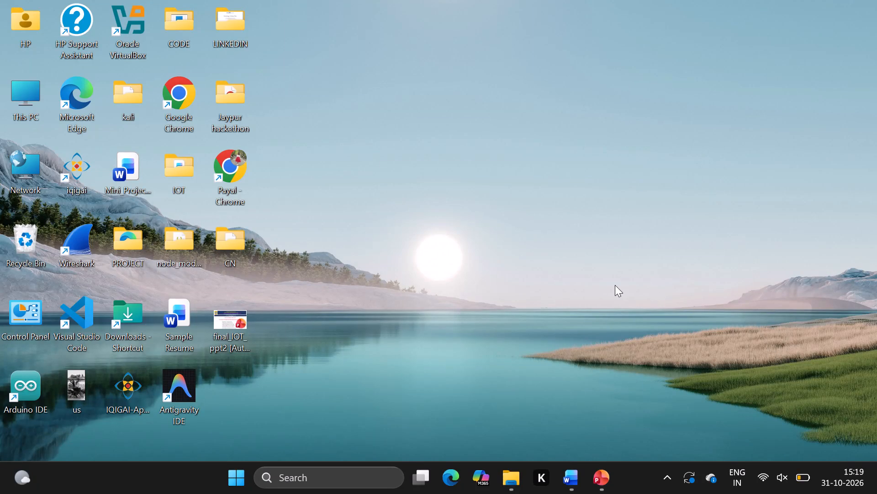
# Launch the WhatsApp app from the recent Windows searches.
pyautogui.click(374, 479)
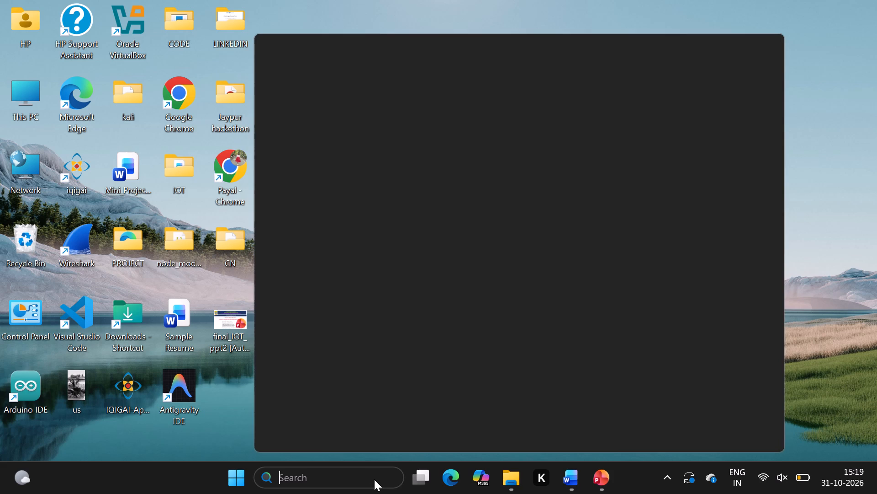
pyautogui.click(380, 259)
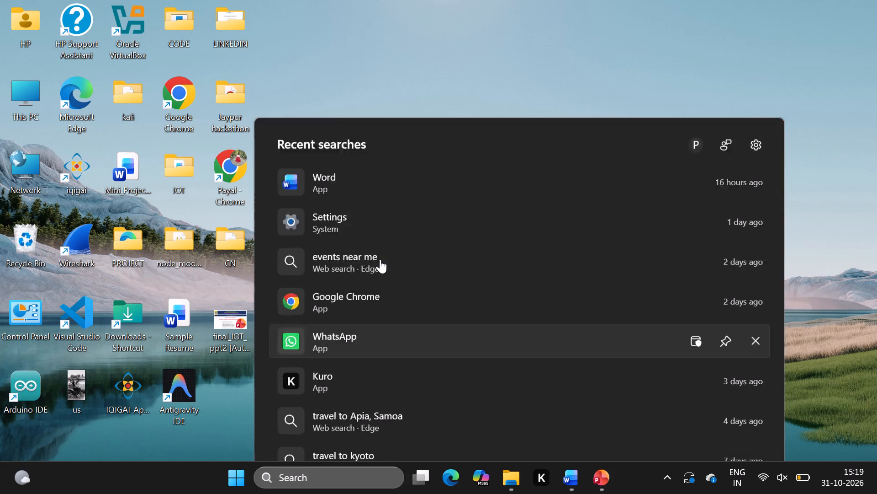
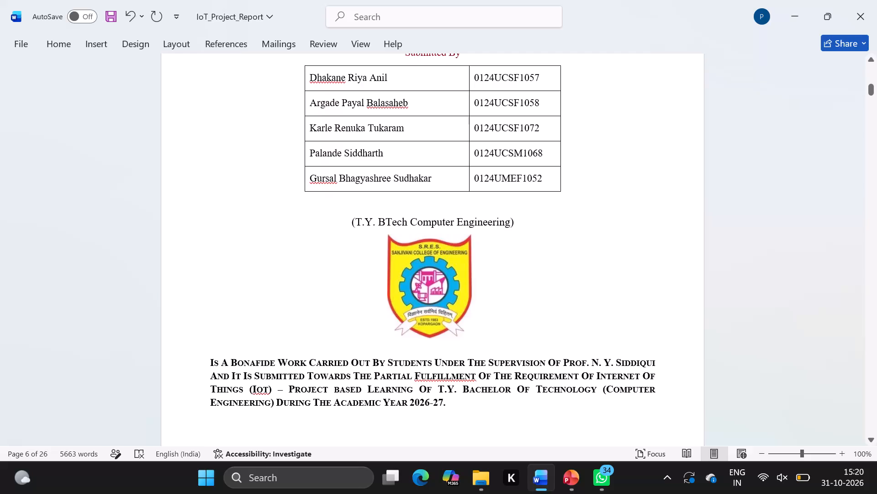
# Shrink the college logo on the report's certificate page by scaling it down proportionally.
pyautogui.scroll(5, 403, 317)
pyautogui.scroll(-4, 403, 317)
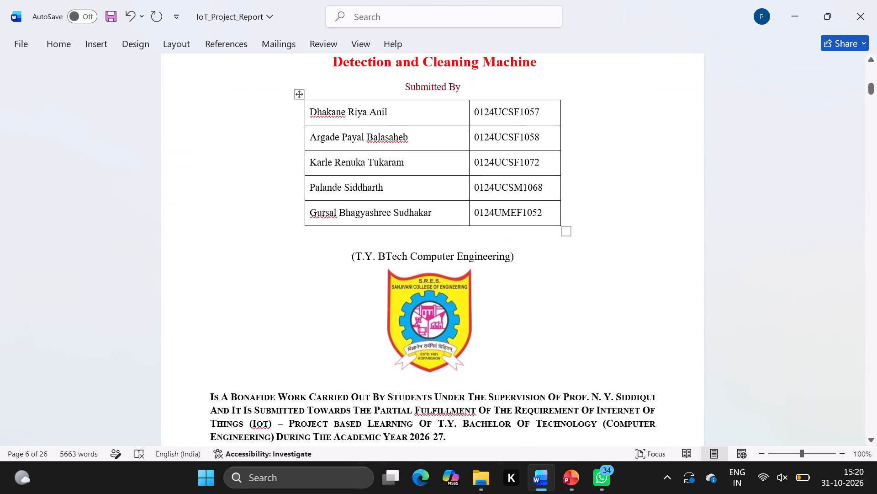
pyautogui.click(418, 325)
pyautogui.moveTo(480, 373); pyautogui.dragTo(476, 347)
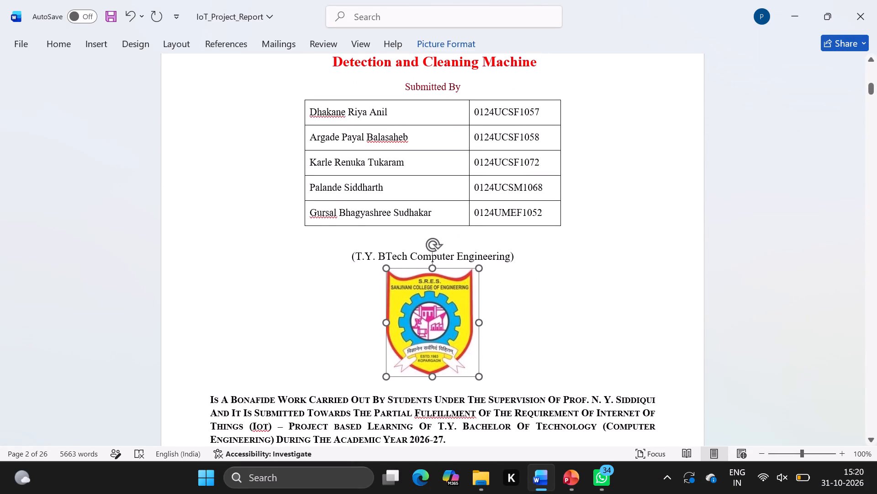
pyautogui.moveTo(476, 347); pyautogui.dragTo(475, 346)
pyautogui.moveTo(478, 374); pyautogui.dragTo(473, 353)
pyautogui.moveTo(473, 366); pyautogui.dragTo(461, 338)
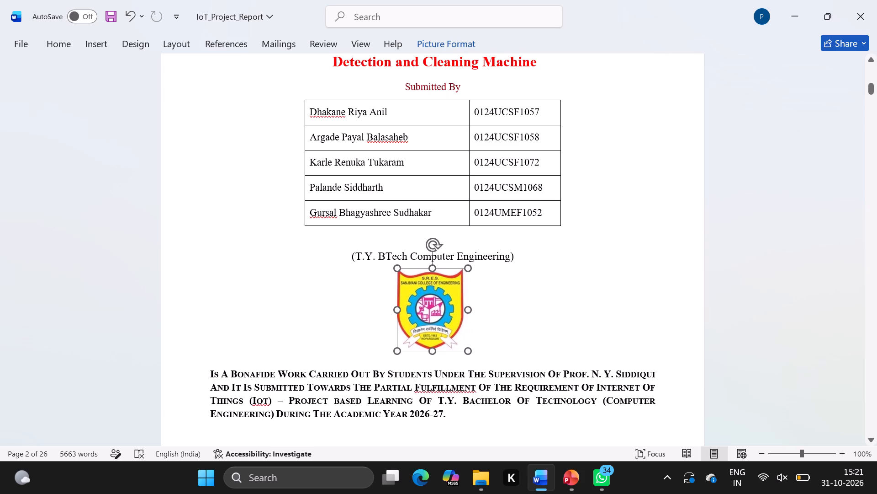
pyautogui.moveTo(461, 338); pyautogui.dragTo(460, 330)
pyautogui.click(552, 330)
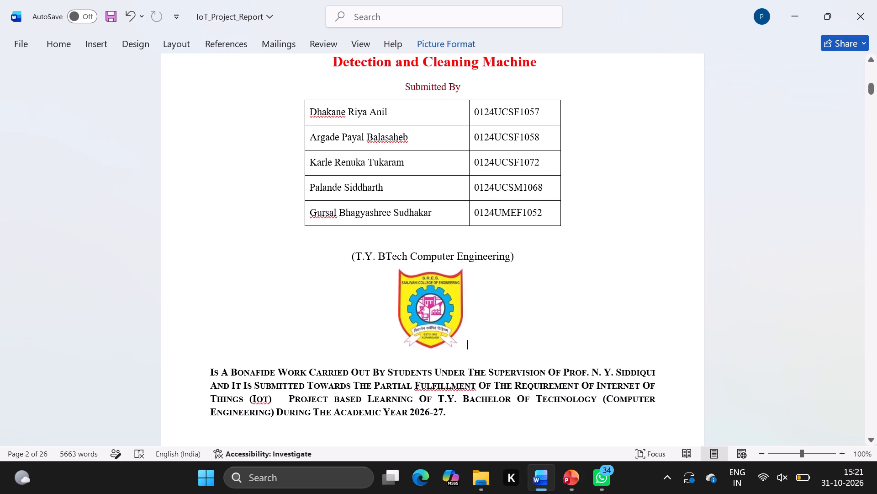
# Save the IoT_Project_Report document.
pyautogui.scroll(-1, 552, 330)
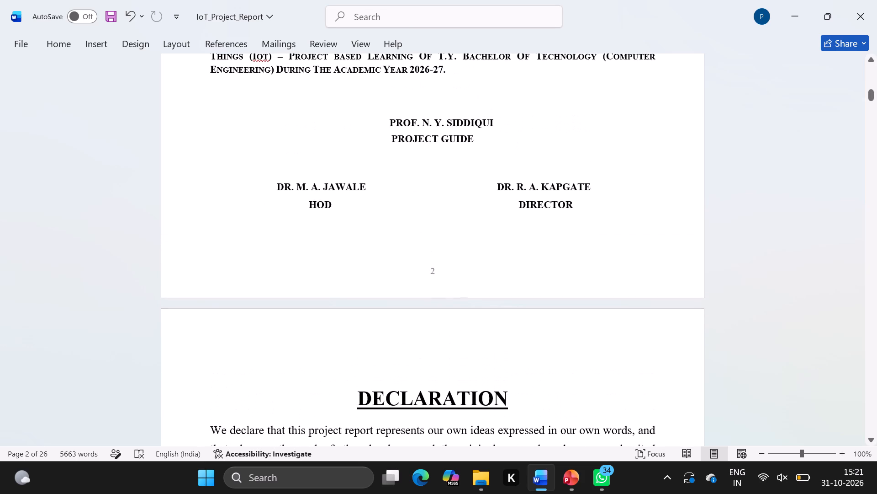
pyautogui.hotkey('ctrl', 's')
pyautogui.scroll(-2, 552, 330)
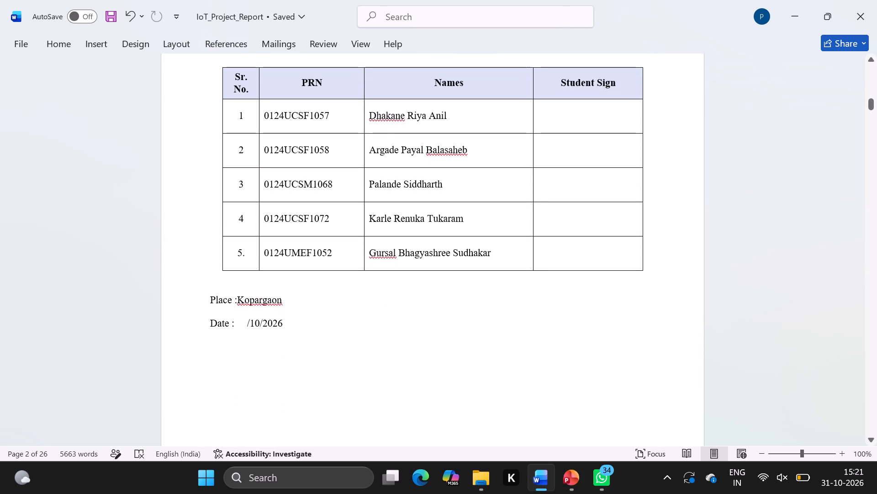
pyautogui.scroll(-3, 458, 340)
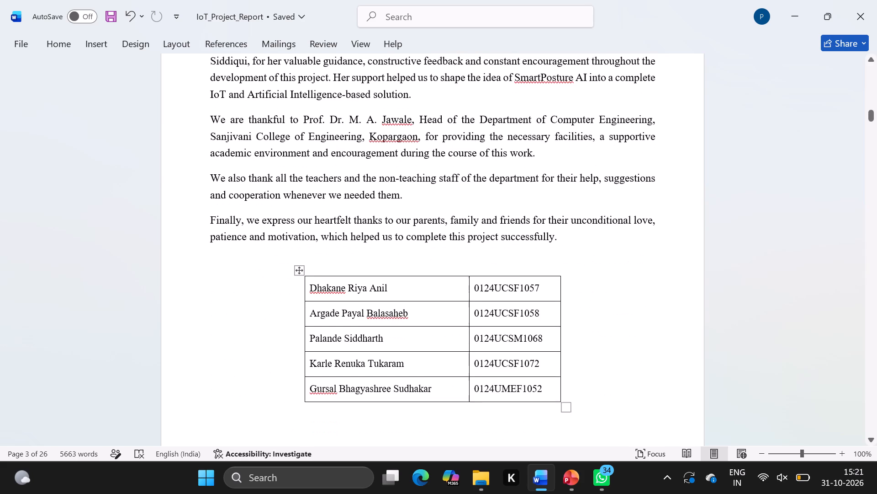
# Switch to the final_IOT_ppt2 presentation and widen the team-members text box on slide 1 on both sides, reaching the title frame's left edge.
pyautogui.click(578, 479)
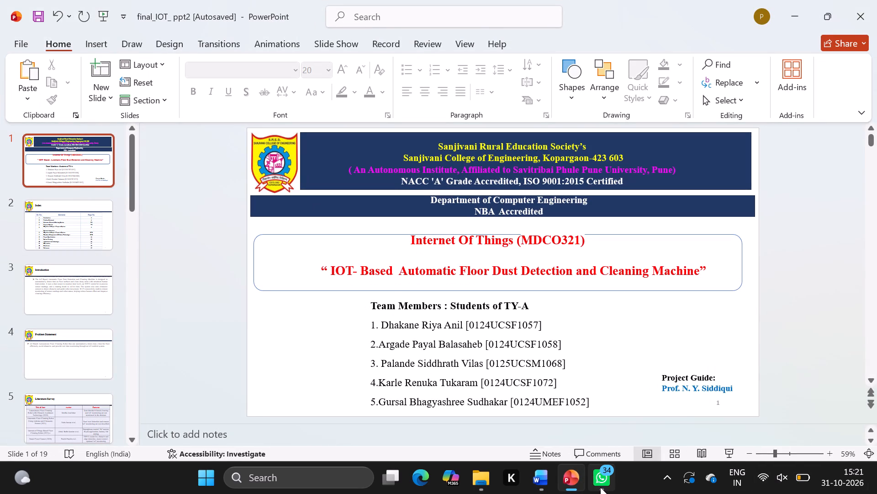
pyautogui.click(370, 361)
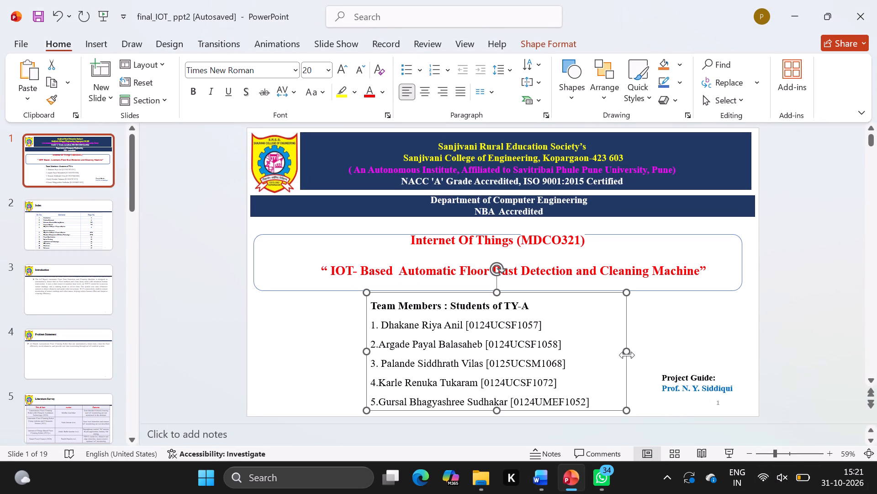
pyautogui.moveTo(627, 355); pyautogui.dragTo(669, 354)
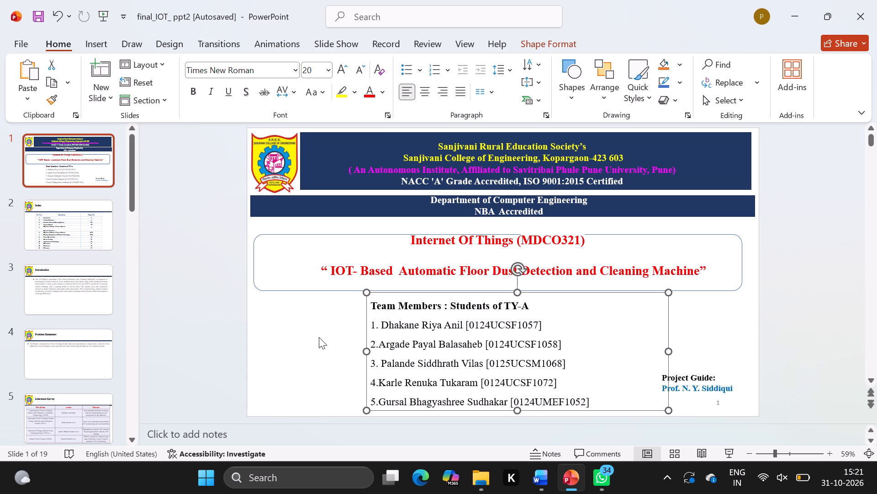
pyautogui.moveTo(367, 352); pyautogui.dragTo(256, 344)
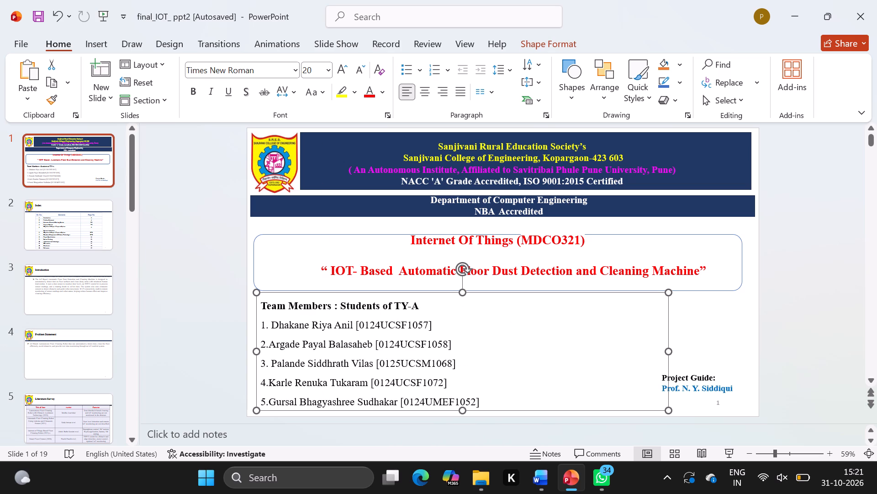
# Copy the third and fourth team-member lines and paste them directly after the first member's entry.
pyautogui.click(435, 325)
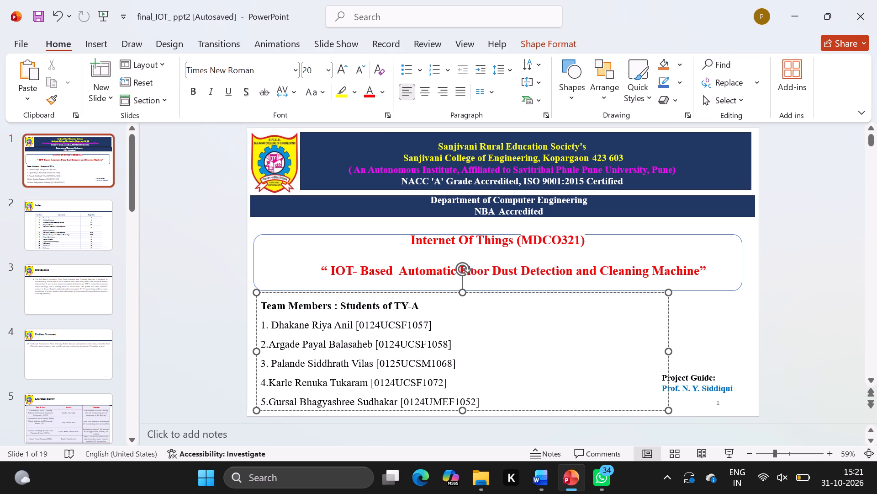
pyautogui.moveTo(261, 360); pyautogui.dragTo(428, 361)
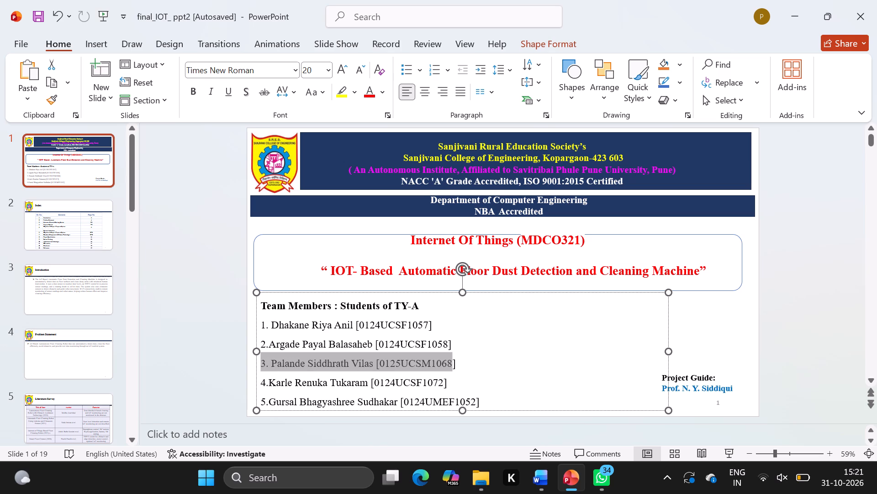
pyautogui.moveTo(428, 361); pyautogui.dragTo(455, 383)
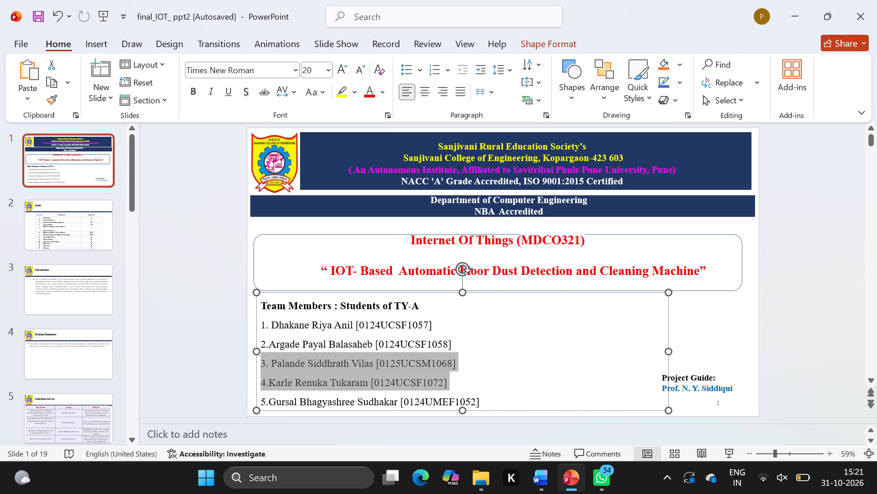
pyautogui.hotkey('ctrl', 'c')
pyautogui.click(456, 322)
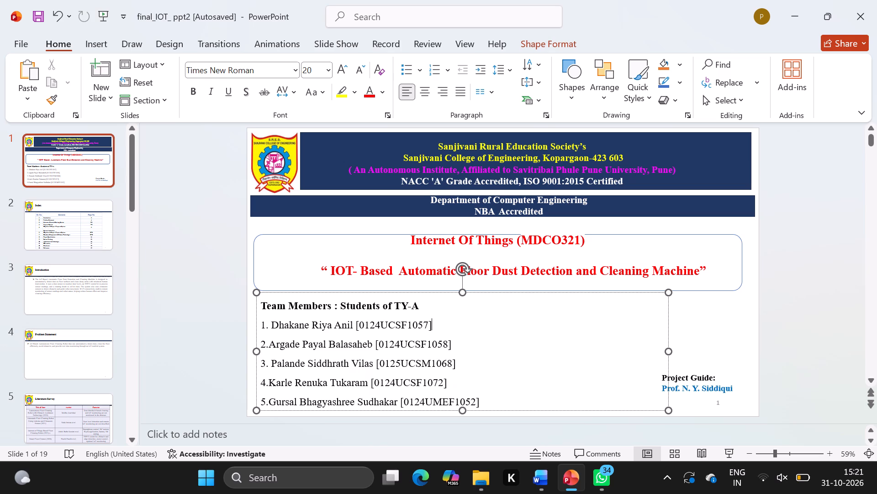
pyautogui.click(464, 327)
pyautogui.hotkey('ctrl', 'v')
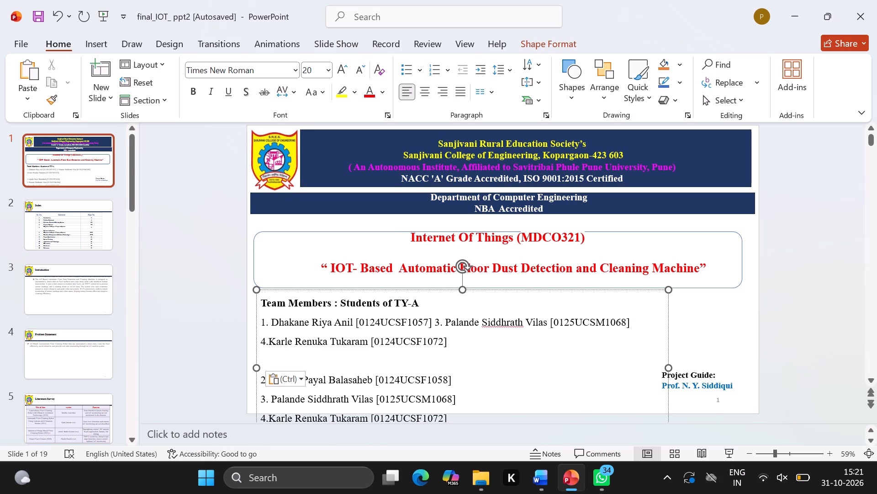
# Delete the original third team-member line below the second member's entry.
pyautogui.moveTo(261, 416); pyautogui.dragTo(305, 427)
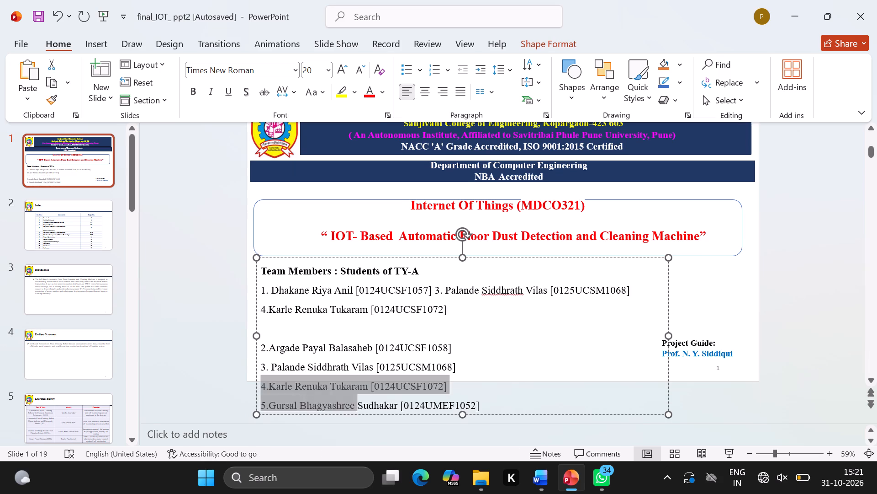
pyautogui.click(504, 337)
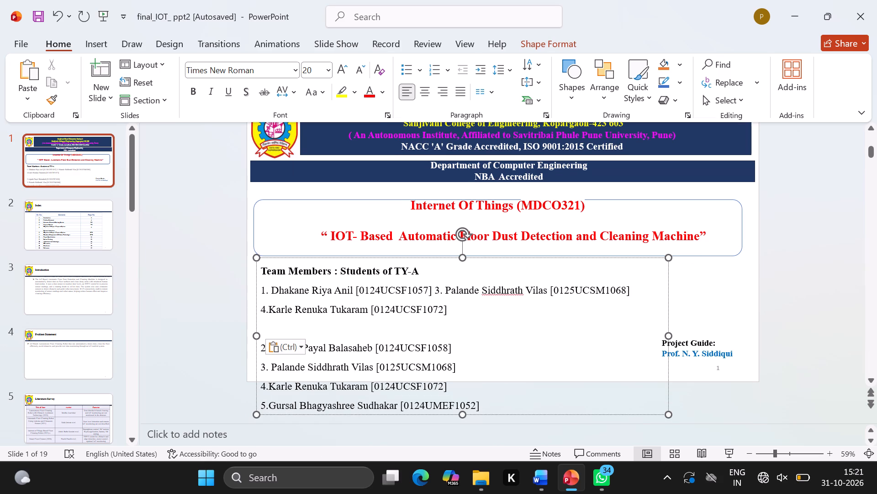
pyautogui.click(464, 370)
pyautogui.press('BackSpace')
pyautogui.press('BackSpace')
pyautogui.press('BackSpace')
pyautogui.press('BackSpace')
pyautogui.press('BackSpace')
pyautogui.press('BackSpace')
pyautogui.press('BackSpace')
pyautogui.press('BackSpace')
pyautogui.press('BackSpace')
pyautogui.press('BackSpace')
pyautogui.press('BackSpace')
pyautogui.press('BackSpace')
pyautogui.press('BackSpace')
pyautogui.press('BackSpace')
pyautogui.press('BackSpace')
pyautogui.press('BackSpace')
pyautogui.press('BackSpace')
pyautogui.press('BackSpace')
pyautogui.press('BackSpace')
pyautogui.press('BackSpace')
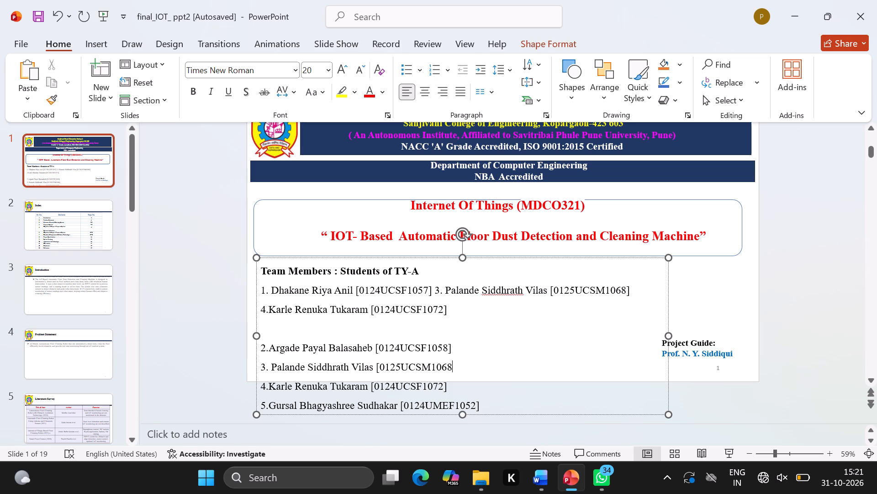
pyautogui.press('BackSpace')
pyautogui.press('BackSpace')
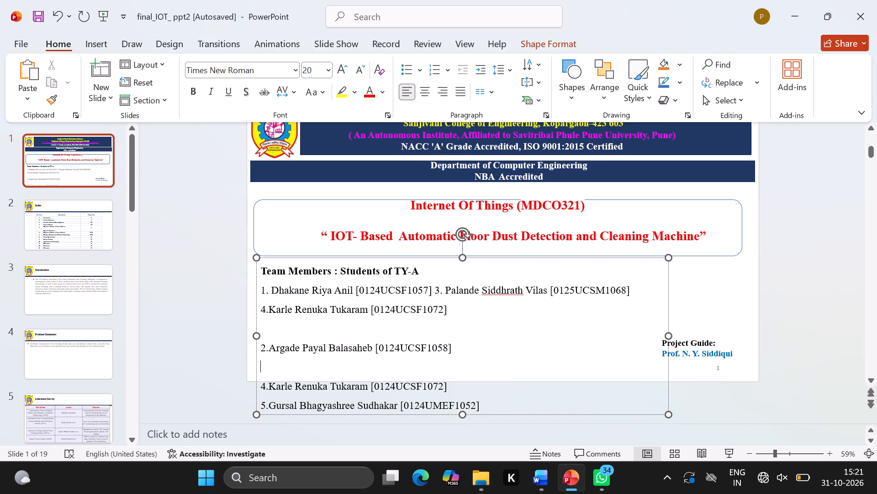
pyautogui.press('BackSpace')
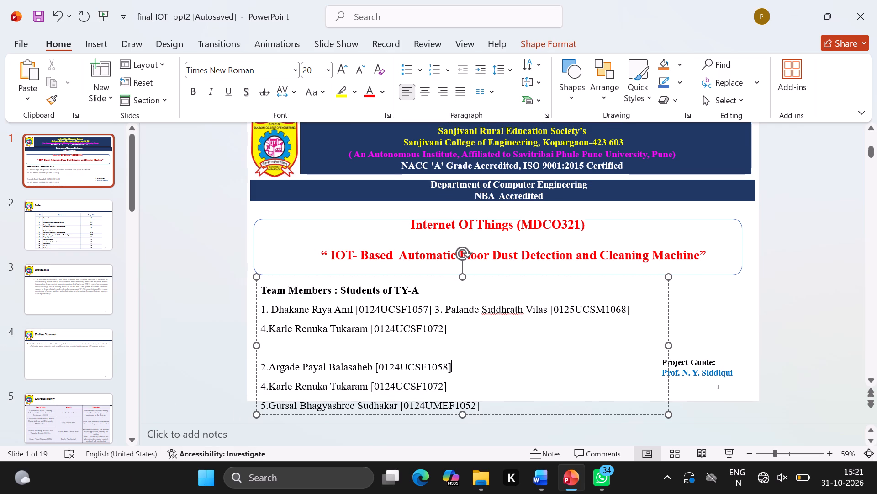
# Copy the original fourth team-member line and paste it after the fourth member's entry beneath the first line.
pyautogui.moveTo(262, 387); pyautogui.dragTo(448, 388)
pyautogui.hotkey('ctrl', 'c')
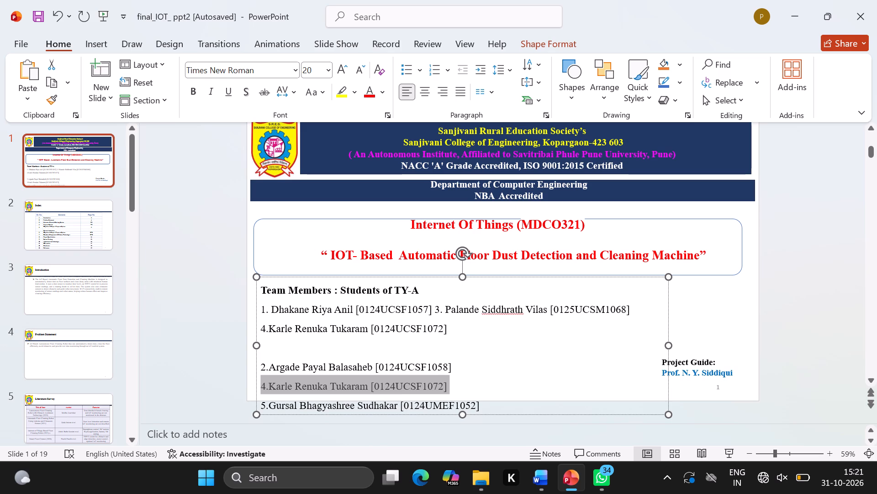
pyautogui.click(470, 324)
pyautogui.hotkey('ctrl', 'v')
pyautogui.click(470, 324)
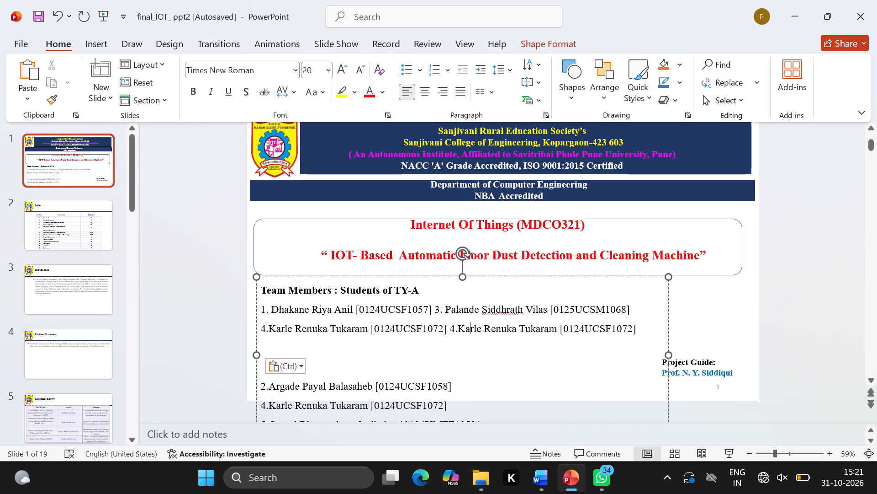
# Delete the text of the original fourth team-member line below the second member's entry.
pyautogui.click(453, 402)
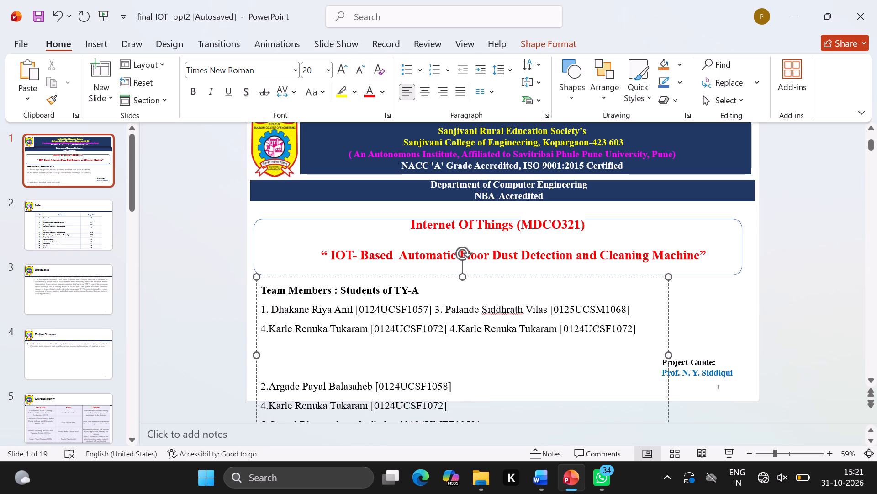
pyautogui.press('BackSpace')
pyautogui.press('BackSpace')
pyautogui.press('BackSpace')
pyautogui.press('BackSpace')
pyautogui.press('BackSpace')
pyautogui.press('BackSpace')
pyautogui.press('BackSpace')
pyautogui.press('BackSpace')
pyautogui.press('BackSpace')
pyautogui.press('BackSpace')
pyautogui.press('BackSpace')
pyautogui.press('BackSpace')
pyautogui.press('BackSpace')
pyautogui.press('BackSpace')
pyautogui.press('BackSpace')
pyautogui.press('BackSpace')
pyautogui.press('BackSpace')
pyautogui.press('BackSpace')
pyautogui.press('BackSpace')
pyautogui.press('BackSpace')
pyautogui.press('BackSpace')
pyautogui.press('BackSpace')
pyautogui.press('BackSpace')
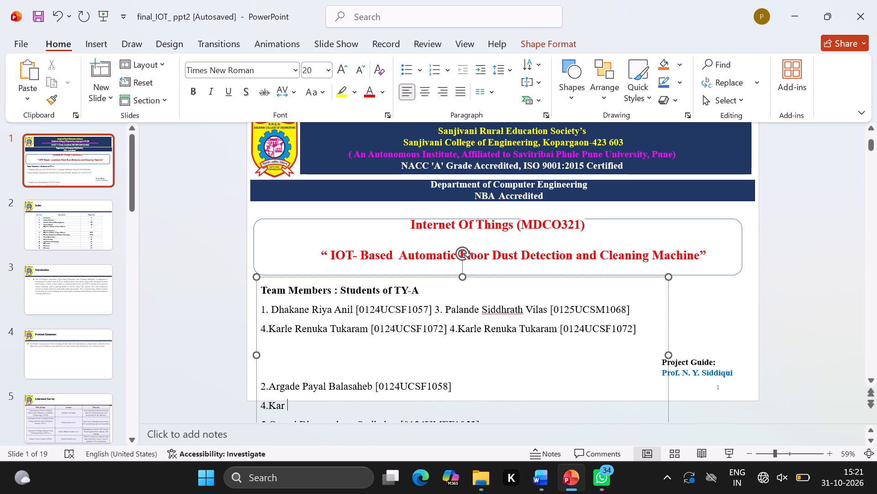
pyautogui.press('BackSpace')
pyautogui.press('BackSpace')
pyautogui.press('BackSpace')
pyautogui.press('BackSpace')
pyautogui.press('BackSpace')
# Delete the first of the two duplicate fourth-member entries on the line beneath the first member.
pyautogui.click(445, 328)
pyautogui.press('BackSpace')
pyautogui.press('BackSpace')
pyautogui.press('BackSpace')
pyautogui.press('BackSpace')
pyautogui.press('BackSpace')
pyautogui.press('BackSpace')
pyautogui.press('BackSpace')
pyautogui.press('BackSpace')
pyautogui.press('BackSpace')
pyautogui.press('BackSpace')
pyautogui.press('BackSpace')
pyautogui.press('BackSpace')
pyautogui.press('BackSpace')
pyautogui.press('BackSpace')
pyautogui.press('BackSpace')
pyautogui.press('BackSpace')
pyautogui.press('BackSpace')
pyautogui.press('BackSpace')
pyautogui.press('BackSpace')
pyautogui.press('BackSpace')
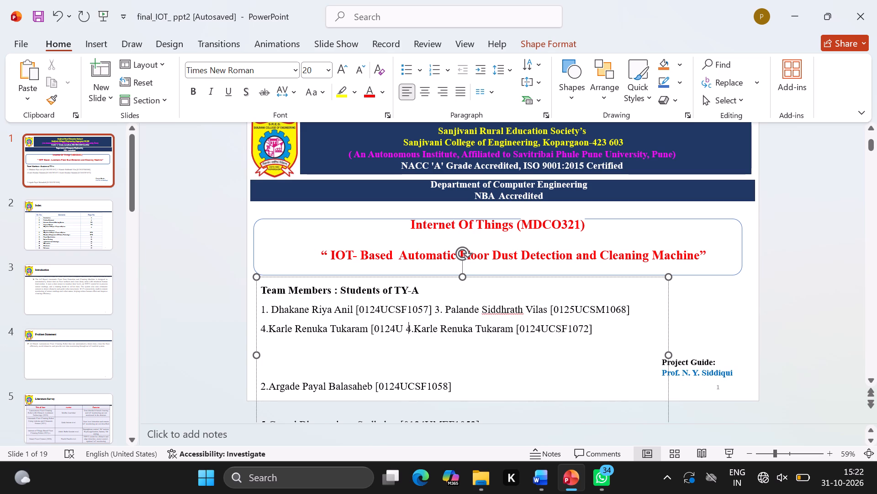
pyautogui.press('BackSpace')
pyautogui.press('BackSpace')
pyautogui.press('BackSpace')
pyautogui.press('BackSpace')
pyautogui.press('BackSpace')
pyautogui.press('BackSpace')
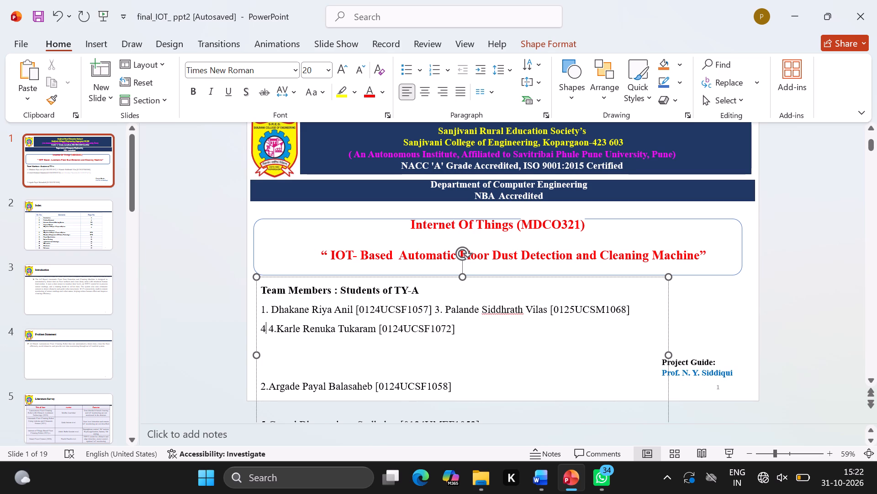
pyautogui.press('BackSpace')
# Copy the second team-member line and paste it in front of the fourth member's entry beneath the first line.
pyautogui.moveTo(263, 389); pyautogui.dragTo(428, 390)
pyautogui.click(475, 392)
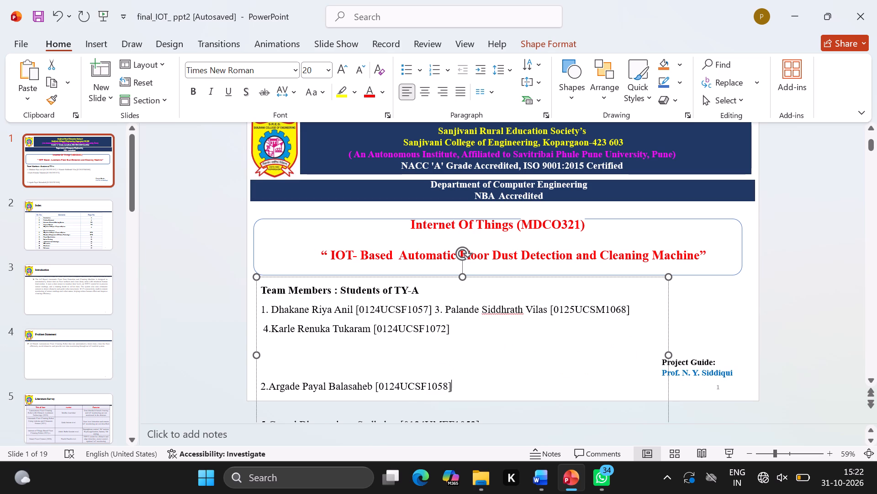
pyautogui.moveTo(261, 390); pyautogui.dragTo(427, 406)
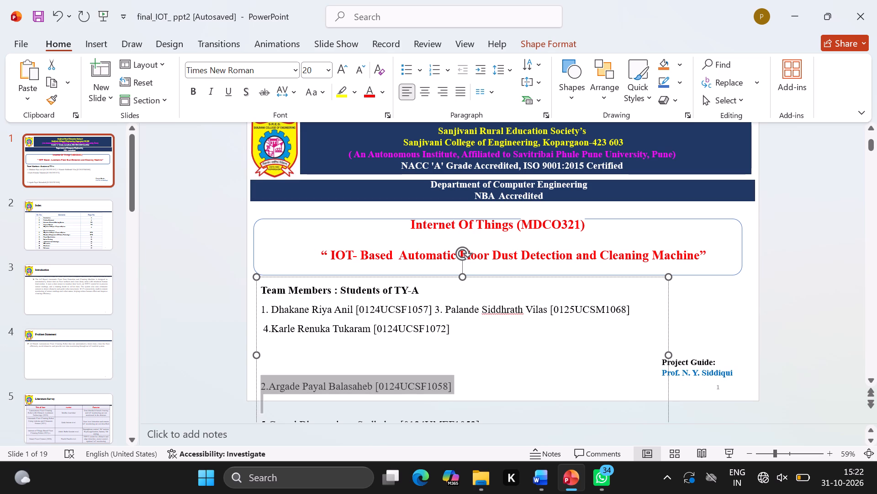
pyautogui.moveTo(427, 406); pyautogui.dragTo(428, 406)
pyautogui.hotkey('ctrl', 'c')
pyautogui.keyDown('ctrl'); pyautogui.doubleClick(428, 406); pyautogui.keyUp('ctrl')
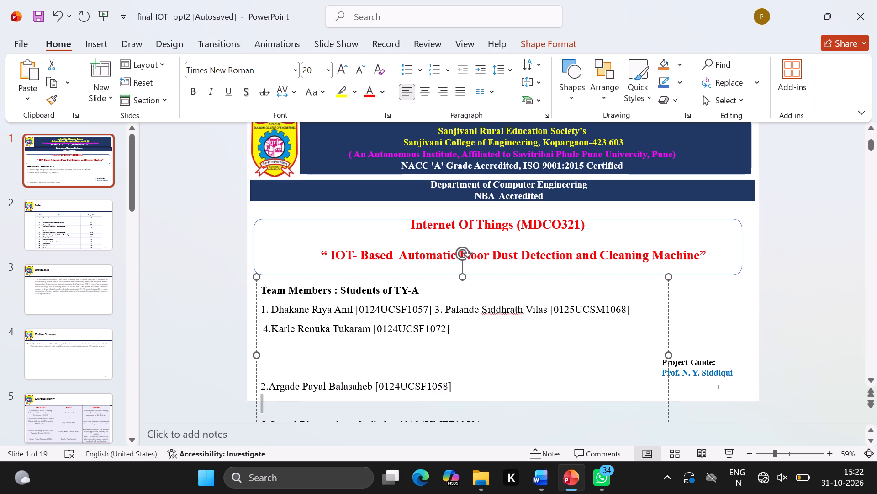
pyautogui.click(265, 333)
pyautogui.hotkey('ctrl', 'v')
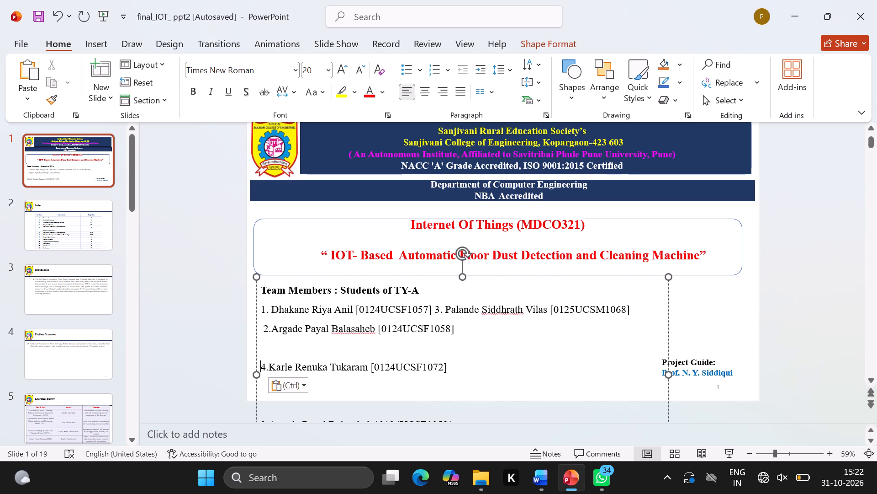
# Copy the fourth team-member line and paste it after the second member's entry, removing the extra line breaks added by the paste.
pyautogui.moveTo(260, 368); pyautogui.dragTo(443, 380)
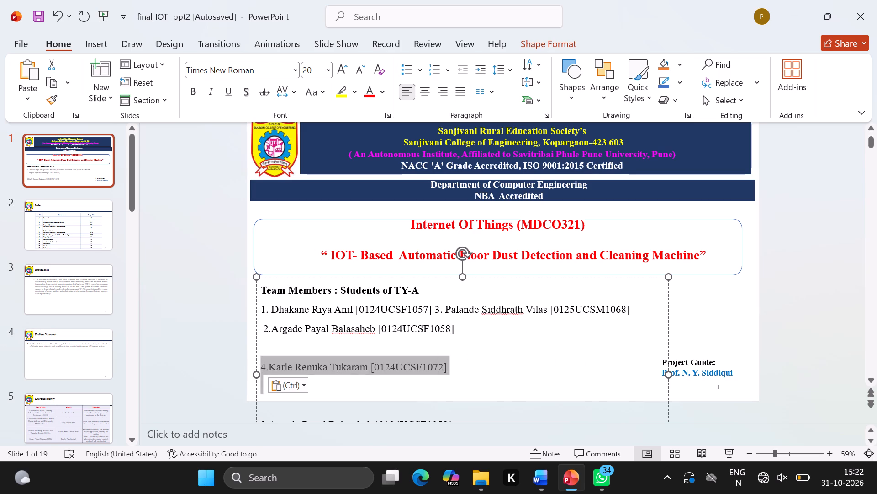
pyautogui.hotkey('ctrl', 'c')
pyautogui.click(482, 321)
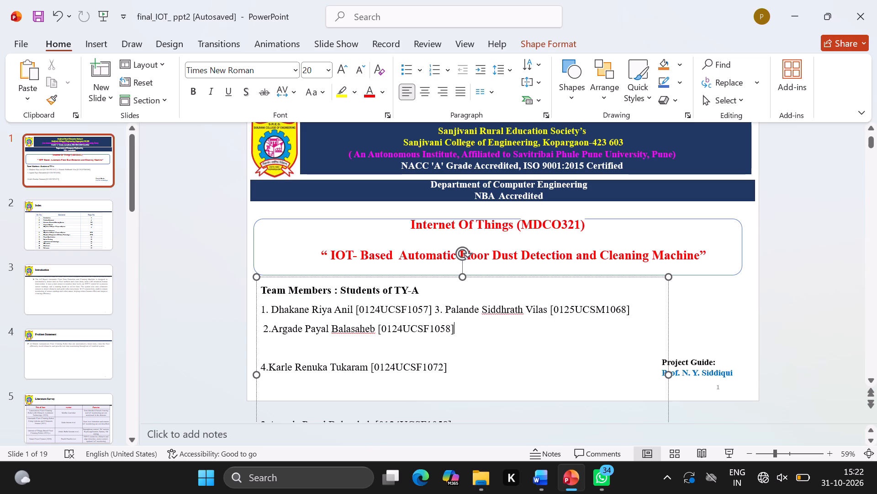
pyautogui.press('space')
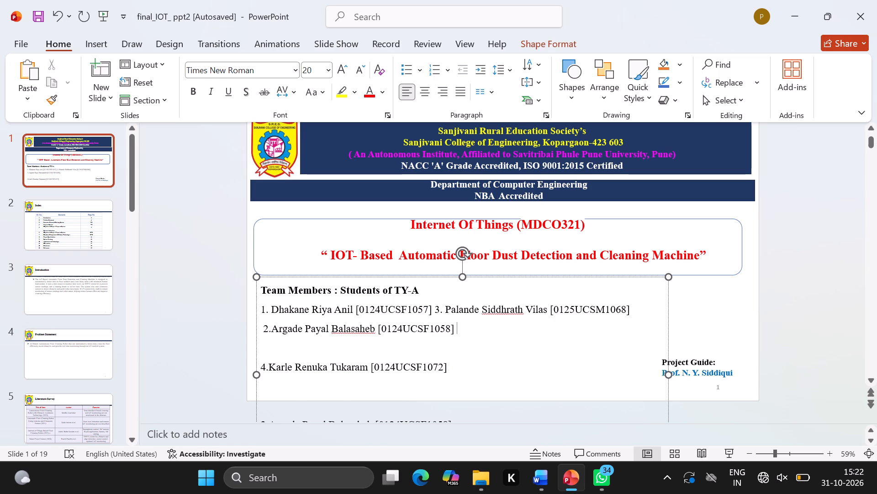
pyautogui.hotkey('ctrl', 'v')
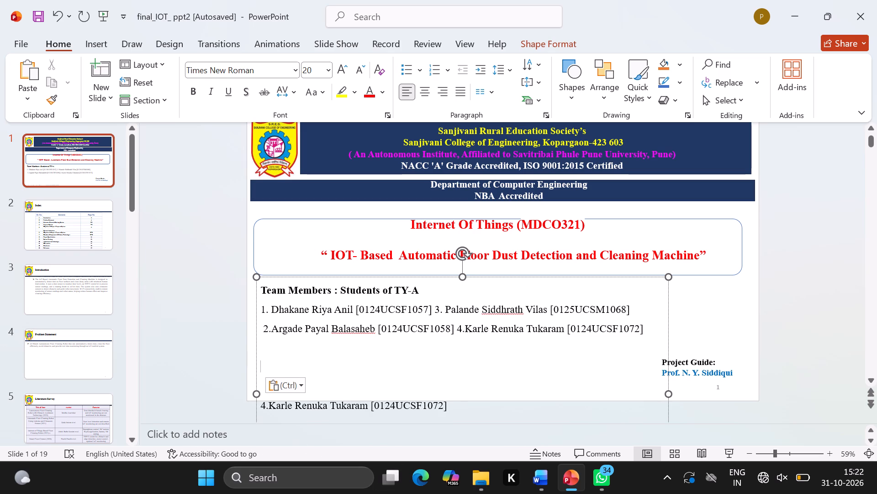
pyautogui.press('BackSpace')
pyautogui.press('BackSpace')
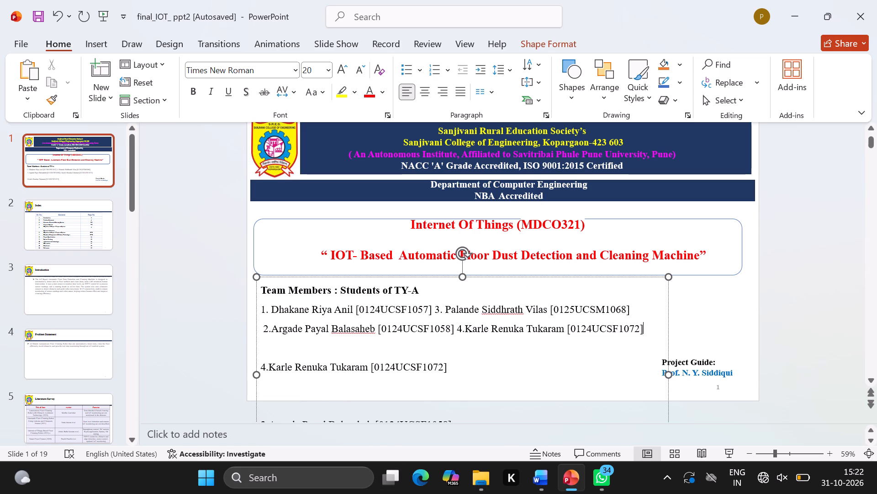
# Delete the leftover duplicate fourth-member line below the second row of team members.
pyautogui.click(456, 376)
pyautogui.doubleClick(451, 367)
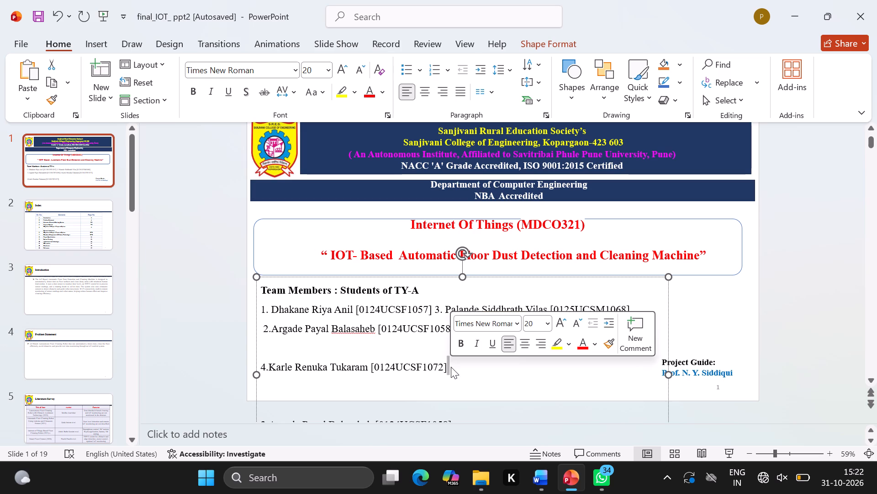
pyautogui.click(451, 367)
pyautogui.press('BackSpace')
pyautogui.press('BackSpace')
pyautogui.press('BackSpace')
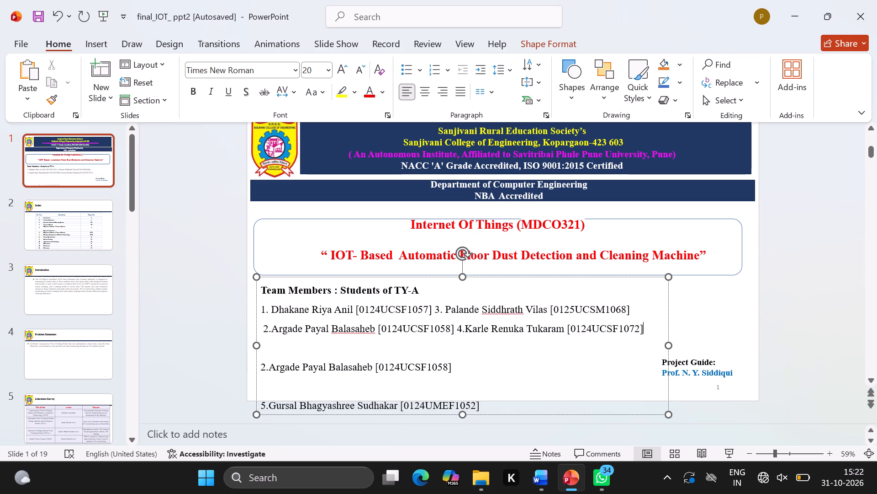
# Delete the leftover duplicate second-member line and the blank lines above the fifth member's entry.
pyautogui.doubleClick(460, 365)
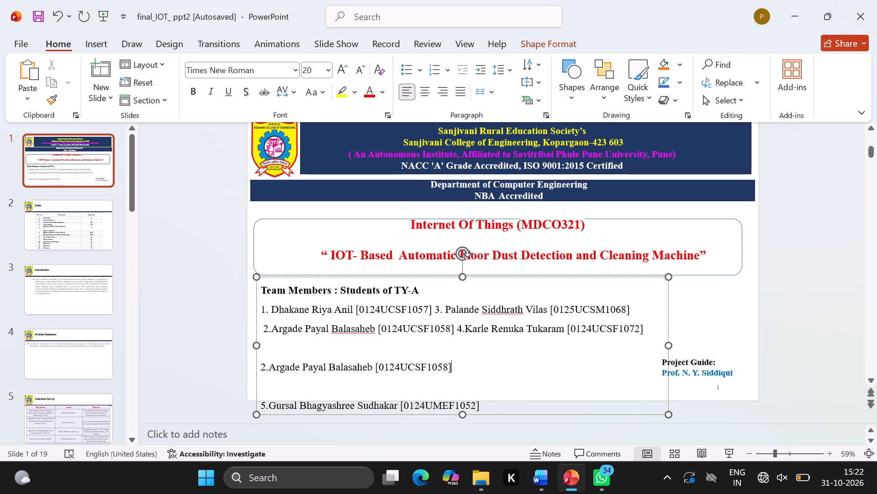
pyautogui.click(460, 365)
pyautogui.press('BackSpace')
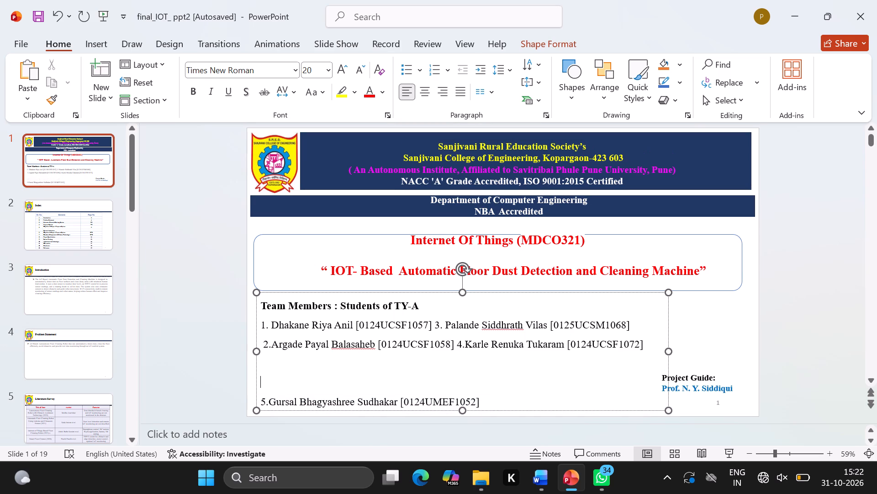
pyautogui.press('BackSpace')
pyautogui.press('BackSpace')
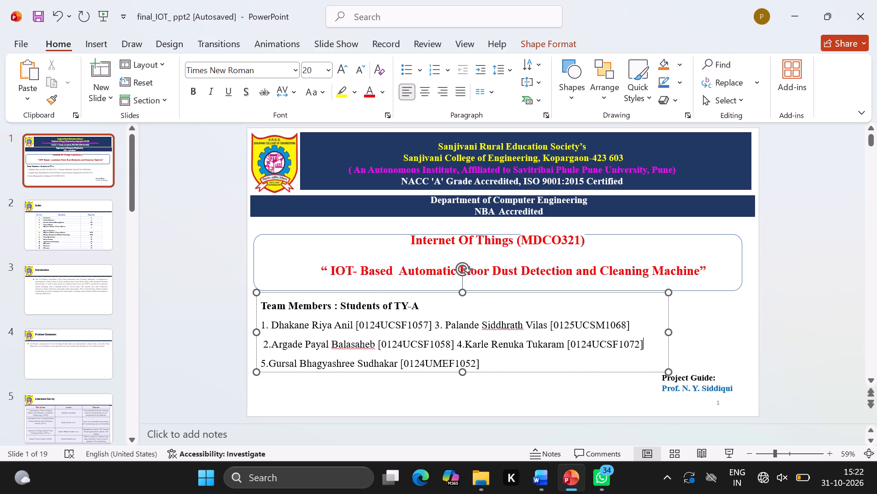
# Delete the bracketed ID number after the second team member's name.
pyautogui.click(453, 343)
pyautogui.press('BackSpace')
pyautogui.press('BackSpace')
pyautogui.press('BackSpace')
pyautogui.press('BackSpace')
pyautogui.press('BackSpace')
pyautogui.press('BackSpace')
pyautogui.press('BackSpace')
pyautogui.press('BackSpace')
pyautogui.press('BackSpace')
pyautogui.press('BackSpace')
pyautogui.press('BackSpace')
pyautogui.press('BackSpace')
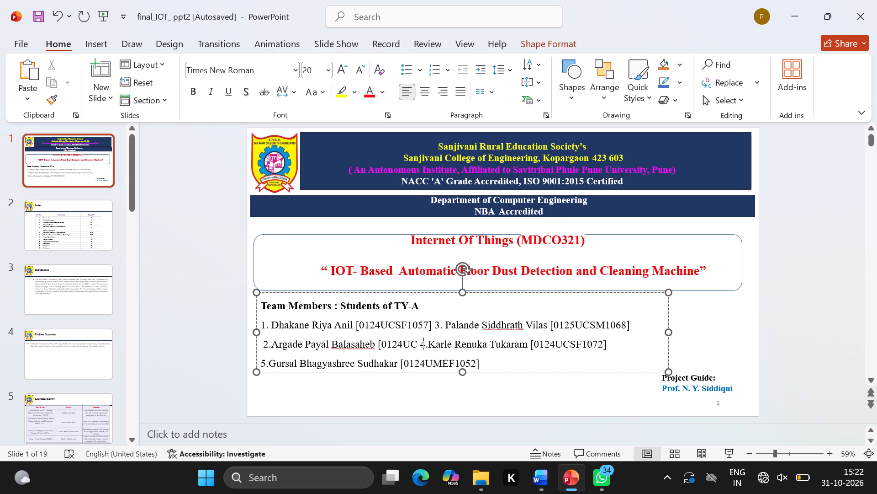
pyautogui.press('BackSpace')
pyautogui.press('BackSpace')
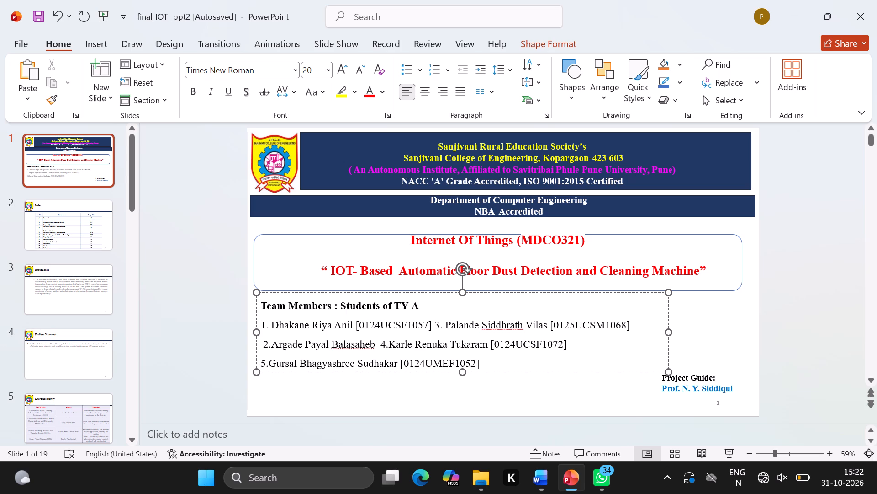
# Widen the gap between the second and fourth team members' names with extra spaces.
pyautogui.press('space')
pyautogui.press('space')
pyautogui.press('space')
pyautogui.press('space')
pyautogui.press('space')
pyautogui.press('space')
pyautogui.press('space')
pyautogui.press('space')
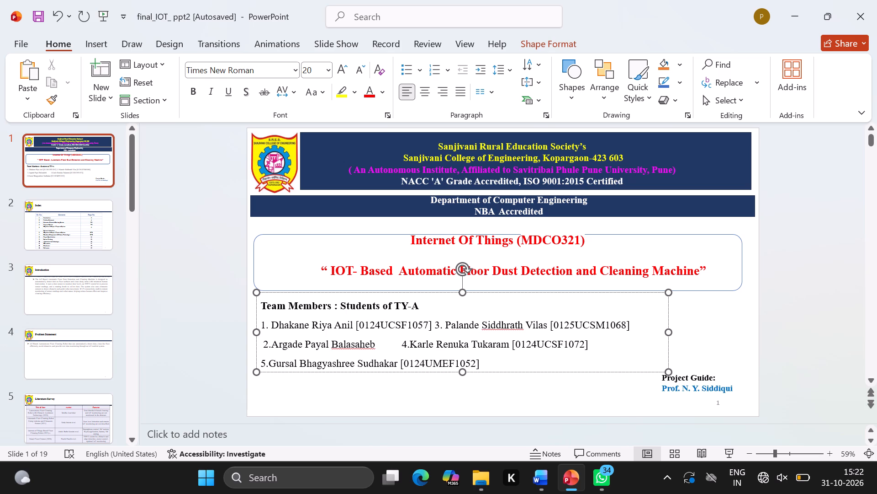
# Delete the bracketed ID number after the first team member's name.
pyautogui.click(432, 324)
pyautogui.press('BackSpace')
pyautogui.press('BackSpace')
pyautogui.press('BackSpace')
pyautogui.press('BackSpace')
pyautogui.press('BackSpace')
pyautogui.press('BackSpace')
pyautogui.press('BackSpace')
pyautogui.press('BackSpace')
pyautogui.press('BackSpace')
pyautogui.press('BackSpace')
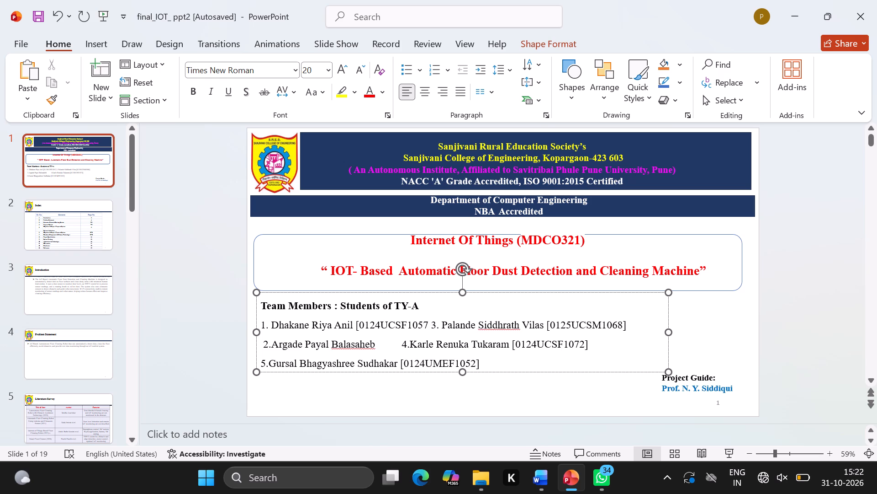
pyautogui.press('BackSpace')
pyautogui.press('BackSpace')
pyautogui.press('BackSpace')
pyautogui.press('BackSpace')
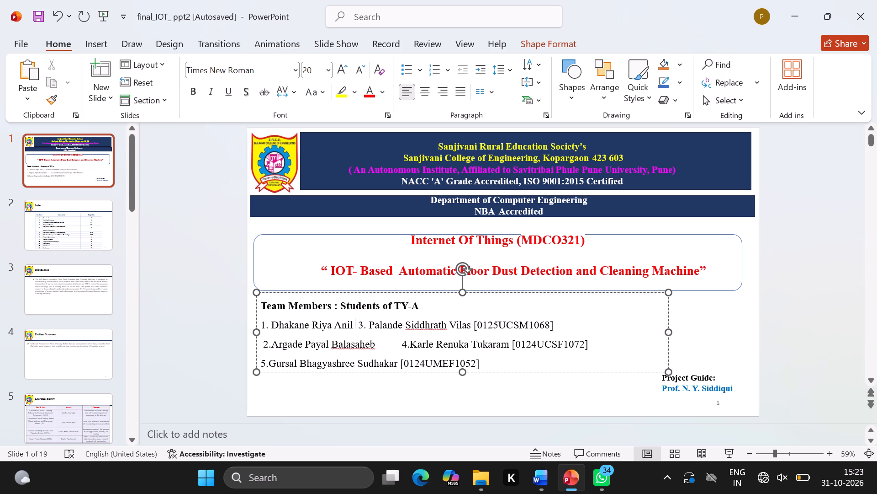
# Insert spaces between the first and third members' names to bring the third name roughly above the fourth.
pyautogui.press('space')
pyautogui.press('space')
pyautogui.press('space')
pyautogui.press('space')
pyautogui.press('space')
pyautogui.press('space')
pyautogui.press('space')
pyautogui.press('space')
pyautogui.press('space')
pyautogui.press('space')
pyautogui.press('space')
pyautogui.press('space')
pyautogui.press('space')
pyautogui.press('space')
pyautogui.press('space')
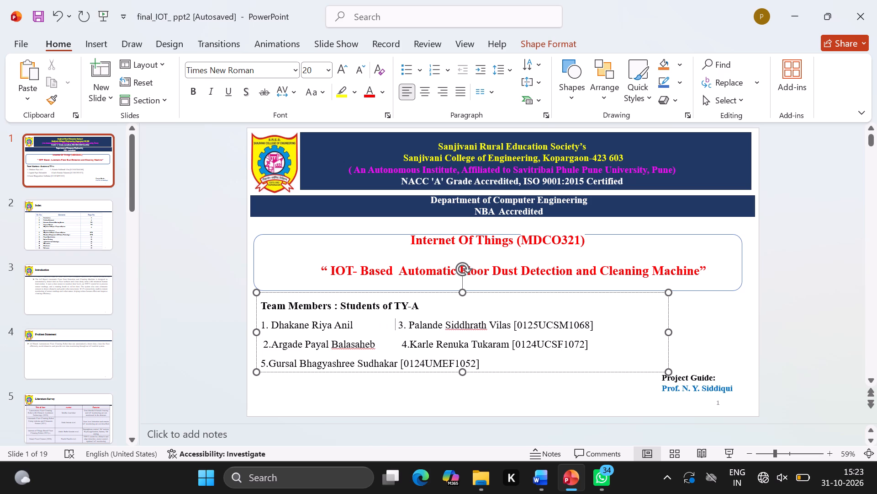
# Delete the bracketed ID number after the third team member's name.
pyautogui.click(598, 325)
pyautogui.click(596, 325)
pyautogui.doubleClick(591, 325)
pyautogui.press('BackSpace')
pyautogui.press('BackSpace')
pyautogui.press('BackSpace')
pyautogui.press('BackSpace')
pyautogui.press('BackSpace')
pyautogui.press('BackSpace')
pyautogui.press('BackSpace')
pyautogui.press('BackSpace')
pyautogui.press('BackSpace')
pyautogui.press('BackSpace')
pyautogui.press('BackSpace')
pyautogui.press('BackSpace')
pyautogui.press('BackSpace')
pyautogui.press('BackSpace')
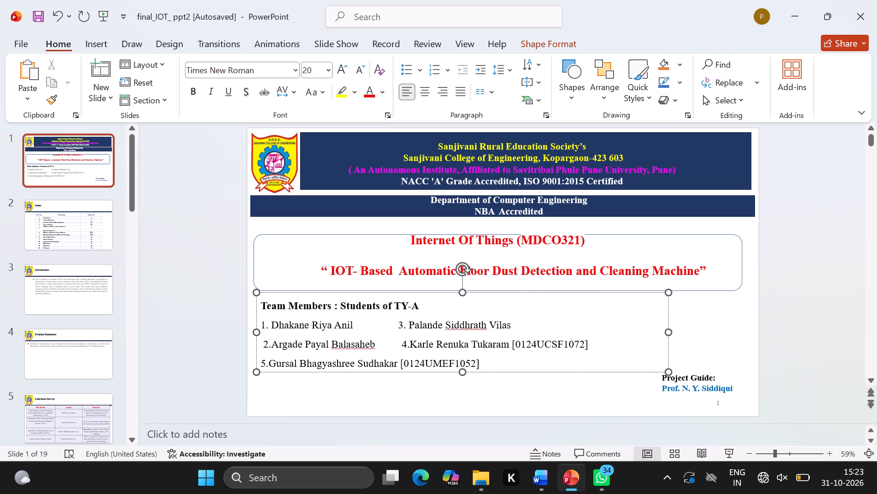
# Delete the bracketed ID number after the fourth team member's name, keeping the name complete.
pyautogui.click(584, 350)
pyautogui.tripleClick(588, 348)
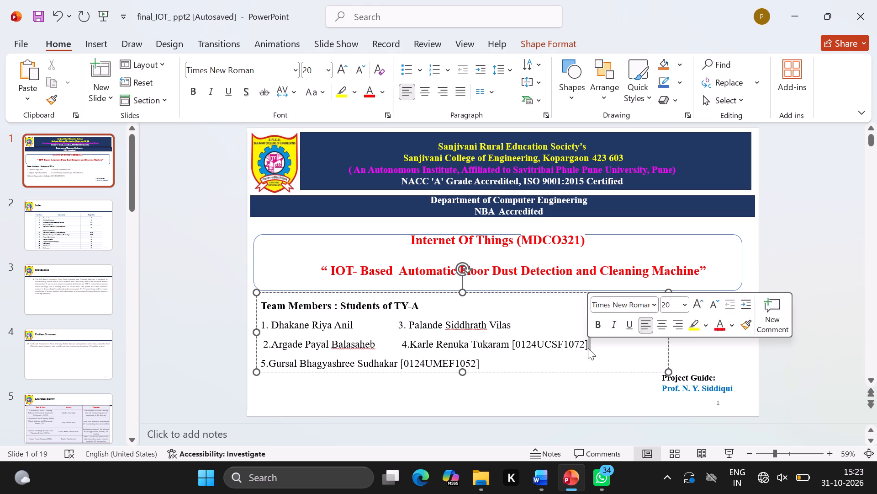
pyautogui.click(588, 348)
pyautogui.click(588, 348)
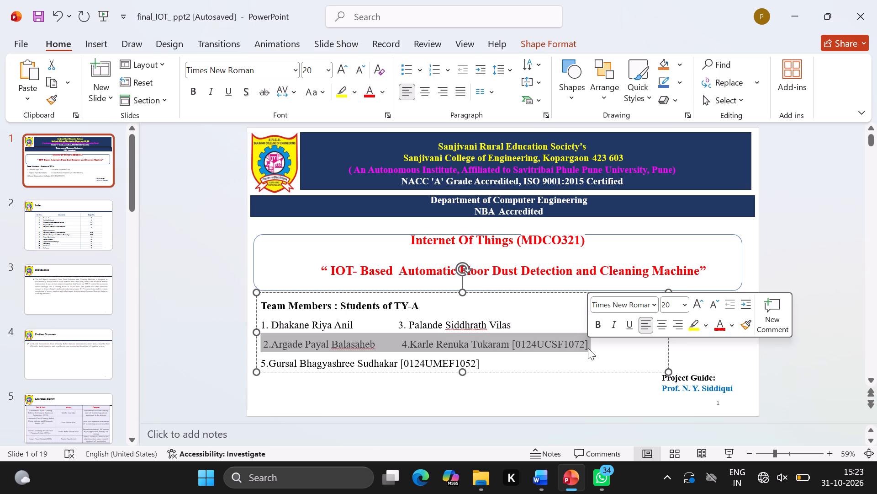
pyautogui.click(588, 348)
pyautogui.press('BackSpace')
pyautogui.press('BackSpace')
pyautogui.press('BackSpace')
pyautogui.press('BackSpace')
pyautogui.press('BackSpace')
pyautogui.press('BackSpace')
pyautogui.press('BackSpace')
pyautogui.press('BackSpace')
pyautogui.press('BackSpace')
pyautogui.press('BackSpace')
pyautogui.press('BackSpace')
pyautogui.press('BackSpace')
pyautogui.press('BackSpace')
pyautogui.press('BackSpace')
pyautogui.press('BackSpace')
pyautogui.press('BackSpace')
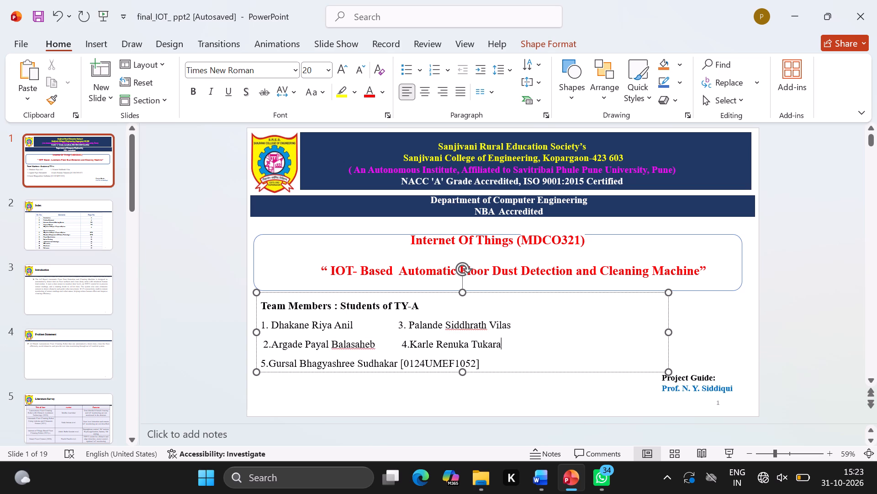
pyautogui.press('m')
# Delete the bracketed ID number after the fifth team member's name.
pyautogui.click(476, 370)
pyautogui.click(481, 369)
pyautogui.press('BackSpace')
pyautogui.press('BackSpace')
pyautogui.press('BackSpace')
pyautogui.press('BackSpace')
pyautogui.press('BackSpace')
pyautogui.press('BackSpace')
pyautogui.press('BackSpace')
pyautogui.press('BackSpace')
pyautogui.press('BackSpace')
pyautogui.press('BackSpace')
pyautogui.press('BackSpace')
pyautogui.press('BackSpace')
pyautogui.press('BackSpace')
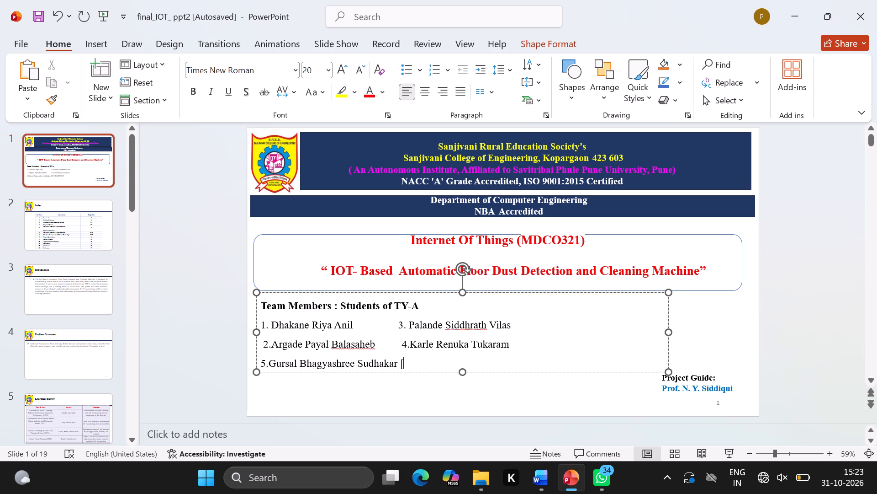
pyautogui.press('BackSpace')
# Widen the gap between the first and third members' names further with spaces, moving the third name beyond the fourth.
pyautogui.click(392, 328)
pyautogui.press('space')
pyautogui.press('space')
pyautogui.press('space')
pyautogui.press('space')
pyautogui.press('space')
pyautogui.press('space')
pyautogui.press('space')
pyautogui.press('space')
pyautogui.press('space')
pyautogui.press('space')
pyautogui.press('space')
pyautogui.press('space')
pyautogui.press('space')
pyautogui.press('space')
pyautogui.press('space')
pyautogui.press('space')
pyautogui.press('space')
pyautogui.press('space')
pyautogui.press('space')
pyautogui.press('space')
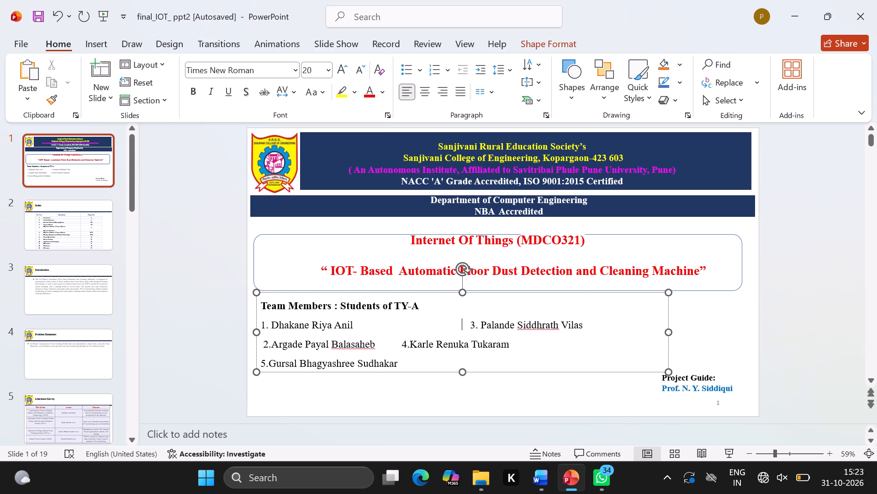
# Widen the gap between the second and fourth members' names with spaces, lining the fourth name up beneath the third.
pyautogui.click(399, 347)
pyautogui.press('space')
pyautogui.press('space')
pyautogui.press('space')
pyautogui.press('space')
pyautogui.press('space')
pyautogui.press('space')
pyautogui.press('space')
pyautogui.press('space')
pyautogui.press('space')
pyautogui.press('space')
pyautogui.press('space')
pyautogui.press('space')
pyautogui.press('space')
pyautogui.press('space')
pyautogui.press('space')
pyautogui.press('space')
pyautogui.press('space')
pyautogui.press('space')
pyautogui.press('space')
pyautogui.press('space')
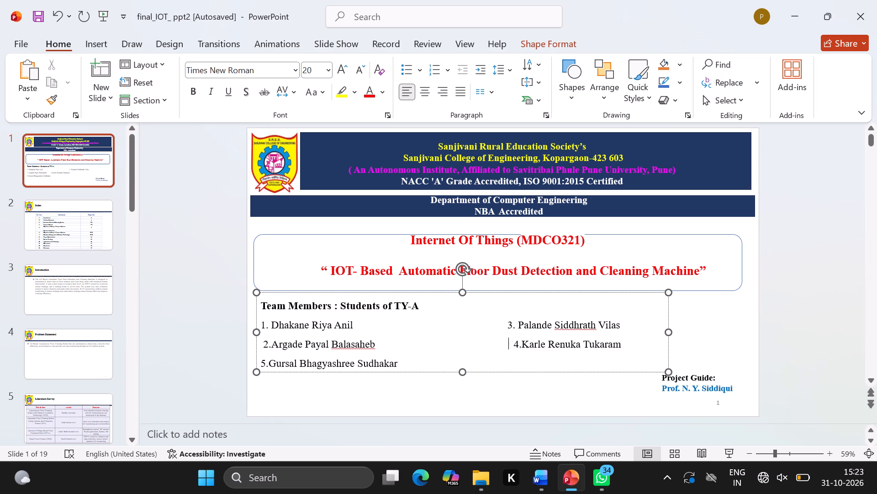
pyautogui.press('BackSpace')
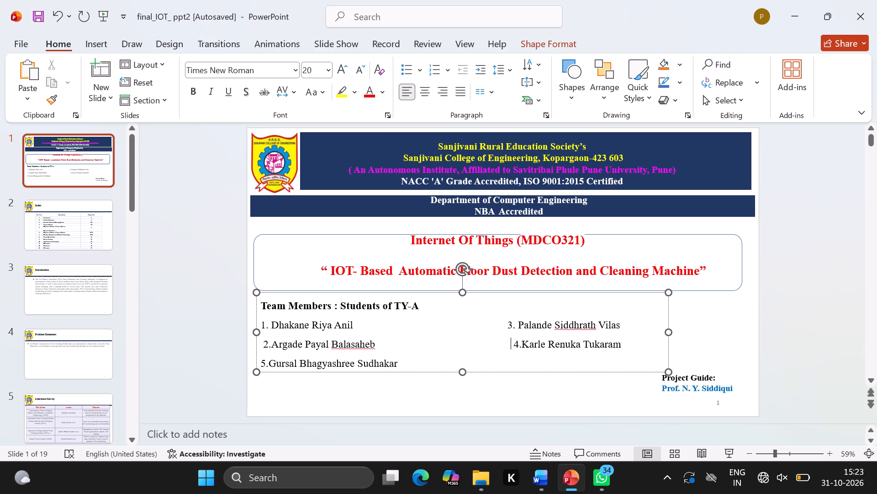
# Indent the first team member's line with about eleven spaces, moving it in from the text box edge.
pyautogui.click(259, 327)
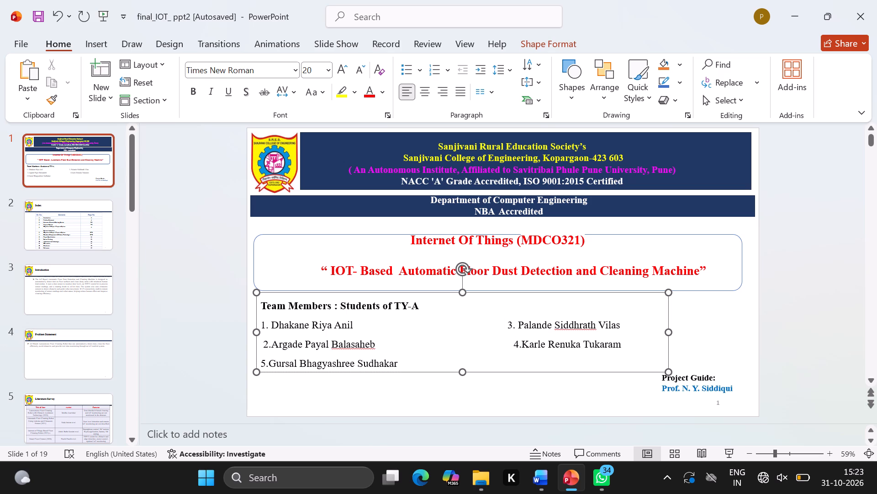
pyautogui.click(262, 327)
pyautogui.press('space')
pyautogui.press('space')
pyautogui.press('space')
pyautogui.press('space')
pyautogui.press('space')
pyautogui.press('space')
pyautogui.press('space')
pyautogui.press('space')
pyautogui.press('space')
pyautogui.press('space')
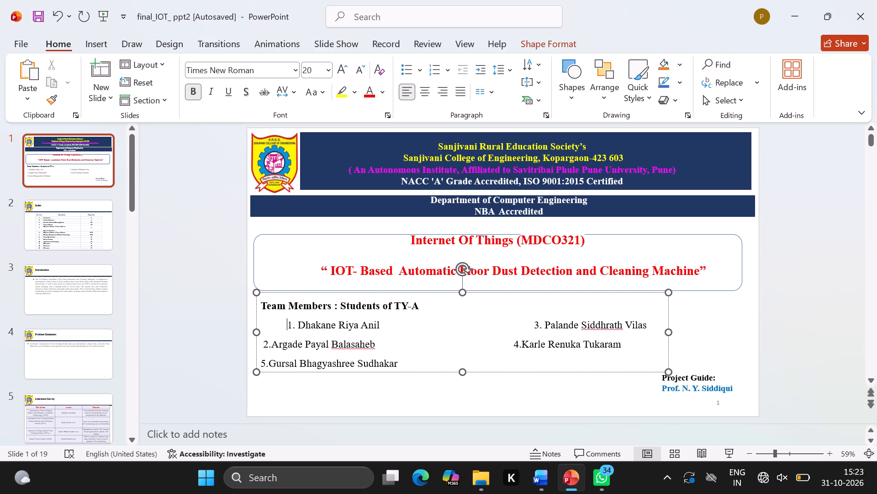
pyautogui.press('space')
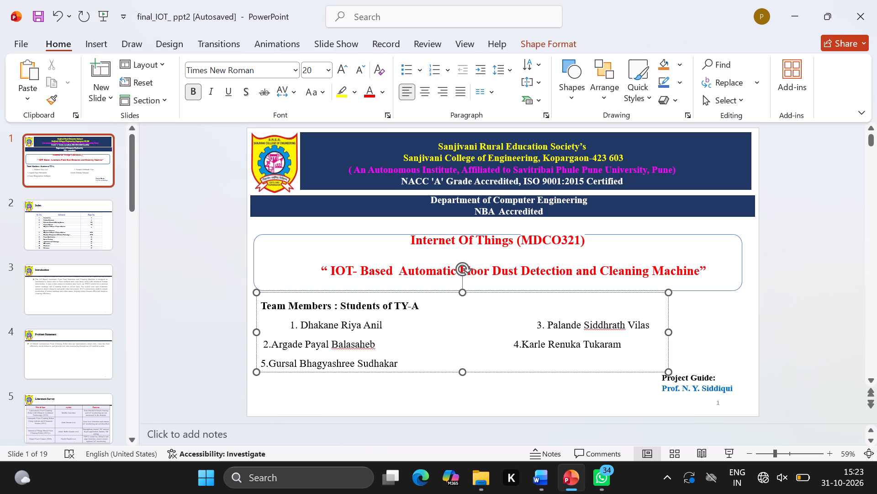
# Remove nine spaces before the third member's name so it lines up with the fourth member's name.
pyautogui.click(529, 324)
pyautogui.press('BackSpace')
pyautogui.press('BackSpace')
pyautogui.press('BackSpace')
pyautogui.press('BackSpace')
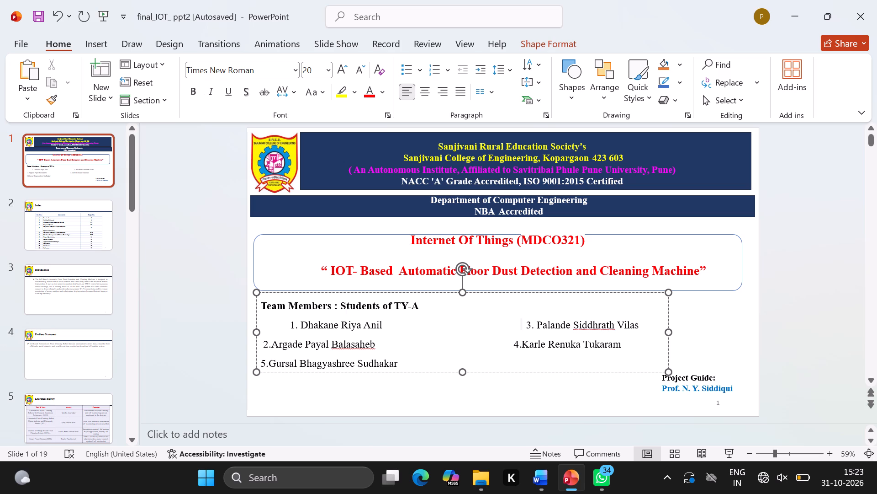
pyautogui.press('BackSpace')
pyautogui.press('BackSpace')
pyautogui.press('BackSpace')
pyautogui.press('BackSpace')
pyautogui.press('BackSpace')
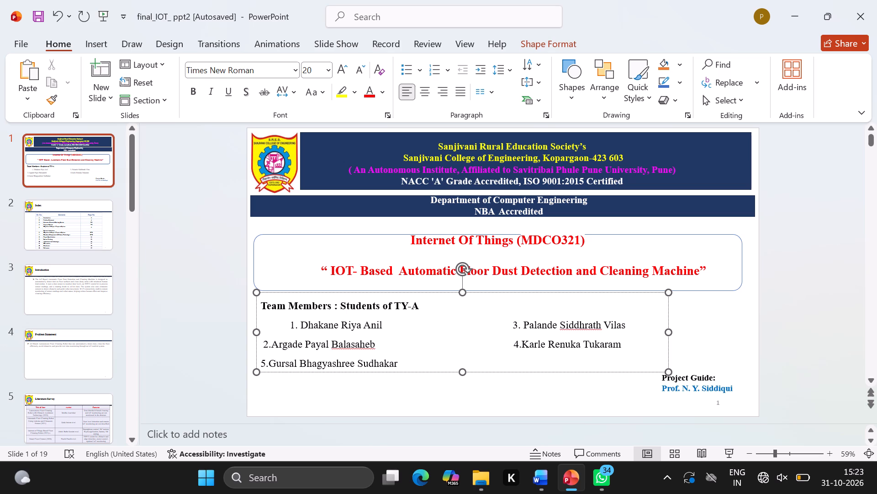
# Indent the second team member's line with eleven spaces, lining it up beneath the first member's name.
pyautogui.click(261, 344)
pyautogui.press('space')
pyautogui.press('space')
pyautogui.press('space')
pyautogui.press('space')
pyautogui.press('space')
pyautogui.press('space')
pyautogui.press('space')
pyautogui.press('space')
pyautogui.press('space')
pyautogui.press('space')
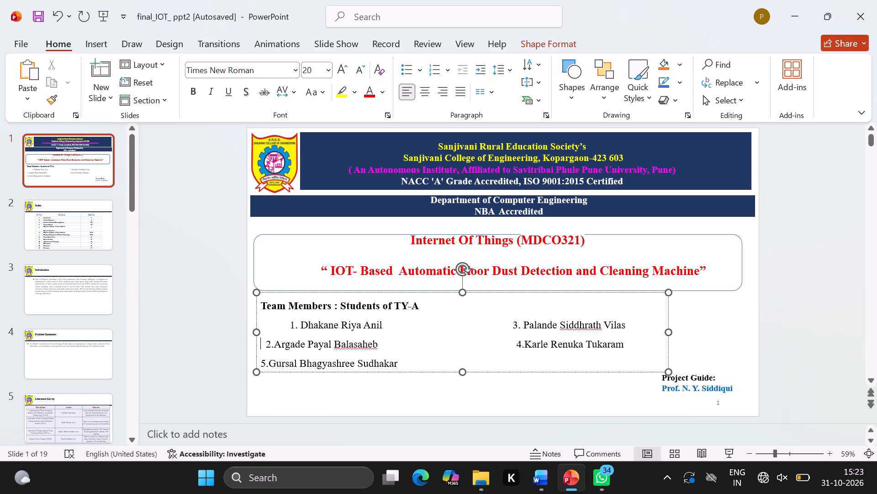
pyautogui.press('space')
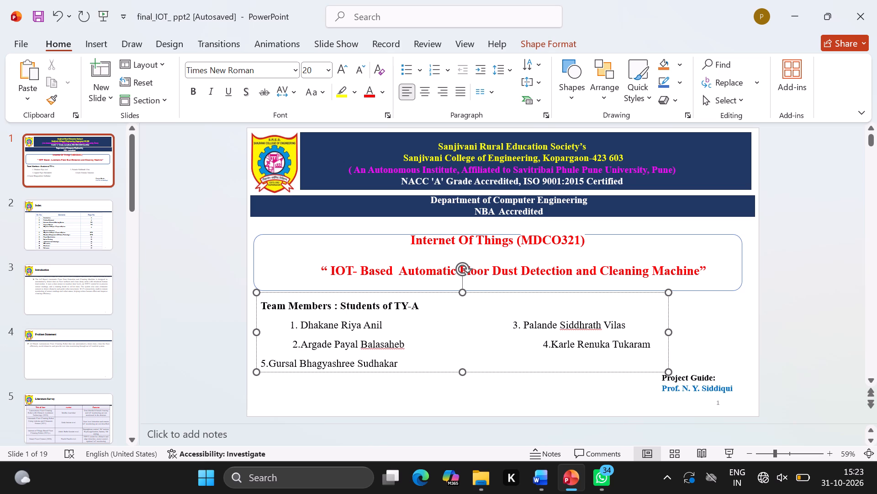
# Indent the first team member's line by two more spaces.
pyautogui.click(285, 325)
pyautogui.press('space')
pyautogui.press('space')
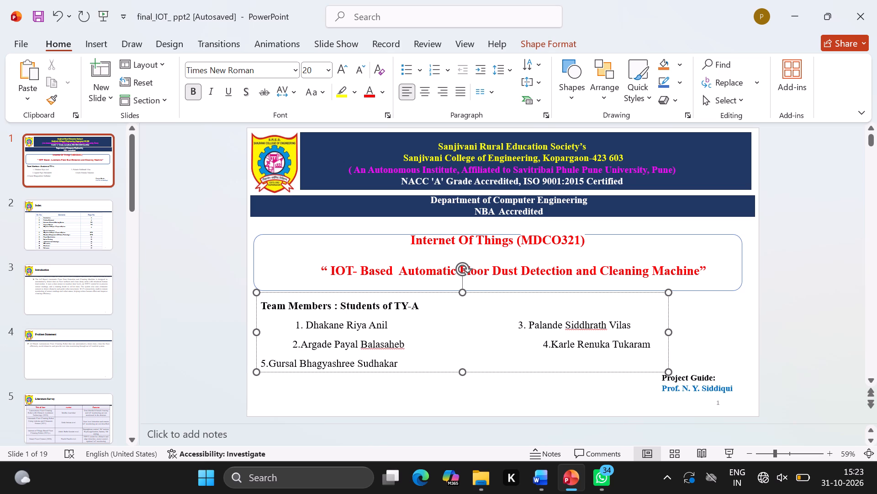
# Remove ten spaces before the fourth member's name, bringing it back beneath the third member's name.
pyautogui.click(543, 348)
pyautogui.press('BackSpace')
pyautogui.press('BackSpace')
pyautogui.press('BackSpace')
pyautogui.press('BackSpace')
pyautogui.press('BackSpace')
pyautogui.press('BackSpace')
pyautogui.press('BackSpace')
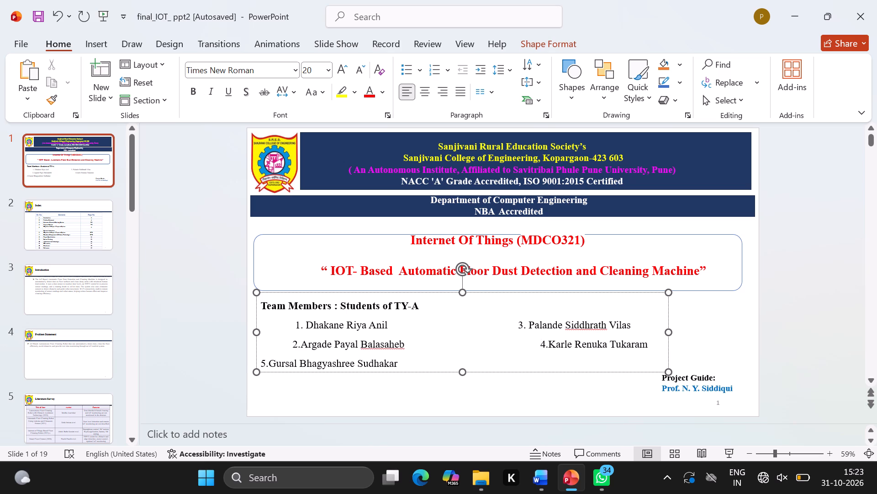
pyautogui.press('BackSpace')
pyautogui.press('BackSpace')
pyautogui.press('BackSpace')
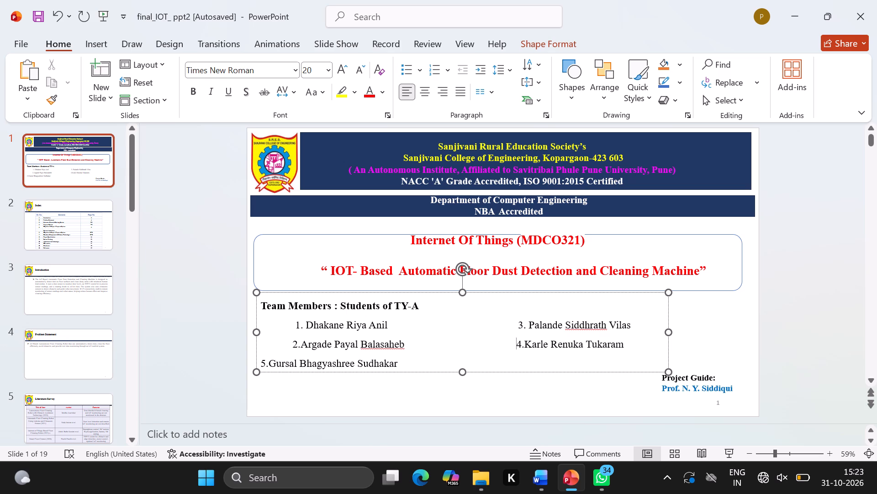
# Narrow the gap between the first and third members' names by removing fourteen spaces.
pyautogui.click(511, 320)
pyautogui.press('BackSpace')
pyautogui.press('BackSpace')
pyautogui.press('BackSpace')
pyautogui.press('BackSpace')
pyautogui.press('BackSpace')
pyautogui.press('BackSpace')
pyautogui.press('BackSpace')
pyautogui.press('BackSpace')
pyautogui.press('BackSpace')
pyautogui.press('BackSpace')
pyautogui.press('BackSpace')
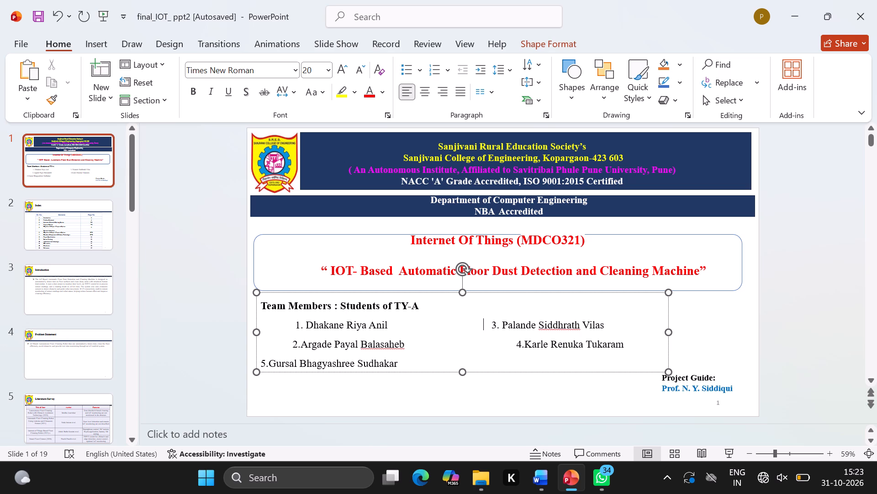
pyautogui.press('BackSpace')
pyautogui.press('BackSpace')
pyautogui.press('BackSpace')
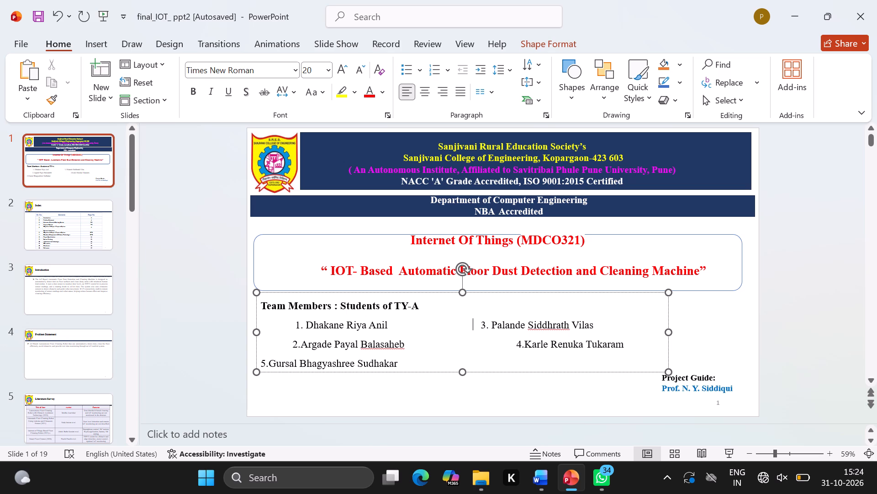
# Narrow the gap between the second and fourth members' names by thirteen spaces, aligning the fourth name beneath the third.
pyautogui.click(507, 345)
pyautogui.press('BackSpace')
pyautogui.press('BackSpace')
pyautogui.press('BackSpace')
pyautogui.press('BackSpace')
pyautogui.press('BackSpace')
pyautogui.press('BackSpace')
pyautogui.press('BackSpace')
pyautogui.press('BackSpace')
pyautogui.press('BackSpace')
pyautogui.press('BackSpace')
pyautogui.press('BackSpace')
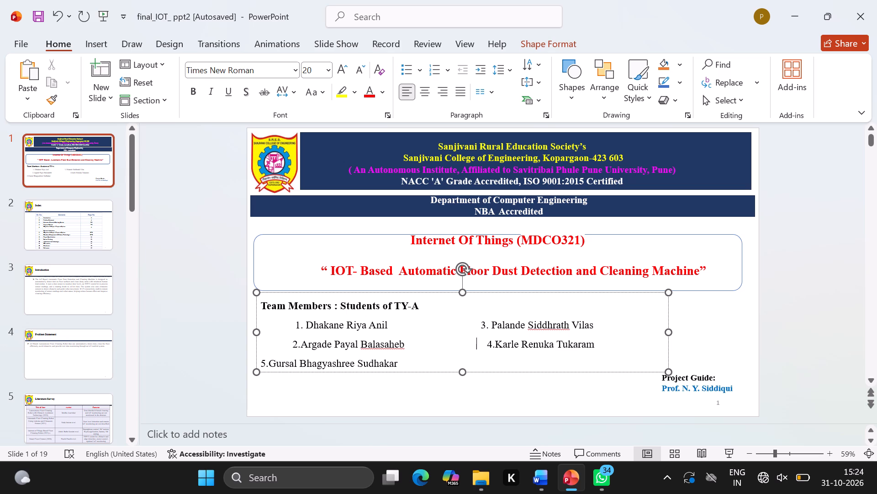
pyautogui.press('BackSpace')
pyautogui.press('BackSpace')
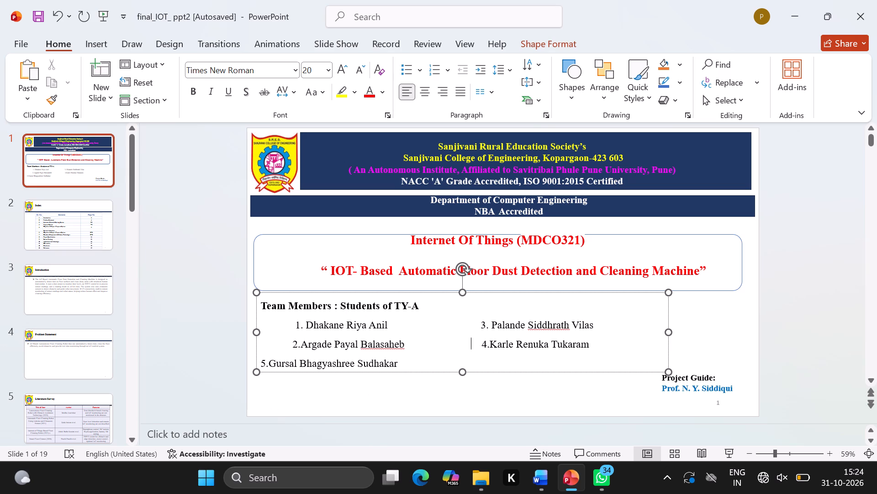
# Indent the fifth team member's line with spaces until the name sits centred below the two columns, and deselect the text box.
pyautogui.click(259, 362)
pyautogui.click(260, 363)
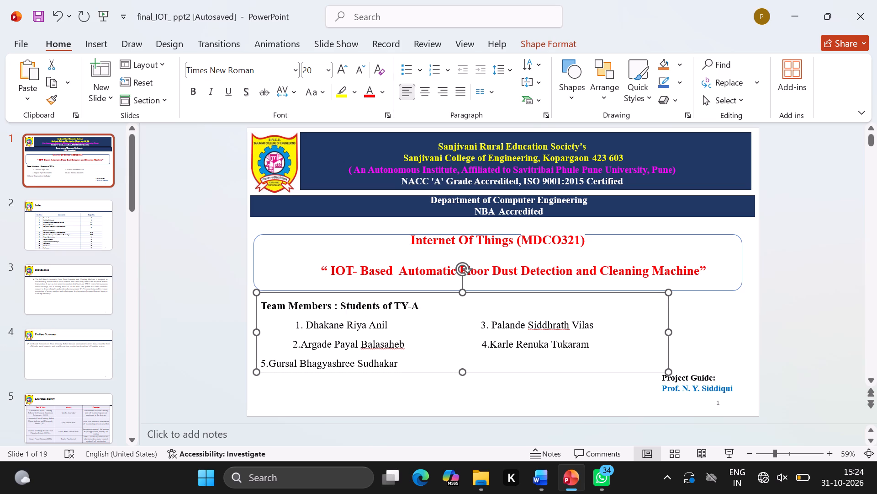
pyautogui.click(261, 364)
pyautogui.press('space')
pyautogui.press('space')
pyautogui.press('space')
pyautogui.press('space')
pyautogui.press('space')
pyautogui.press('space')
pyautogui.press('space')
pyautogui.press('space')
pyautogui.press('space')
pyautogui.press('space')
pyautogui.press('space')
pyautogui.press('space')
pyautogui.press('space')
pyautogui.press('space')
pyautogui.press('space')
pyautogui.press('space')
pyautogui.press('space')
pyautogui.press('space')
pyautogui.press('space')
pyautogui.press('space')
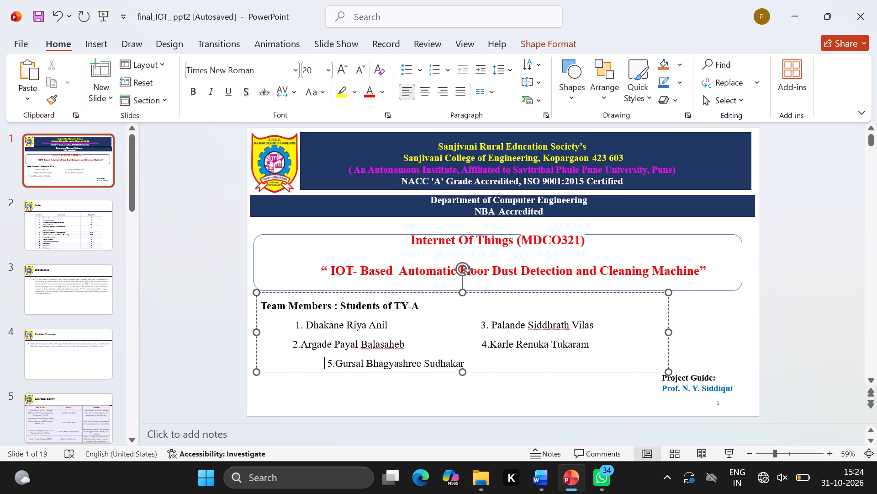
pyautogui.press('space')
pyautogui.press('space')
pyautogui.press('space')
pyautogui.press('space')
pyautogui.press('space')
pyautogui.press('space')
pyautogui.press('space')
pyautogui.press('space')
pyautogui.press('space')
pyautogui.press('space')
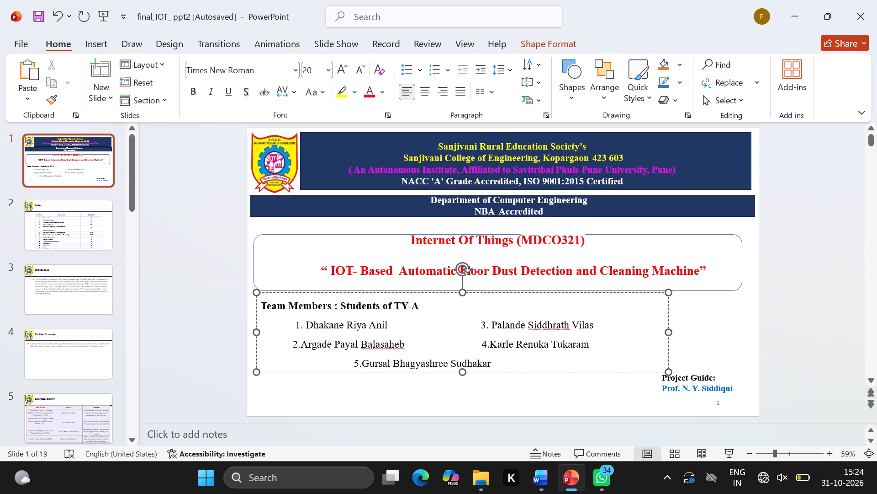
pyautogui.press('space')
pyautogui.press('space')
pyautogui.click(349, 419)
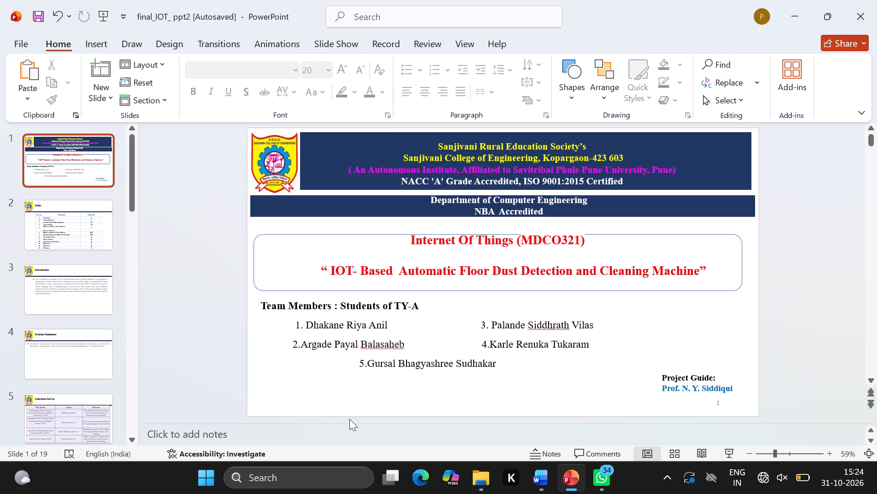
# Indent the heading "Team Members : Students of TY-A" with twenty spaces to centre it above the names, and deselect the text box.
pyautogui.click(258, 310)
pyautogui.click(260, 309)
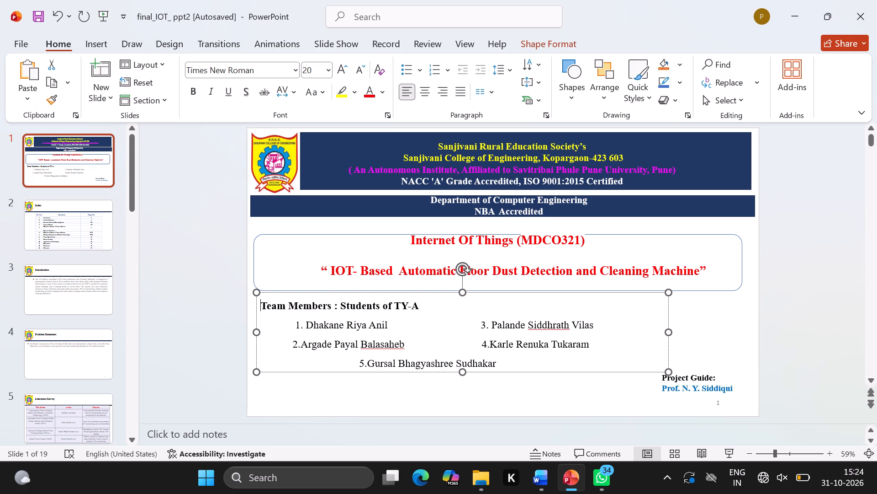
pyautogui.press('space')
pyautogui.press('space')
pyautogui.press('space')
pyautogui.press('space')
pyautogui.press('space')
pyautogui.press('space')
pyautogui.press('space')
pyautogui.press('space')
pyautogui.press('space')
pyautogui.press('space')
pyautogui.press('space')
pyautogui.press('space')
pyautogui.press('space')
pyautogui.press('space')
pyautogui.press('space')
pyautogui.press('space')
pyautogui.press('space')
pyautogui.press('space')
pyautogui.press('space')
pyautogui.press('space')
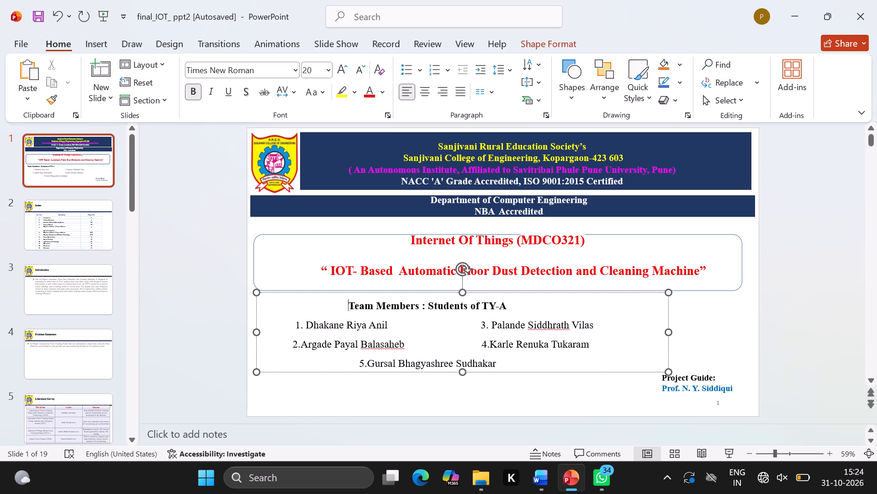
pyautogui.click(413, 408)
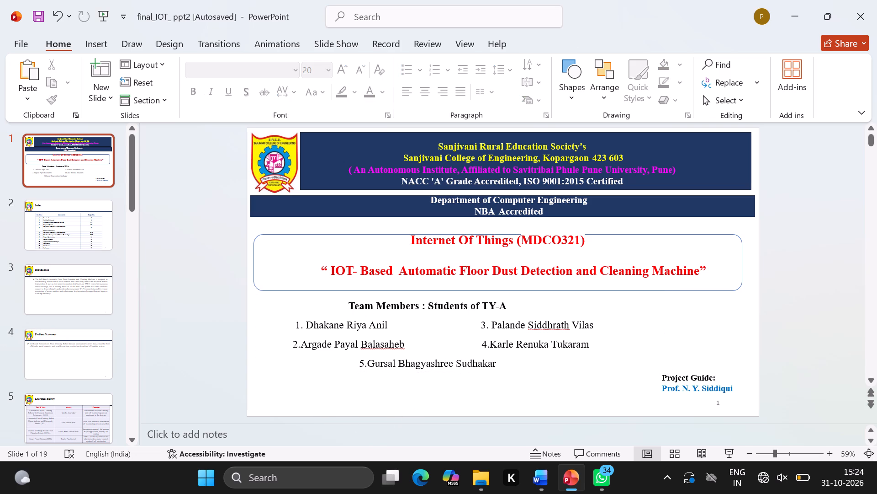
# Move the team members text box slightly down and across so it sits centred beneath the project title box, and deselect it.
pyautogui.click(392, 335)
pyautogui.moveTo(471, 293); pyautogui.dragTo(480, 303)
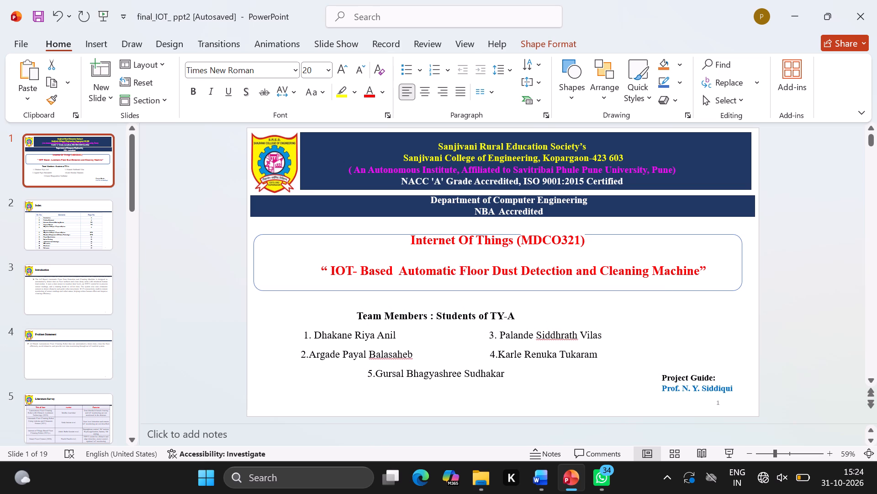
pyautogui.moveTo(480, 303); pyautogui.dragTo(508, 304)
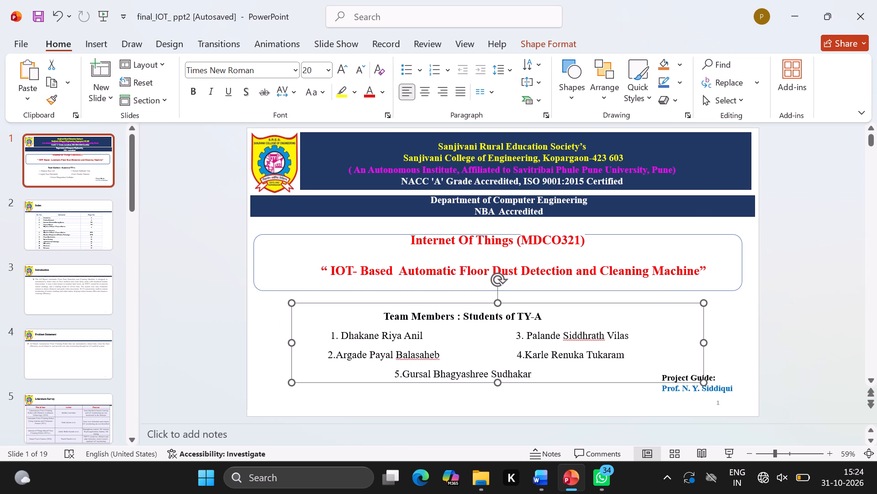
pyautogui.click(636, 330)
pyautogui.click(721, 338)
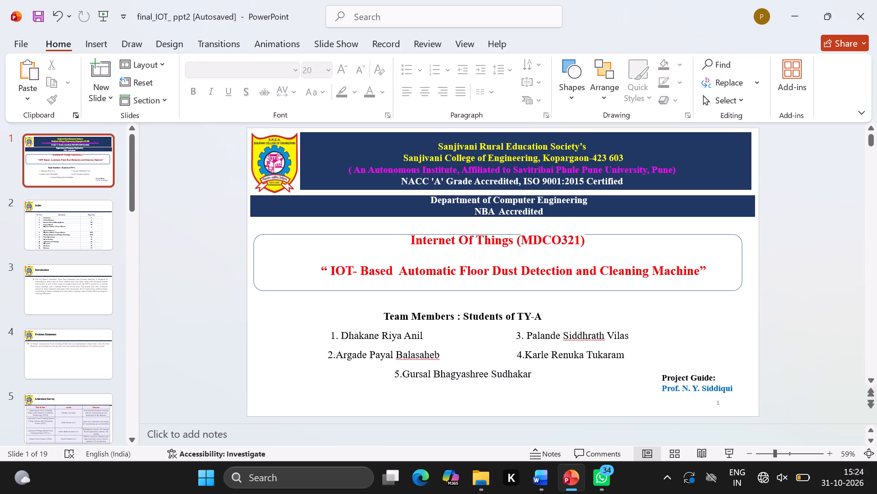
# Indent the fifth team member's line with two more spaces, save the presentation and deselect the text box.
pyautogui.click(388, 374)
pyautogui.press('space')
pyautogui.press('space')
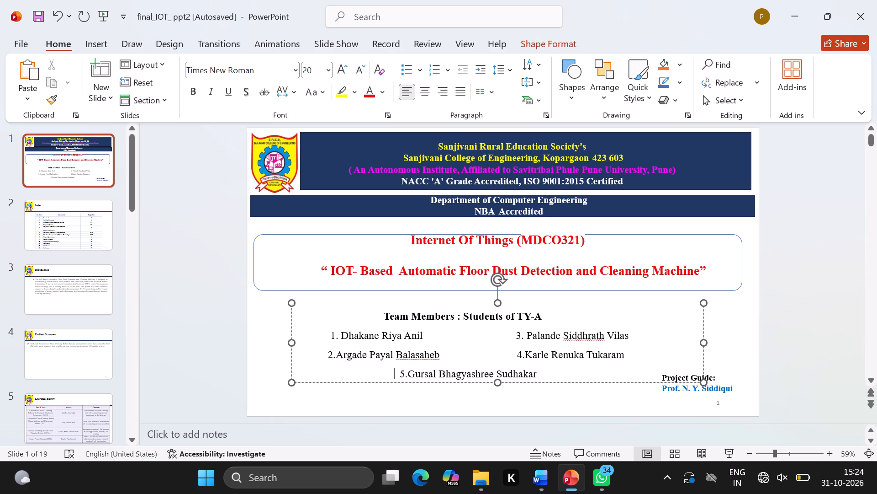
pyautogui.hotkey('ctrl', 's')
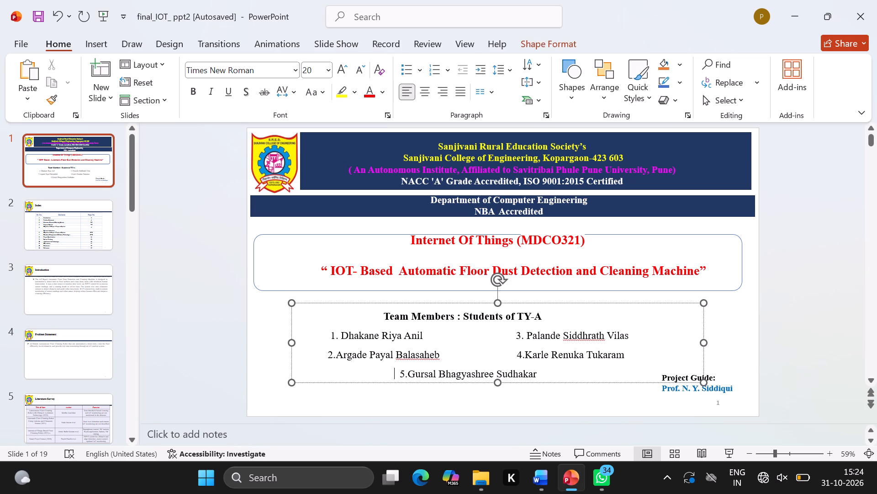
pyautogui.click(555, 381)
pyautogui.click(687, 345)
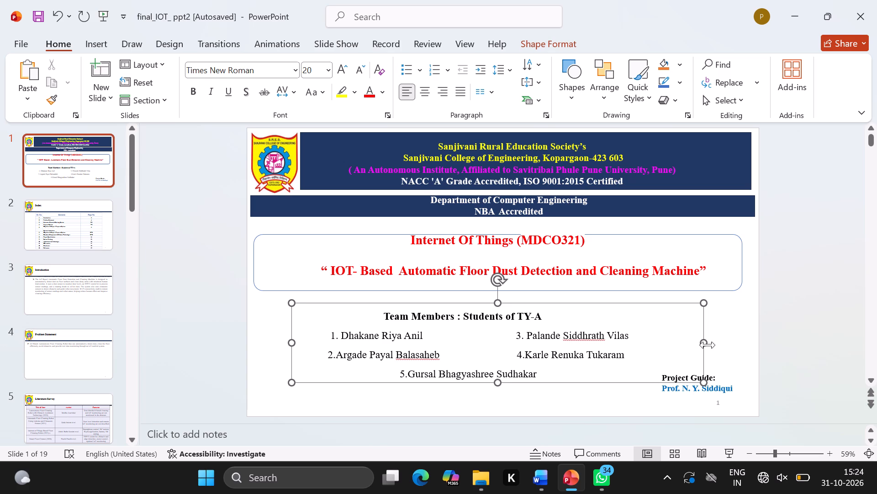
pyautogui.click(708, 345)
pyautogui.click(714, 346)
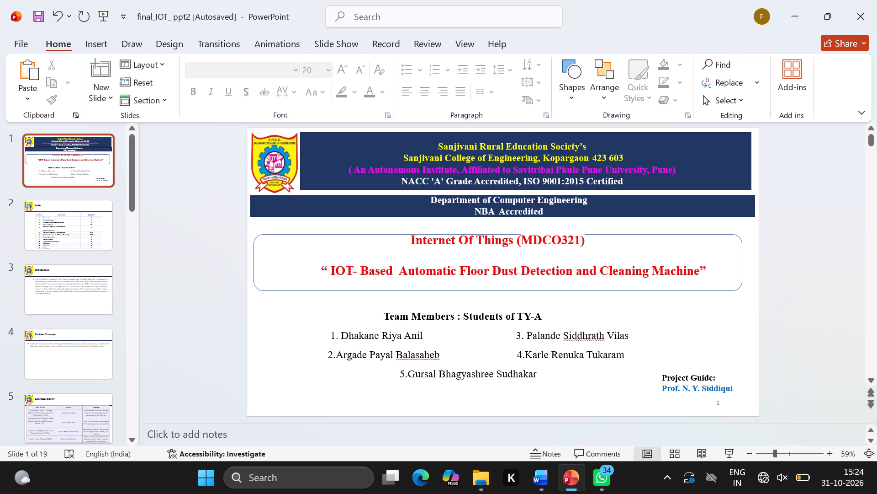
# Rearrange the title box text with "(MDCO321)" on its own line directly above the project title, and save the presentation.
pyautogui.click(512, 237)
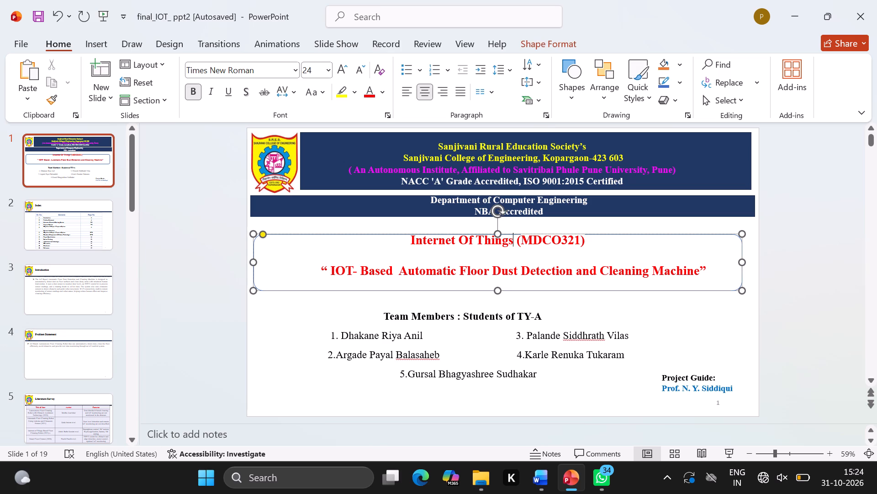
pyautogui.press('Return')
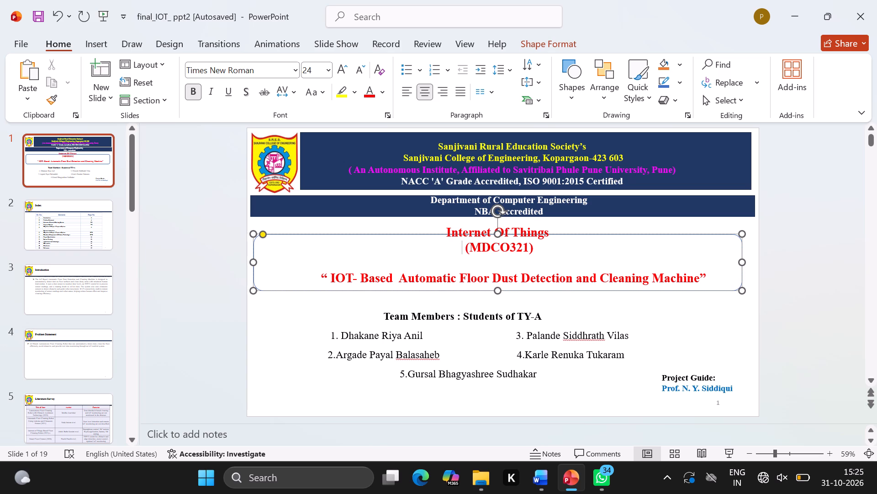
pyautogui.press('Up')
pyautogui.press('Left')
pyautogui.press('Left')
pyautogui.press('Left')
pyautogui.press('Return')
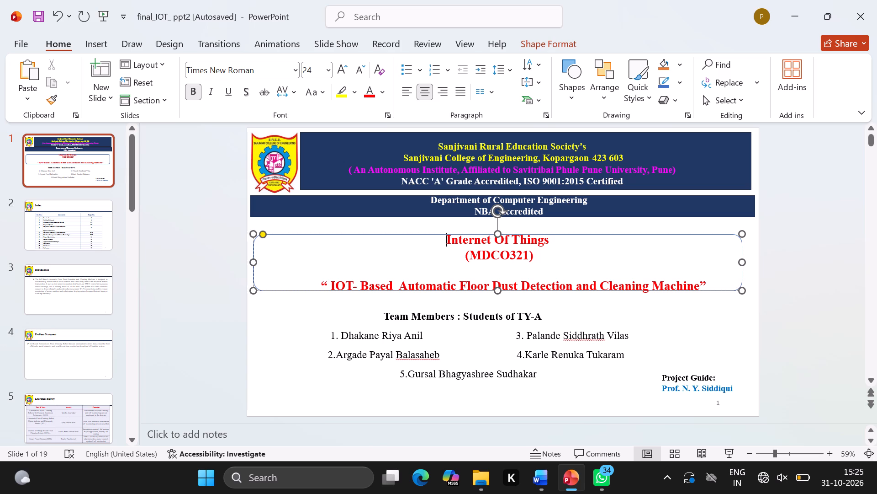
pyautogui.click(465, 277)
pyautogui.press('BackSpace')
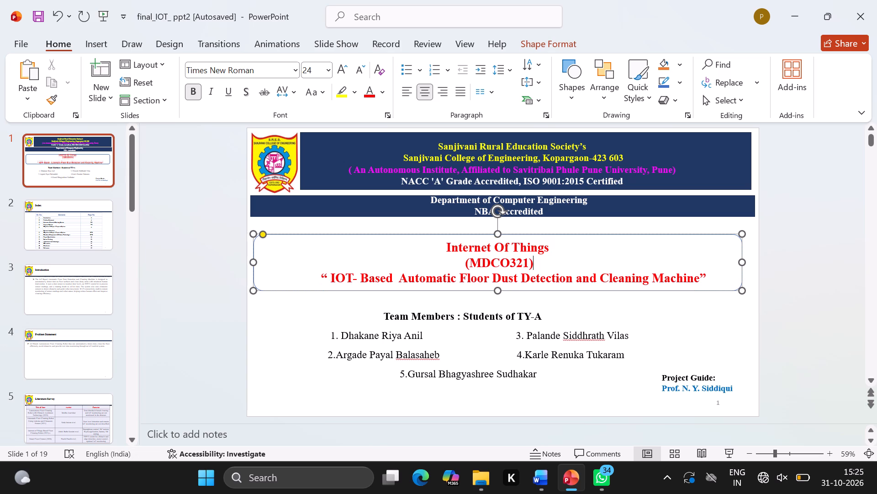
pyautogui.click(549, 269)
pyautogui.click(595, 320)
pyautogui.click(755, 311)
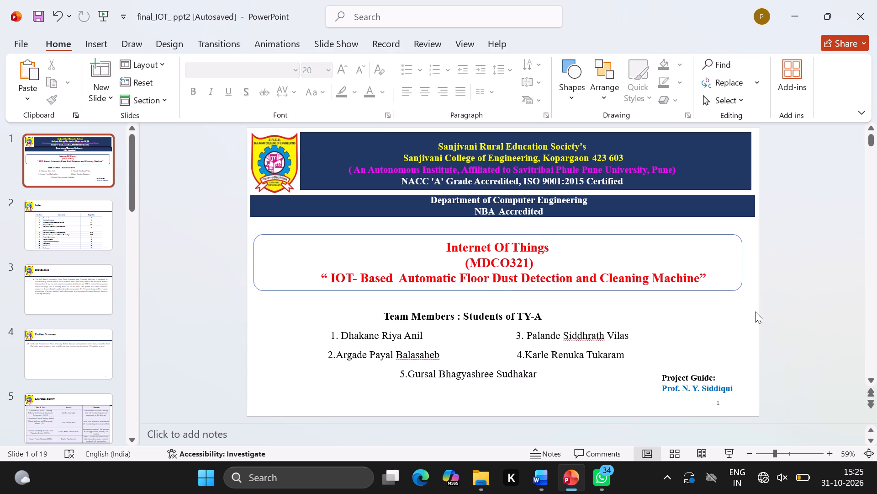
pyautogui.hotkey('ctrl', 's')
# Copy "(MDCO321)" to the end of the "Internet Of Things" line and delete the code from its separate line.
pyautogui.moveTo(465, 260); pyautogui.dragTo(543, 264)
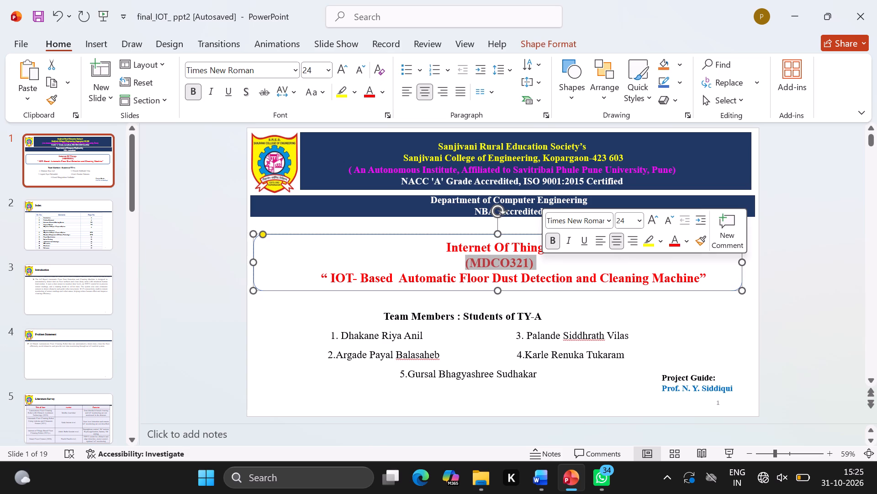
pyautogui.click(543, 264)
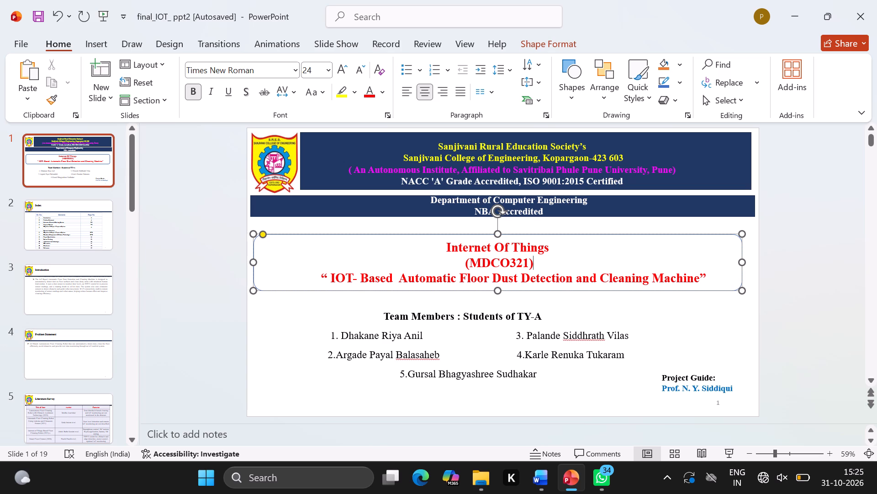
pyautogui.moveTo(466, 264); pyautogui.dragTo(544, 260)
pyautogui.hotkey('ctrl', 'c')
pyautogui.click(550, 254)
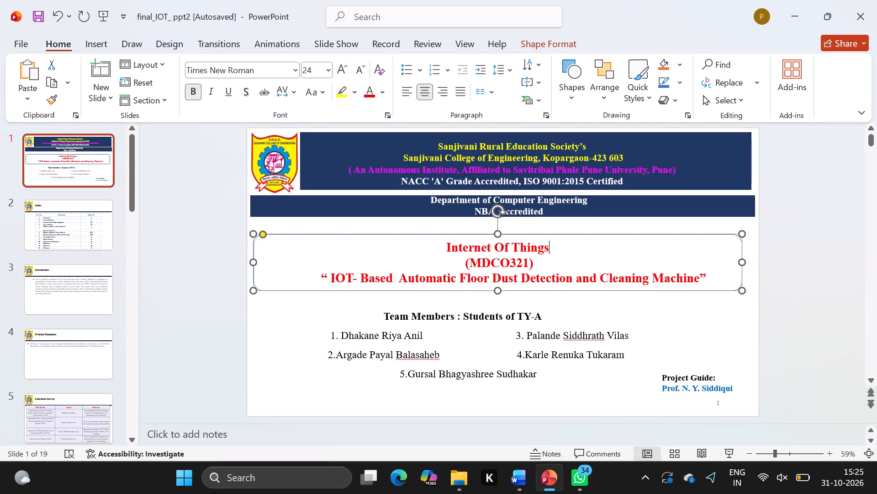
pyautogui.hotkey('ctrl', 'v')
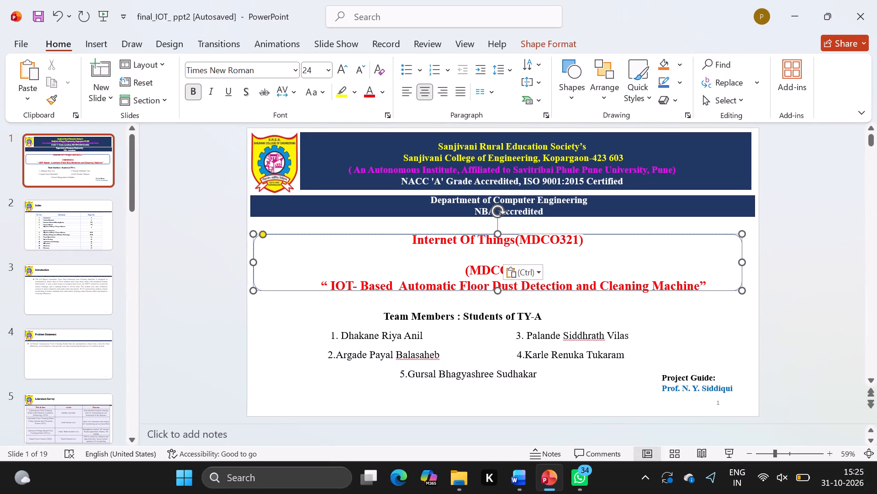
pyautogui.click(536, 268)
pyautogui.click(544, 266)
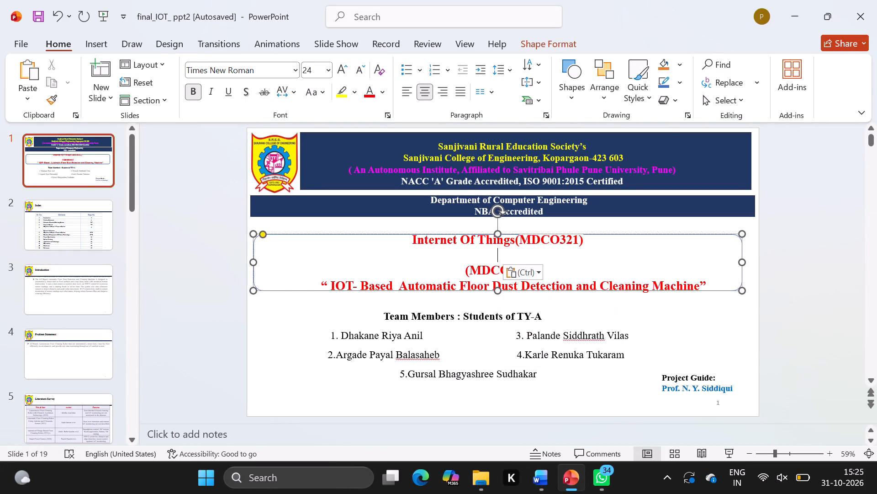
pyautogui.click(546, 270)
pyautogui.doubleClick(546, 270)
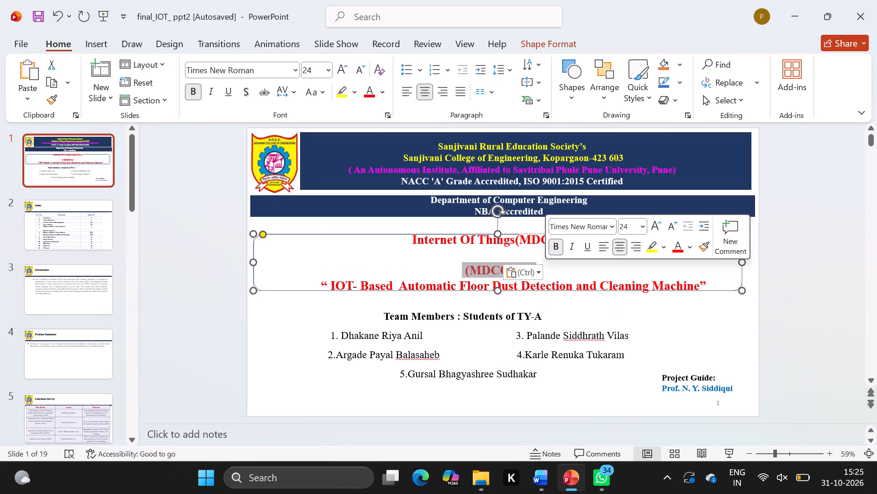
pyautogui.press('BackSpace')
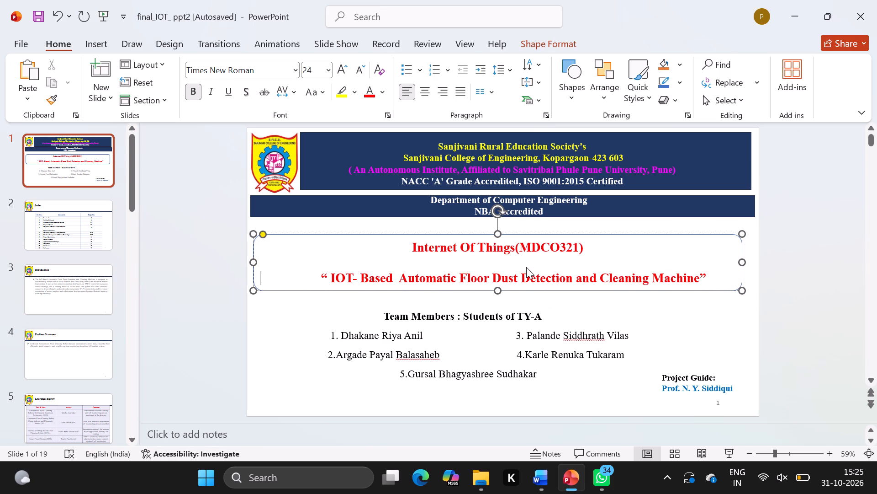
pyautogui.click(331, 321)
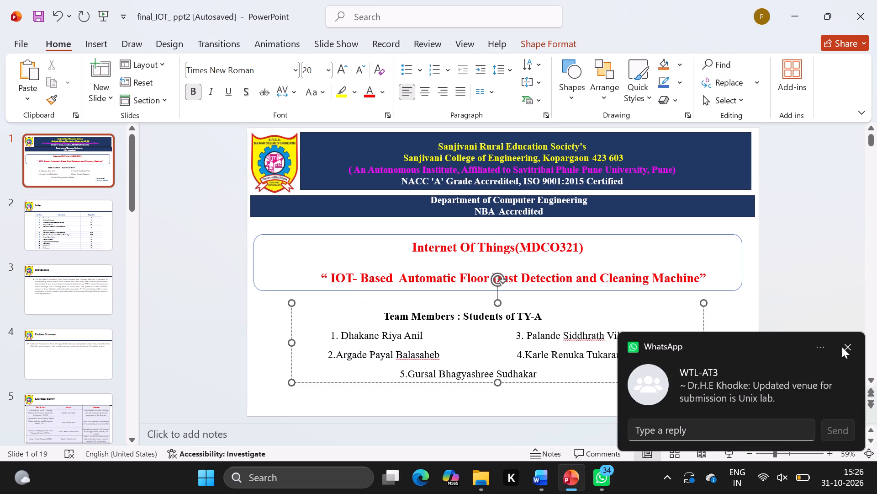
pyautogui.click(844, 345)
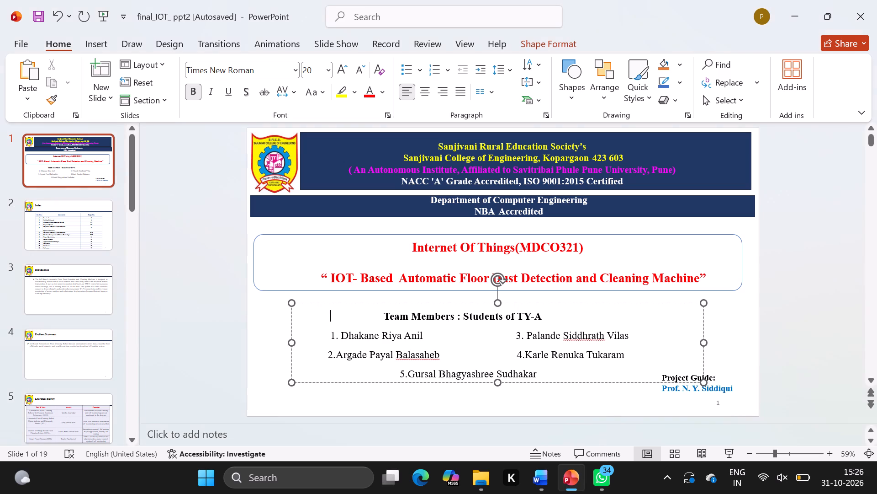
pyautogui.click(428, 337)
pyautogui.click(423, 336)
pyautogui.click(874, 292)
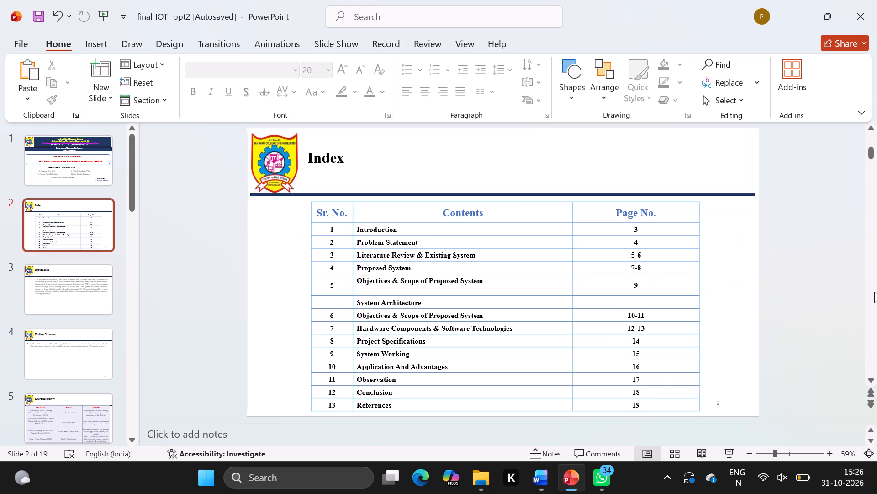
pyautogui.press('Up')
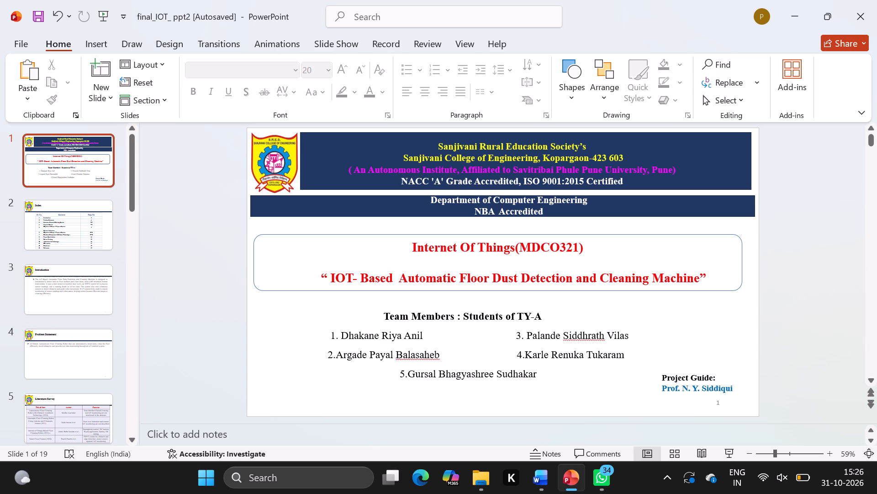
# Undo all the recent title box and team list edits, back to the unindented names with the bracketed ID after the fifth member.
pyautogui.hotkey('ctrl', 'z')
pyautogui.hotkey('ctrl', 'z')
pyautogui.hotkey('ctrl', 'z')
pyautogui.hotkey('ctrl', 'z')
pyautogui.hotkey('ctrl', 'z')
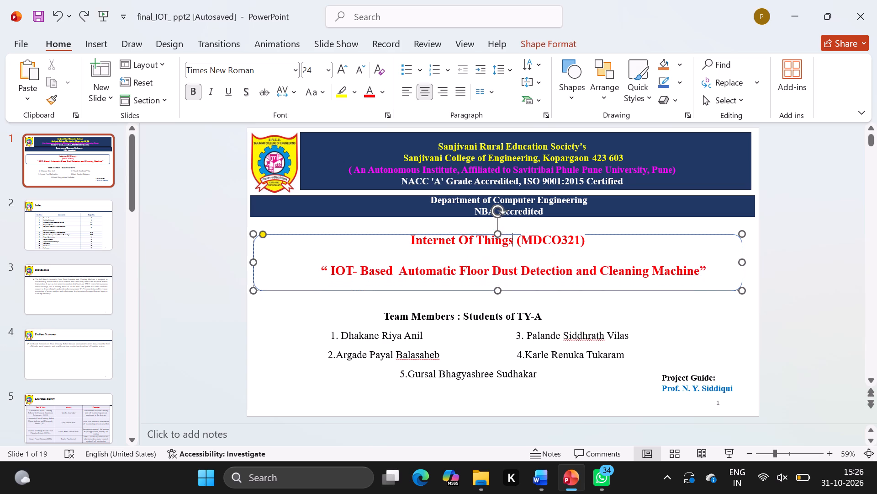
pyautogui.hotkey('ctrl', 'z')
pyautogui.hotkey('ctrl', 'z')
pyautogui.hotkey('ctrl', 'z')
pyautogui.hotkey('ctrl', 'z')
pyautogui.hotkey('ctrl', 'z')
pyautogui.hotkey('ctrl', 'z')
pyautogui.hotkey('ctrl', 'z')
pyautogui.hotkey('ctrl', 'z')
pyautogui.hotkey('ctrl', 'z')
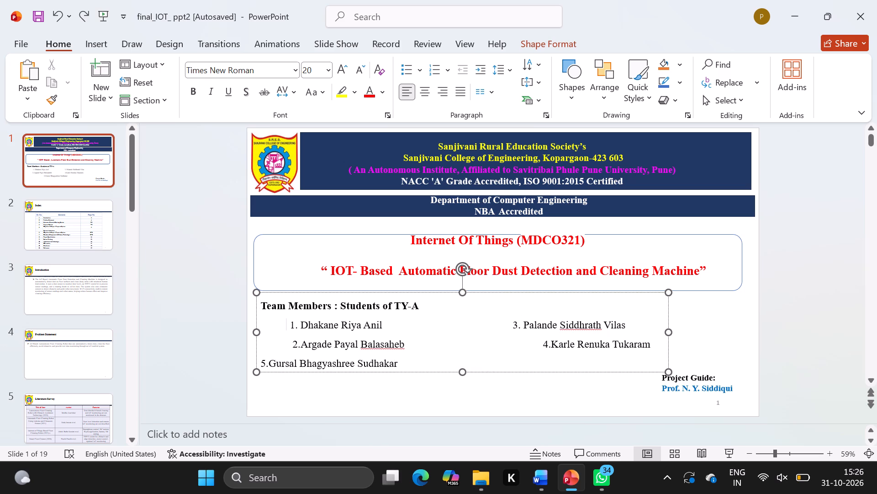
pyautogui.hotkey('ctrl', 'z')
pyautogui.hotkey('ctrl', 'z')
pyautogui.hotkey('ctrl', 'z')
pyautogui.hotkey('ctrl', 'z')
pyautogui.hotkey('ctrl', 'z')
pyautogui.hotkey('ctrl', 'z')
pyautogui.hotkey('ctrl', 'z')
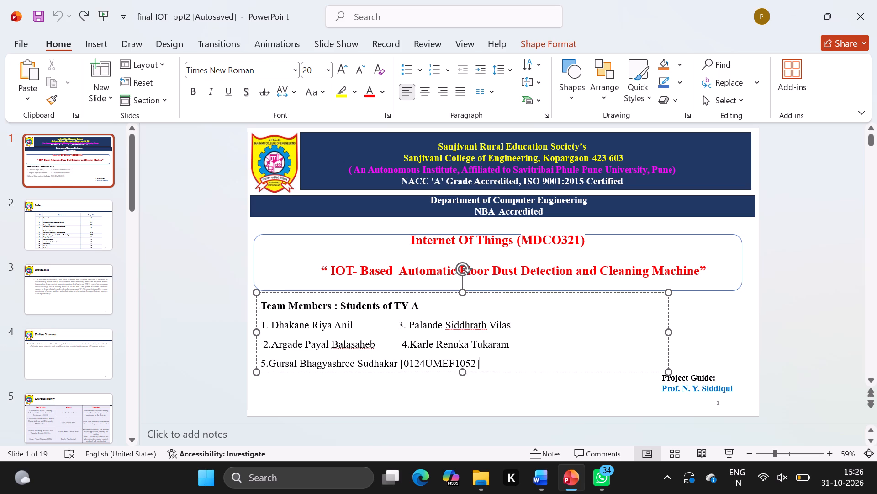
# Delete the bracketed ID number after the fifth team member's name.
pyautogui.click(431, 404)
pyautogui.click(485, 365)
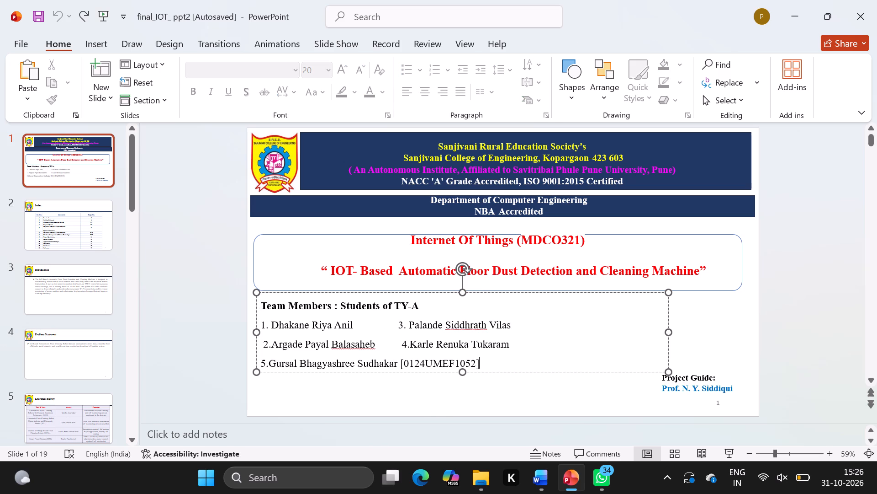
pyautogui.press('BackSpace')
pyautogui.press('BackSpace')
pyautogui.press('BackSpace')
pyautogui.press('BackSpace')
pyautogui.press('BackSpace')
pyautogui.press('BackSpace')
pyautogui.press('BackSpace')
pyautogui.press('BackSpace')
pyautogui.press('BackSpace')
pyautogui.press('BackSpace')
pyautogui.press('BackSpace')
pyautogui.press('BackSpace')
pyautogui.press('BackSpace')
pyautogui.press('BackSpace')
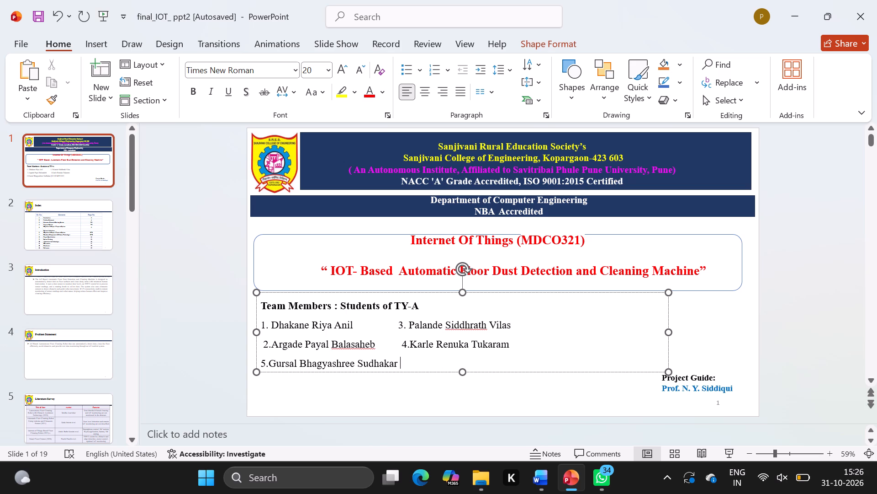
pyautogui.click(568, 332)
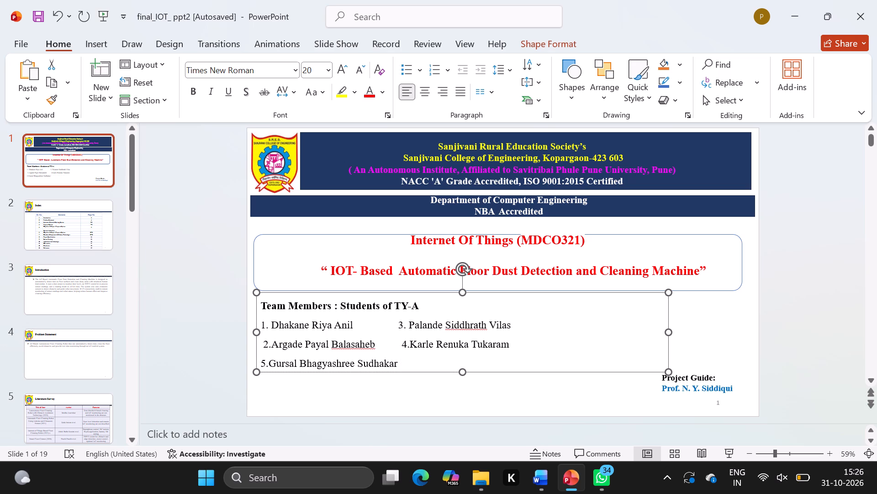
# Save the presentation.
pyautogui.hotkey('ctrl', 's')
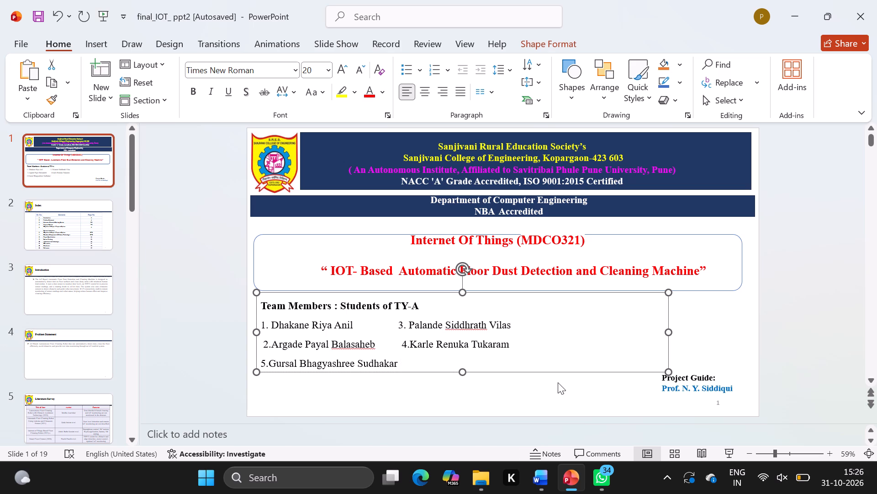
pyautogui.click(558, 382)
# Add the bracketed number [57] after the first team member's name.
pyautogui.click(358, 323)
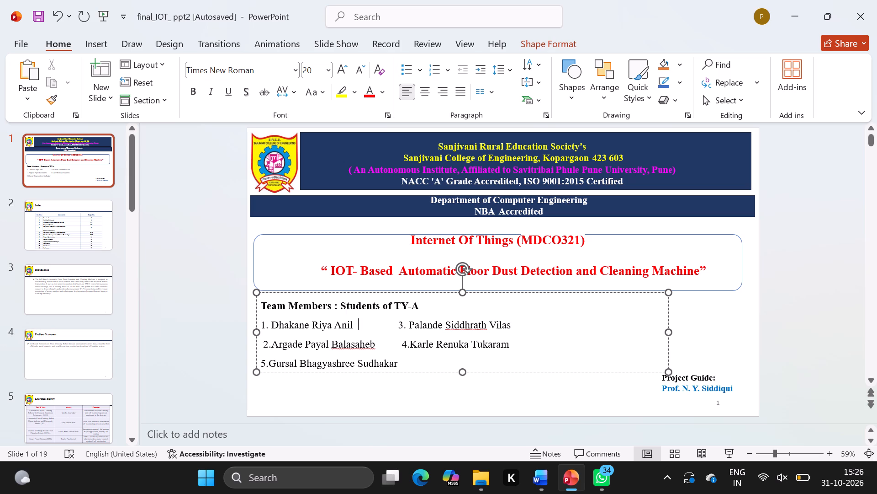
pyautogui.press('Left')
pyautogui.hotkey('shift', '{')
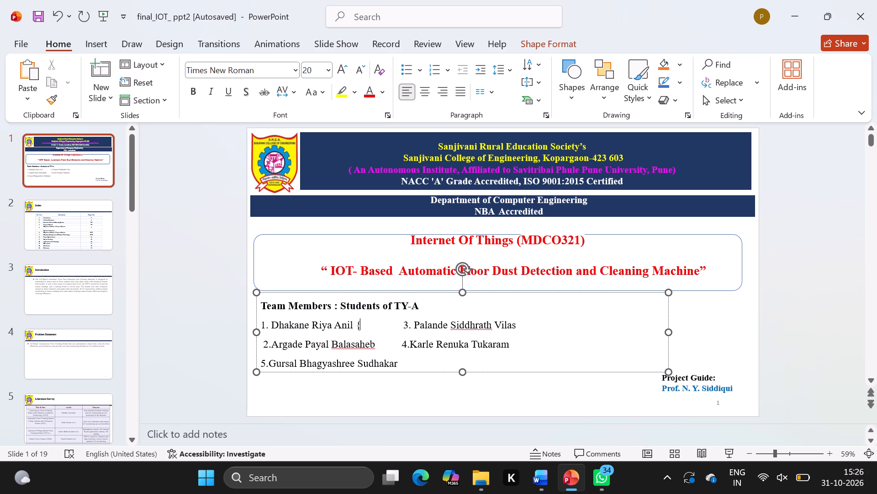
pyautogui.press('BackSpace')
pyautogui.press('[')
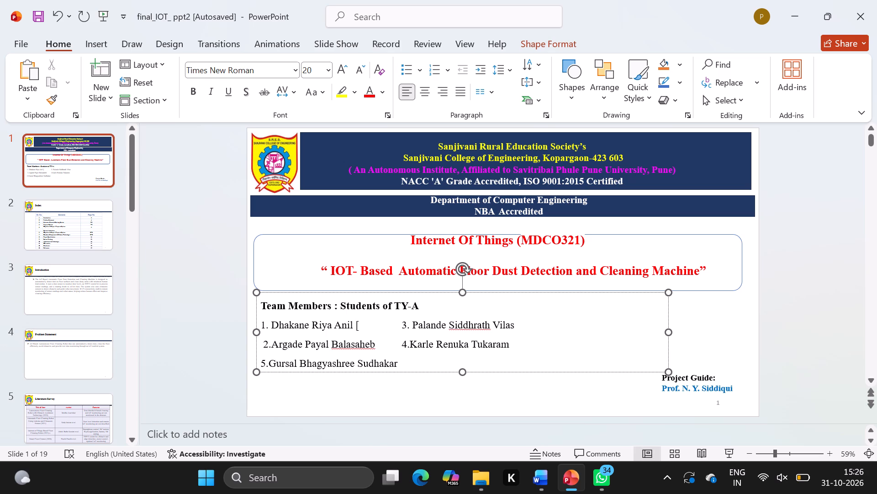
pyautogui.write('57')
pyautogui.press(']')
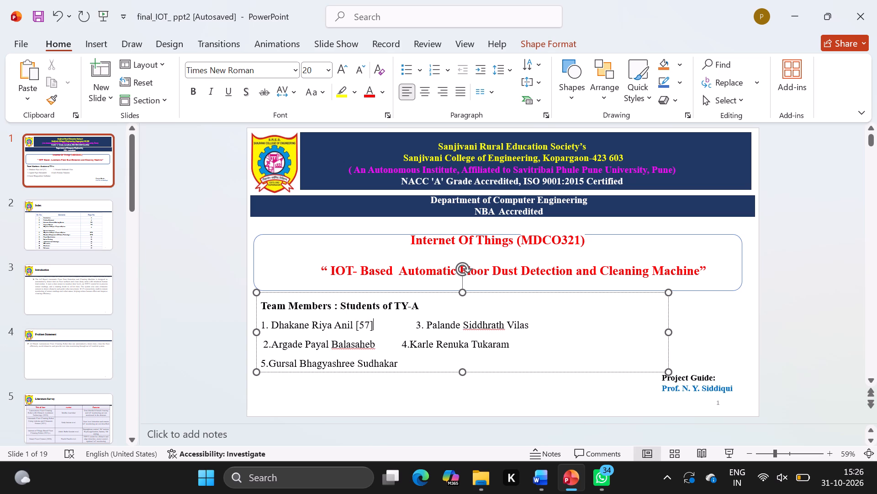
# Copy the first member's bracketed number after the second team member's name and change it to [58].
pyautogui.moveTo(353, 324); pyautogui.dragTo(366, 327)
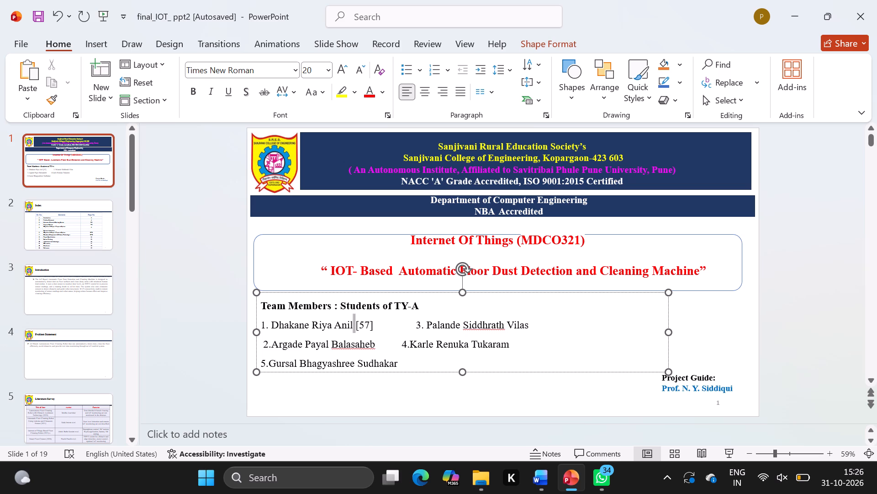
pyautogui.moveTo(366, 327); pyautogui.dragTo(375, 326)
pyautogui.click(375, 326)
pyautogui.moveTo(356, 324); pyautogui.dragTo(376, 324)
pyautogui.hotkey('ctrl', 'c')
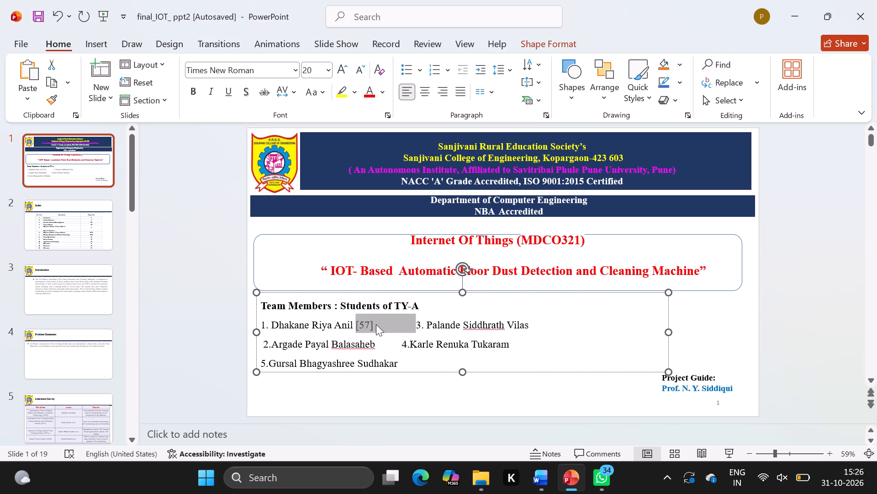
pyautogui.click(377, 343)
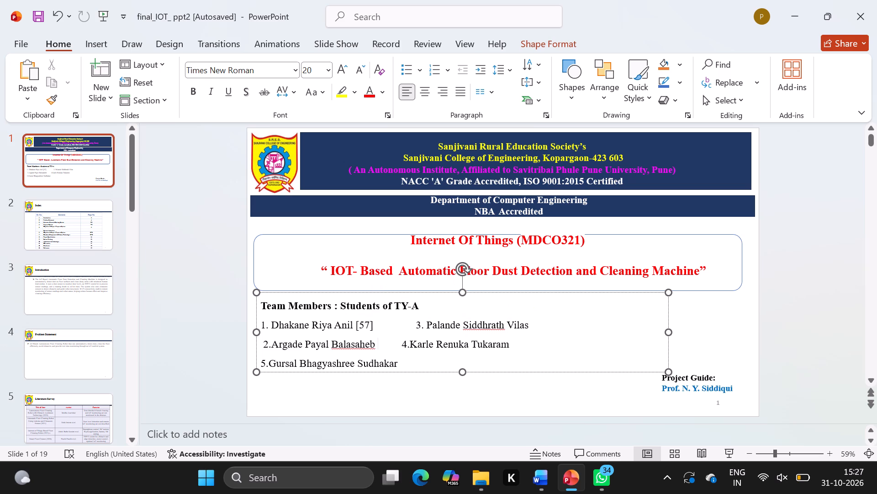
pyautogui.hotkey('ctrl', 'v')
pyautogui.press('Left')
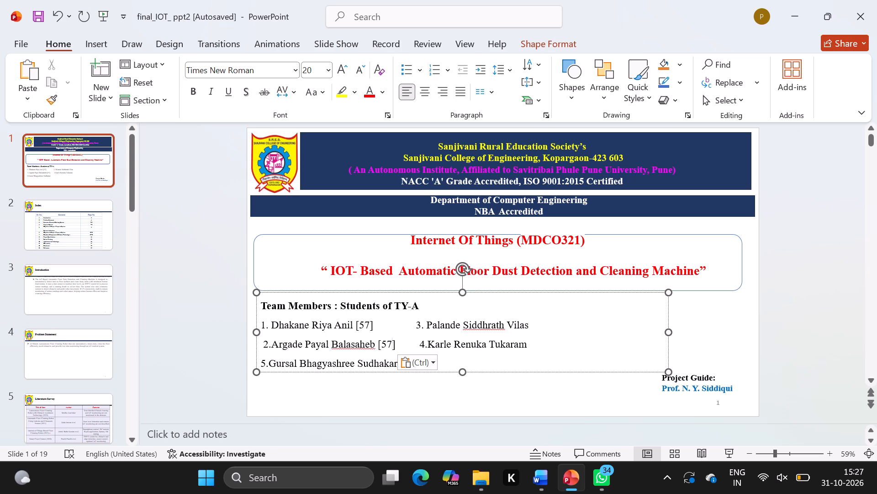
pyautogui.press('BackSpace')
pyautogui.press('8')
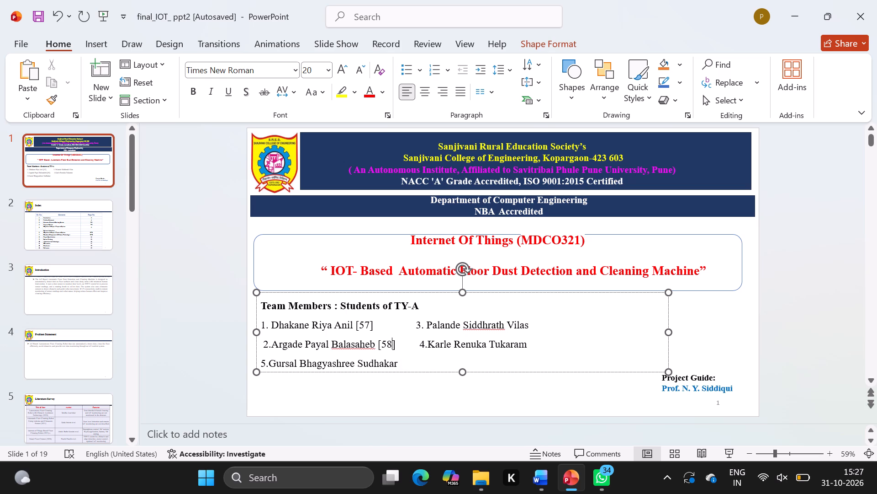
# Paste the bracketed number after the fifth team member's name and change it to [151].
pyautogui.click(405, 353)
pyautogui.hotkey('ctrl', 'v')
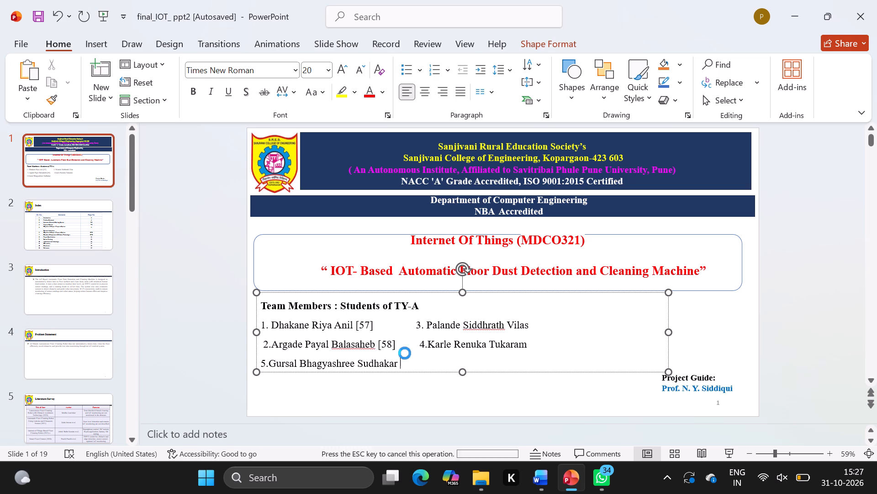
pyautogui.click(414, 365)
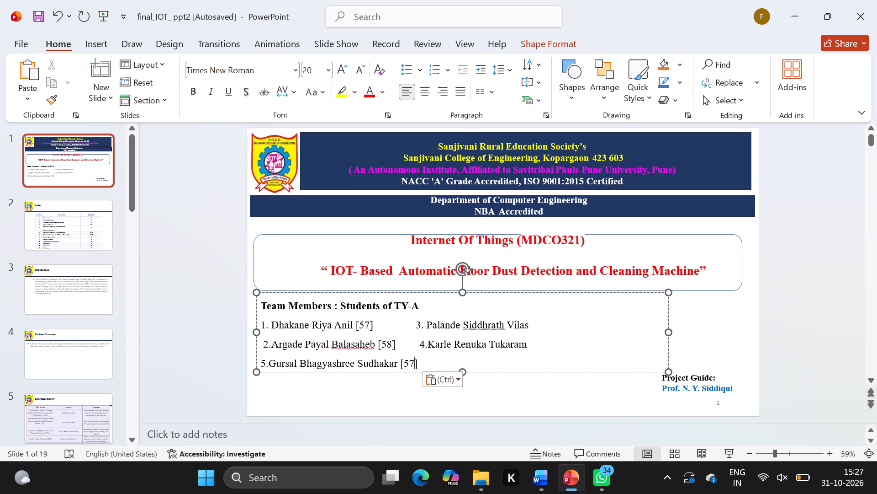
pyautogui.press('BackSpace')
pyautogui.press('BackSpace')
pyautogui.write('151')
# Paste the bracketed number after the third team member's name and change it to [68].
pyautogui.click(549, 324)
pyautogui.click(523, 320)
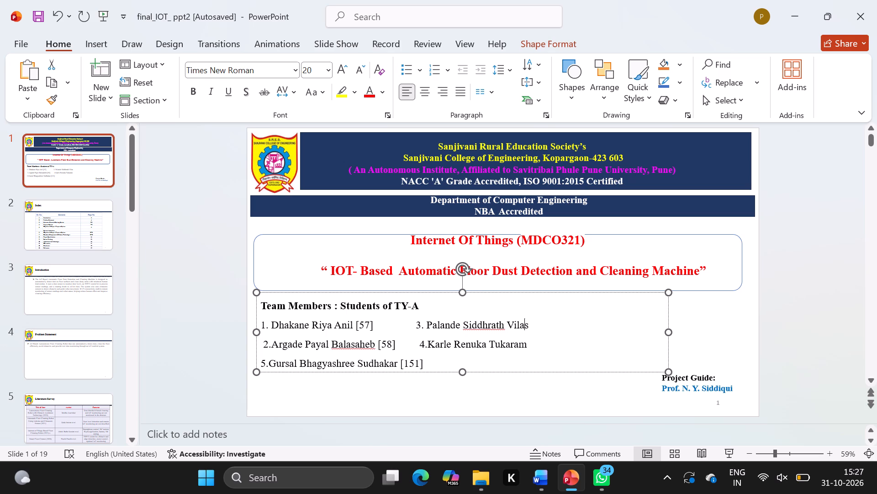
pyautogui.press('Right')
pyautogui.hotkey('ctrl', 'v')
pyautogui.press('Left')
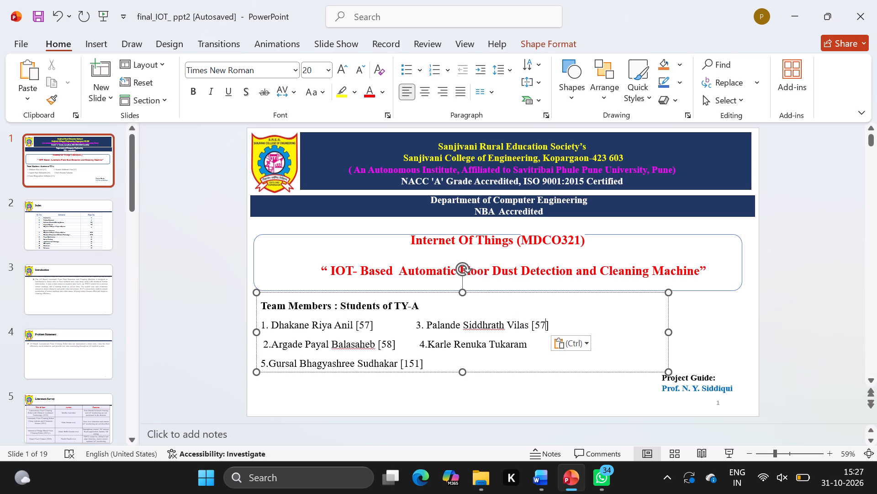
pyautogui.press('BackSpace')
pyautogui.press('BackSpace')
pyautogui.write('68')
# Paste the bracketed number after the fourth team member's name, change it to [72], and save the presentation.
pyautogui.click(539, 351)
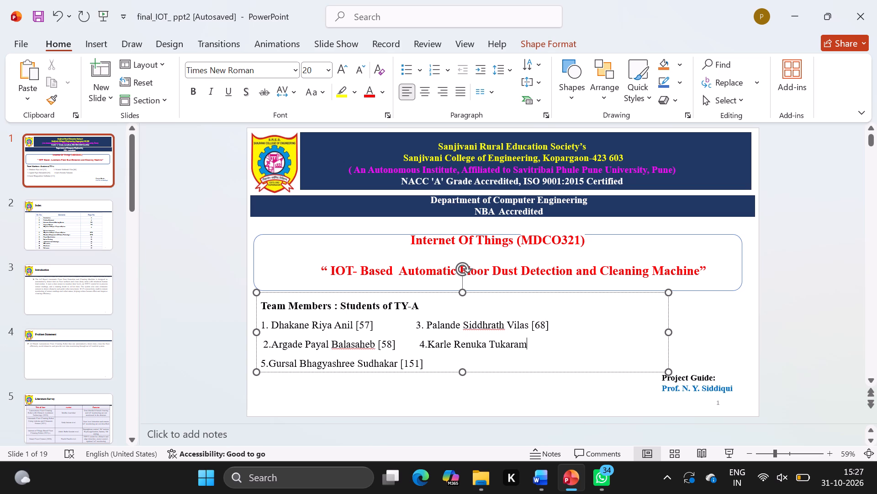
pyautogui.hotkey('ctrl', 'v')
pyautogui.click(537, 343)
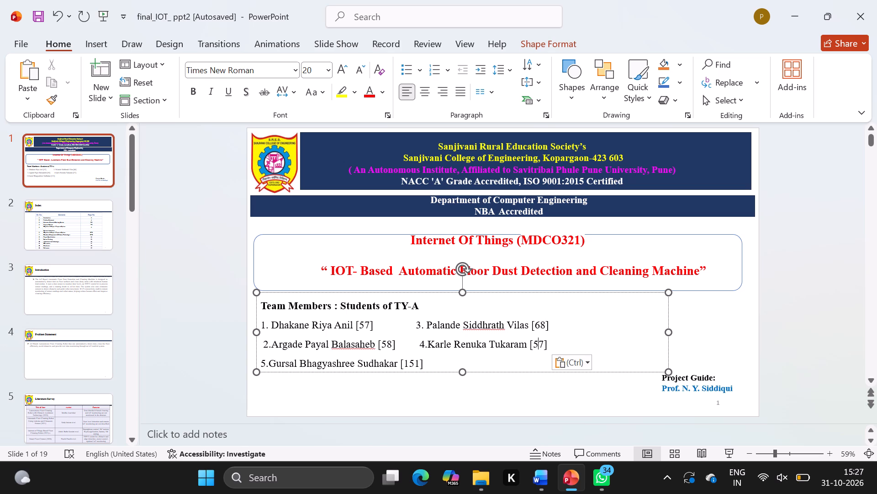
pyautogui.press('BackSpace')
pyautogui.press('Right')
pyautogui.press('2')
pyautogui.hotkey('ctrl', 's')
pyautogui.click(543, 376)
pyautogui.click(807, 352)
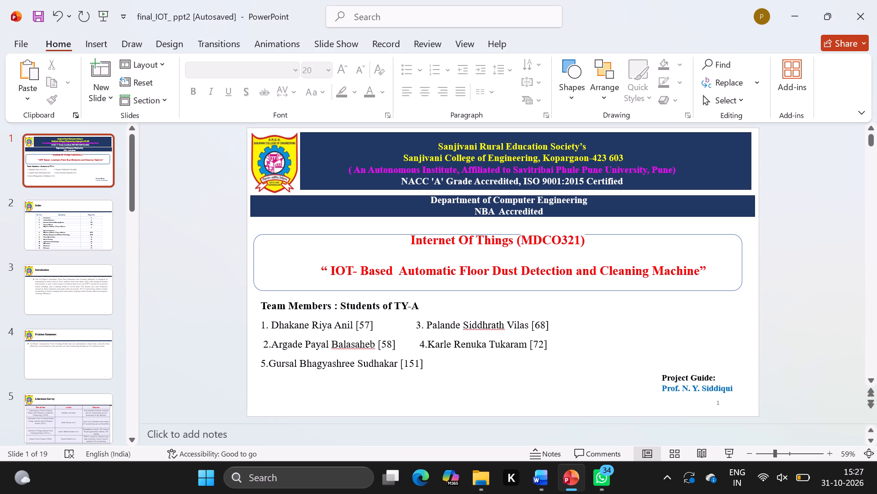
# Move the fourth team member's entry onto its own line below the second member.
pyautogui.moveTo(411, 323); pyautogui.dragTo(553, 322)
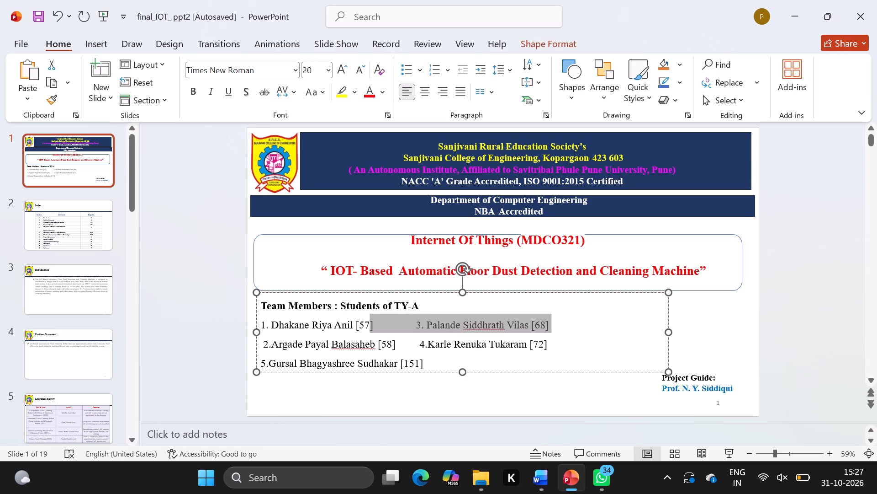
pyautogui.moveTo(553, 322); pyautogui.dragTo(566, 325)
pyautogui.hotkey('ctrl', 'c')
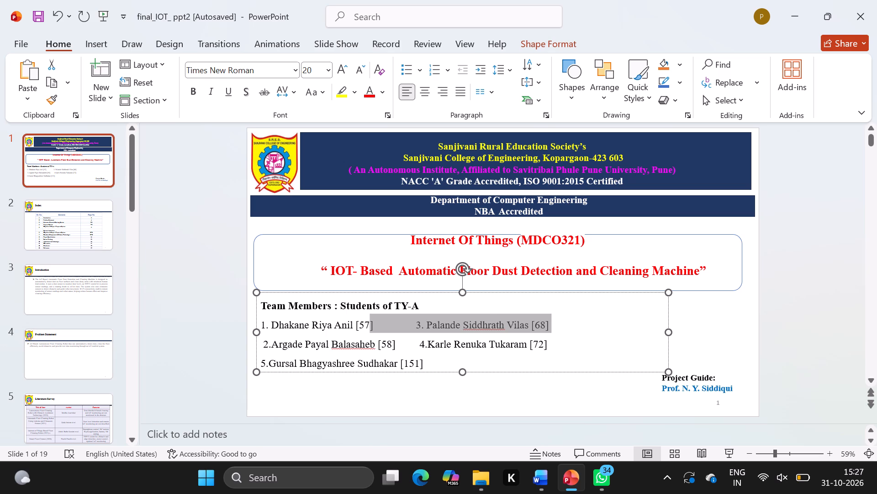
pyautogui.click(397, 354)
pyautogui.click(397, 350)
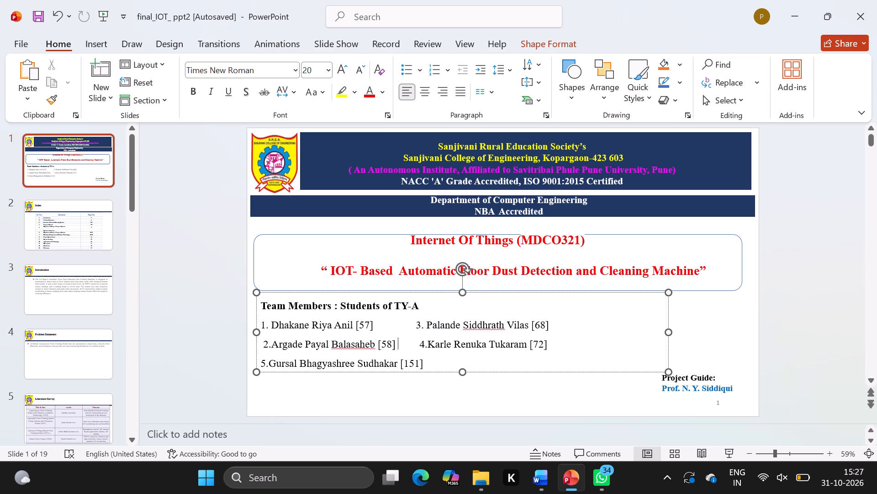
pyautogui.press('Return')
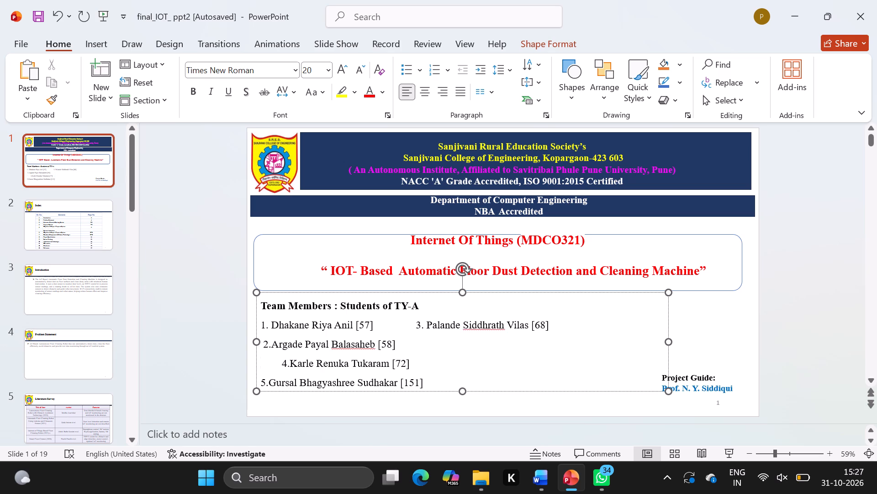
# Copy the third team member's name and bracketed number onto a new line below the second member, numbered 3.
pyautogui.click(413, 324)
pyautogui.moveTo(413, 324); pyautogui.dragTo(573, 334)
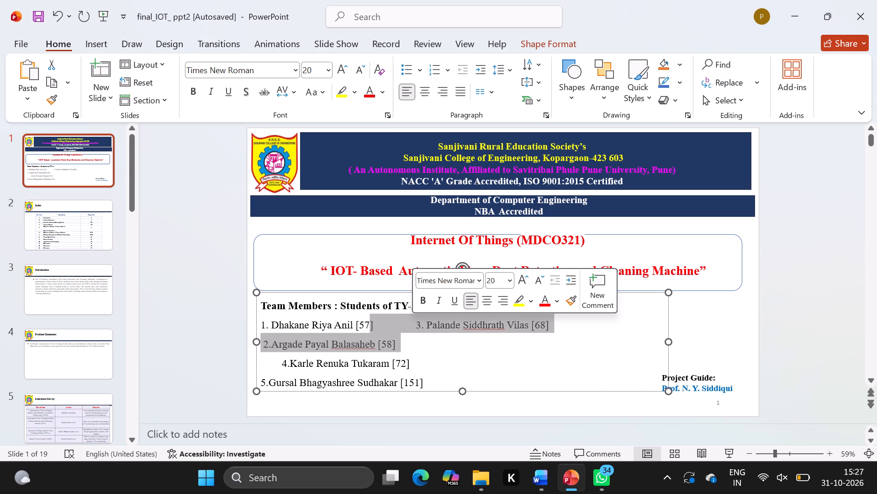
pyautogui.hotkey('ctrl', 'c')
pyautogui.click(539, 343)
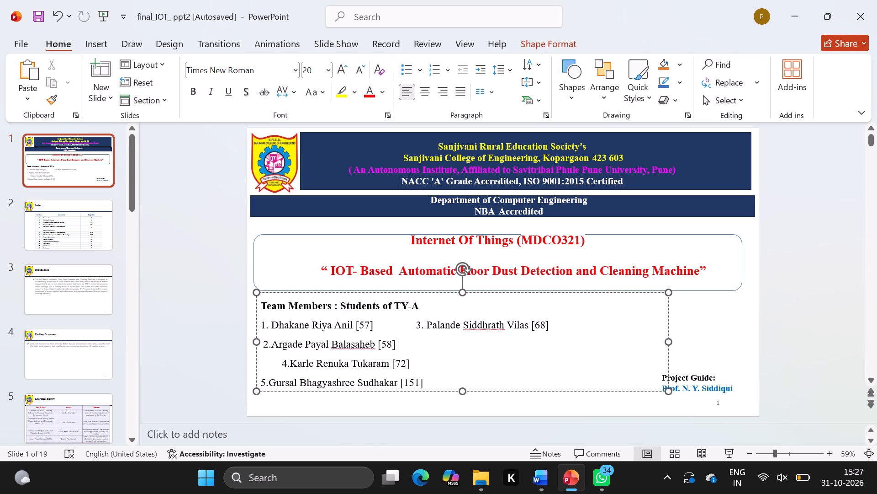
pyautogui.moveTo(419, 322); pyautogui.dragTo(553, 319)
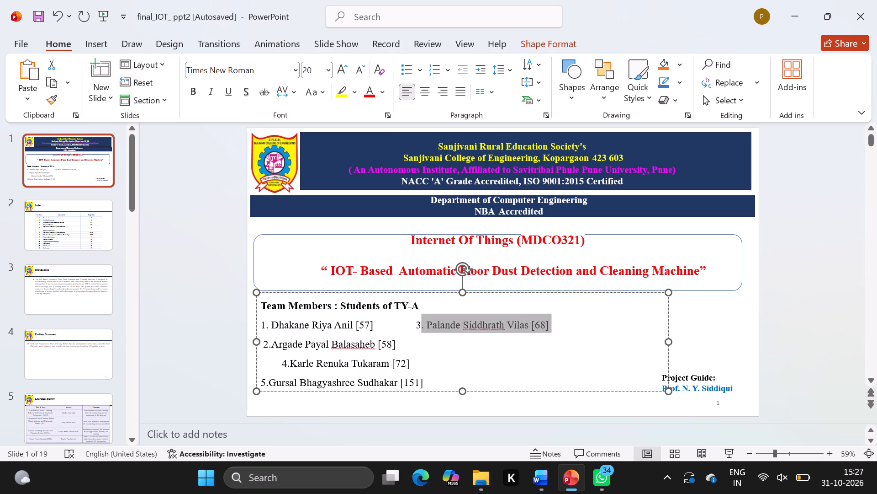
pyautogui.moveTo(553, 319); pyautogui.dragTo(555, 319)
pyautogui.hotkey('ctrl', 'c')
pyautogui.click(531, 346)
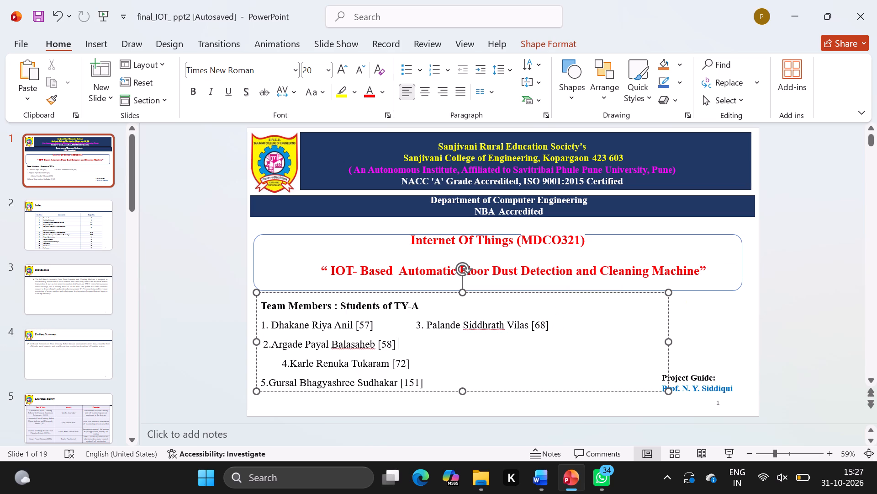
pyautogui.press('Return')
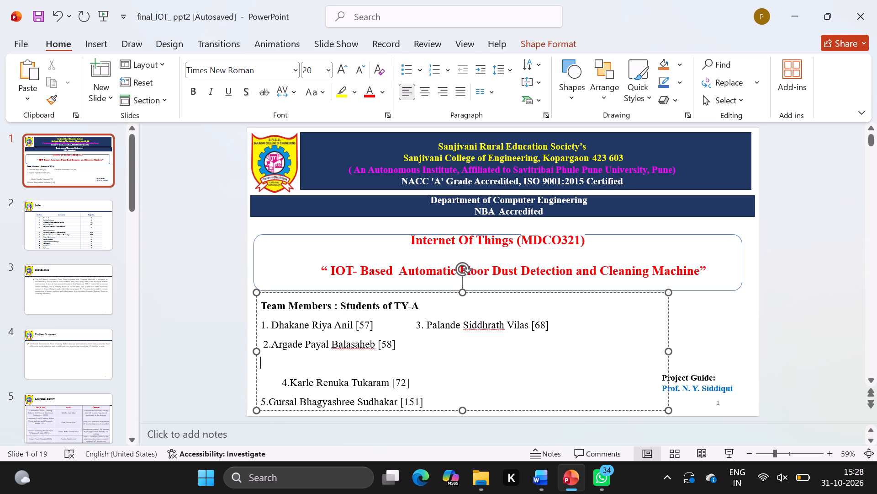
pyautogui.hotkey('ctrl', 'v')
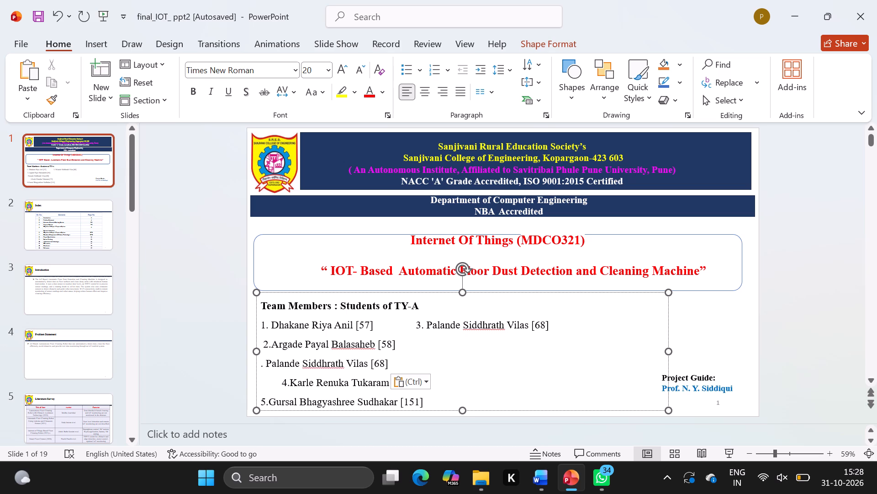
pyautogui.click(261, 366)
pyautogui.press('3')
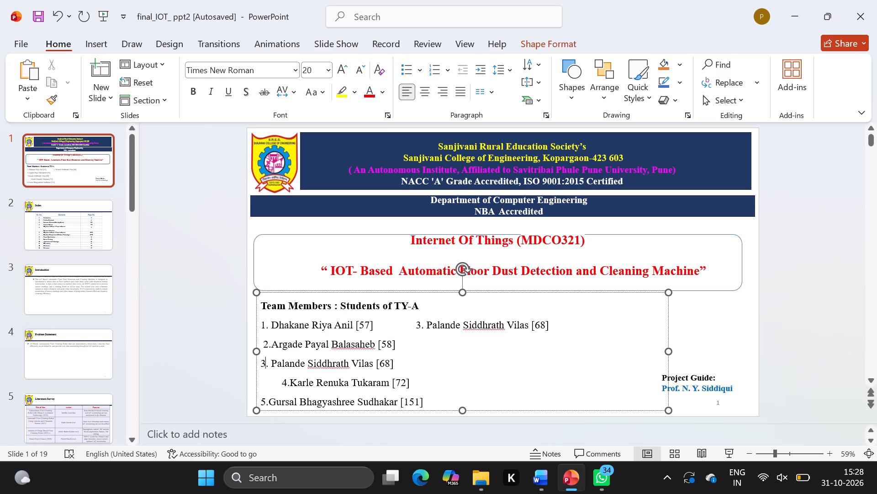
# Remove the leading spaces before the fourth team member's entry so it aligns with the list.
pyautogui.click(282, 380)
pyautogui.press('BackSpace')
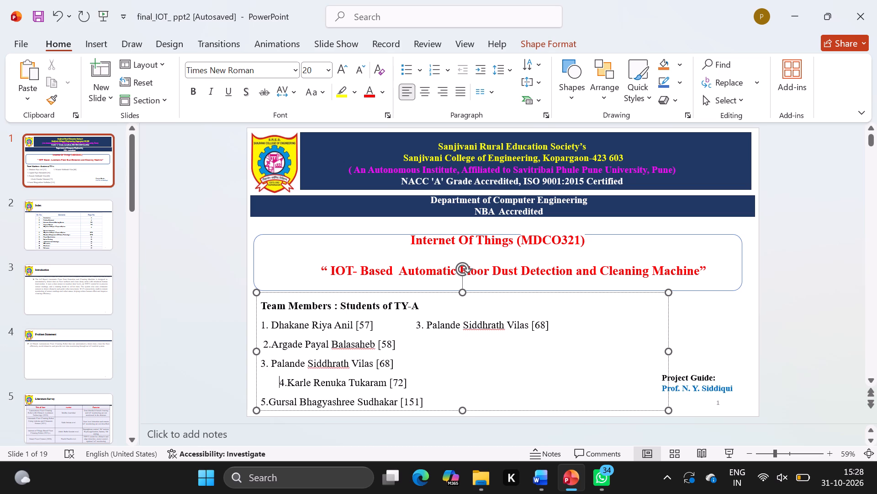
pyautogui.press('BackSpace')
pyautogui.press('BackSpace')
pyautogui.press('BackSpace')
pyautogui.press('BackSpace')
pyautogui.press('BackSpace')
pyautogui.press('BackSpace')
pyautogui.press('BackSpace')
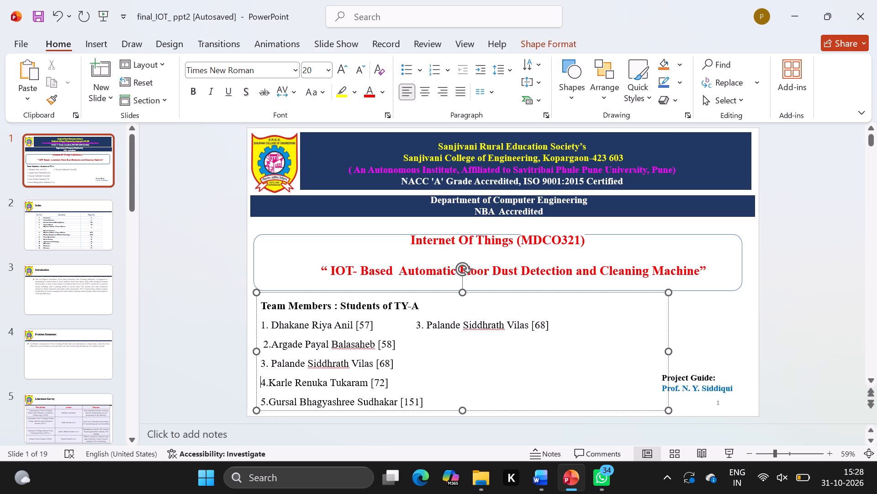
# Delete the duplicate third member's entry beside the first member, keeping the second member on a separate line without a leading space.
pyautogui.moveTo(415, 322); pyautogui.dragTo(577, 313)
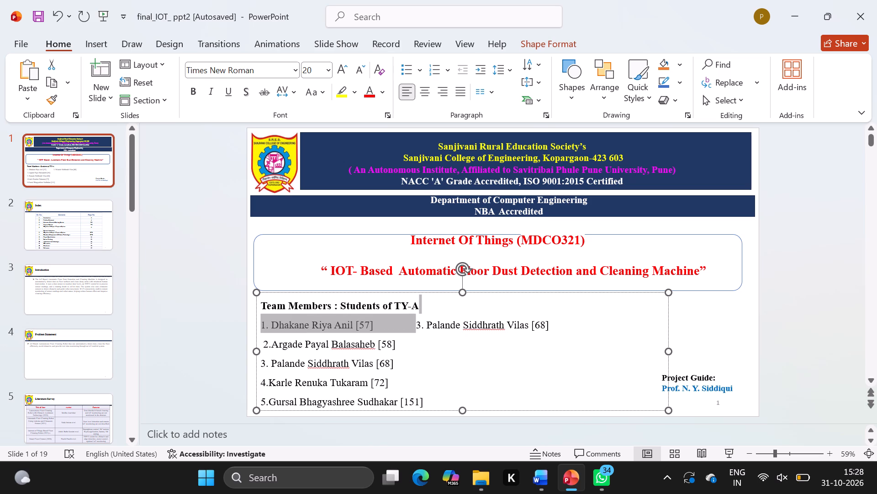
pyautogui.moveTo(577, 313); pyautogui.dragTo(586, 333)
pyautogui.press('BackSpace')
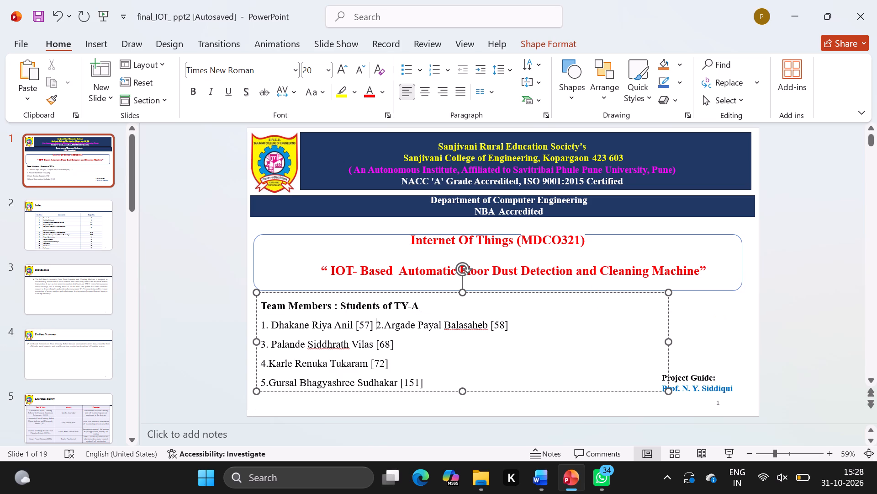
pyautogui.press('Return')
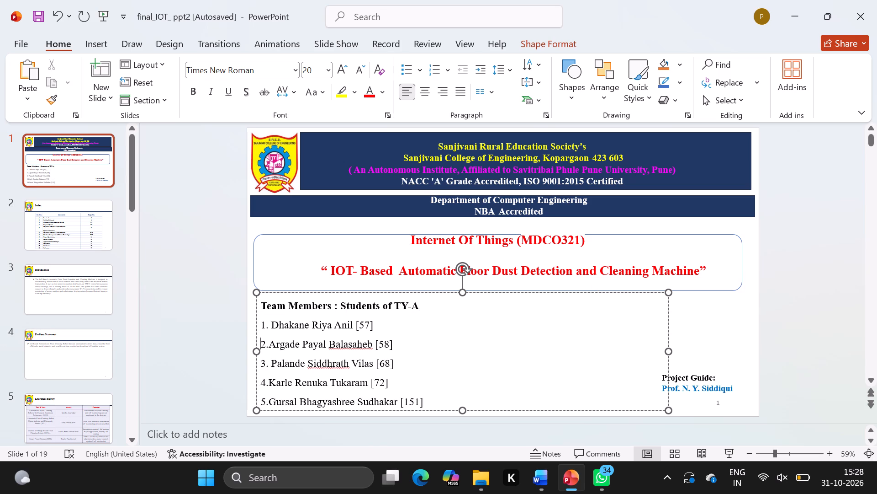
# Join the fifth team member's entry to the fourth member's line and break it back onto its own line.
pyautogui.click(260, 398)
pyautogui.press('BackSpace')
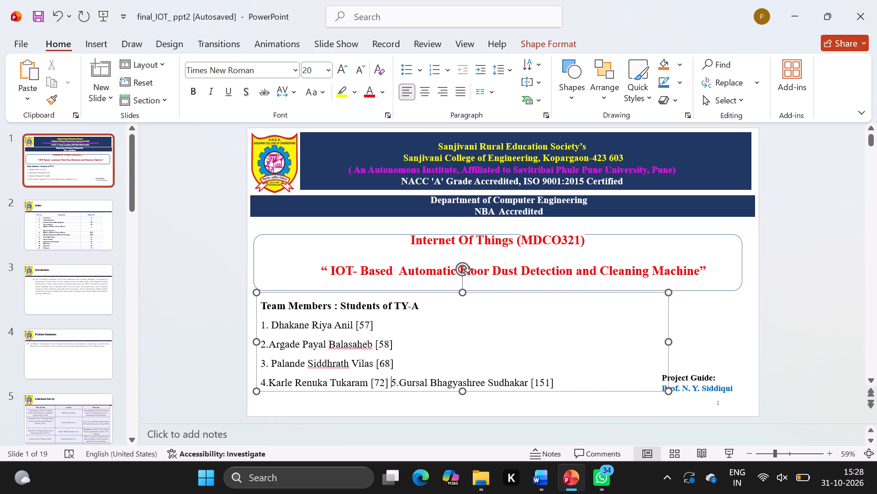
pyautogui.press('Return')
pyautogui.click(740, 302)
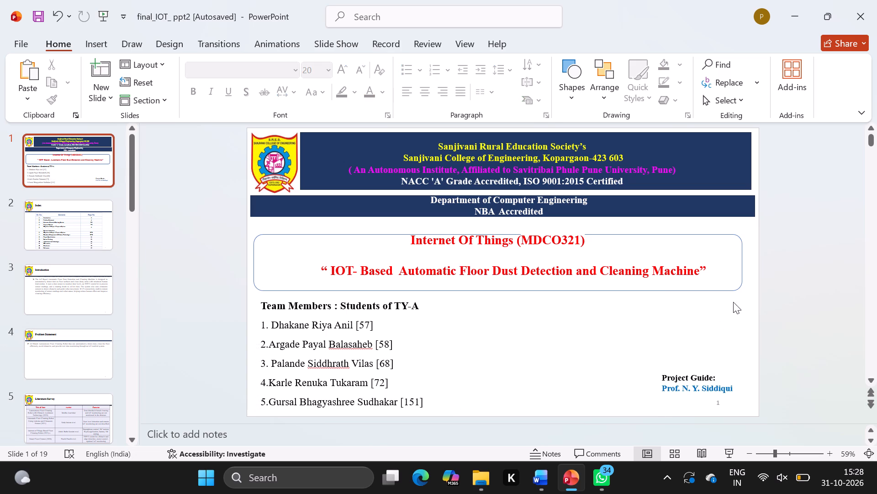
# Narrow the team members text box to roughly half its width, keeping its left edge in place.
pyautogui.click(276, 310)
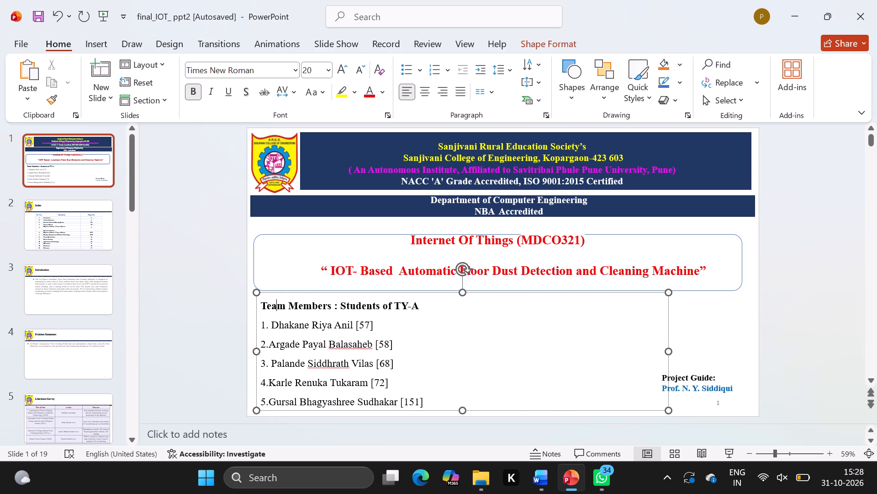
pyautogui.moveTo(670, 354); pyautogui.dragTo(484, 356)
pyautogui.moveTo(379, 290); pyautogui.dragTo(374, 305)
pyautogui.click(374, 305)
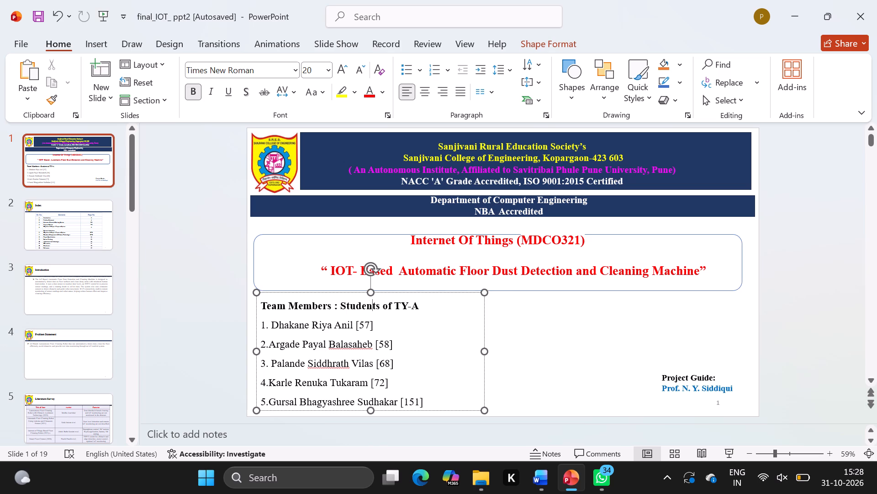
# Move the team members text box to the middle of the slide below the project title, and save the presentation.
pyautogui.moveTo(364, 293); pyautogui.dragTo(511, 288)
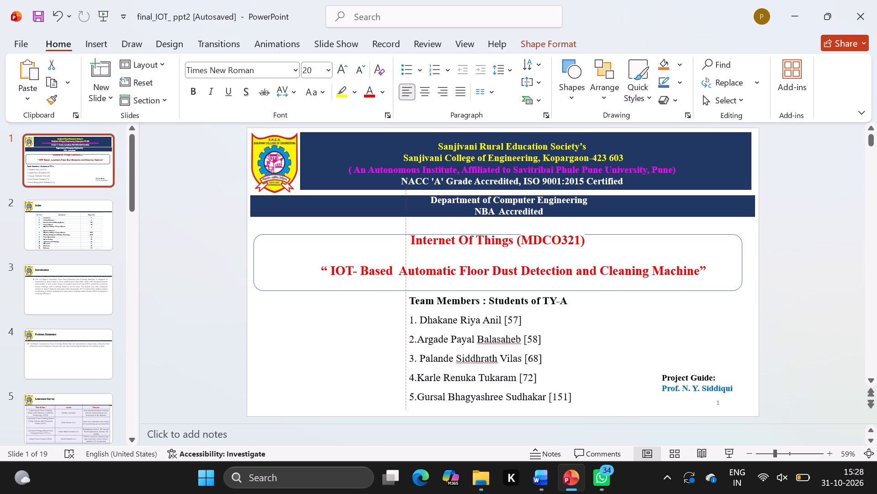
pyautogui.moveTo(511, 288); pyautogui.dragTo(515, 291)
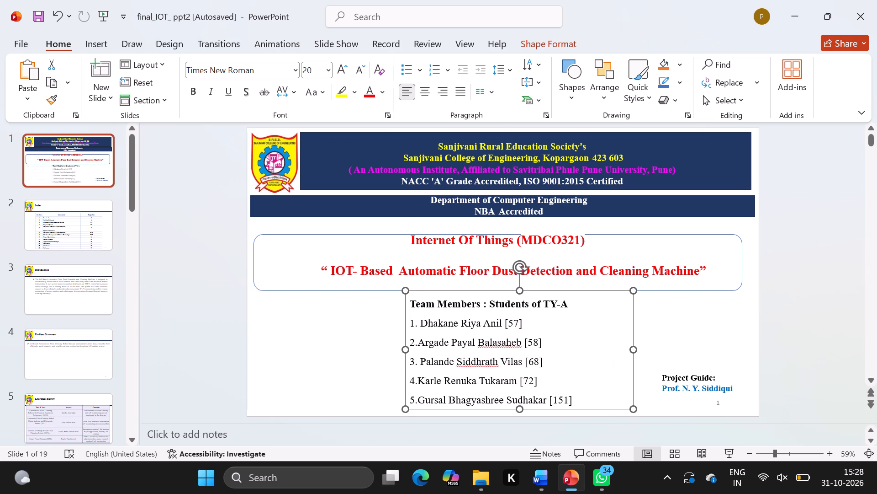
pyautogui.click(400, 343)
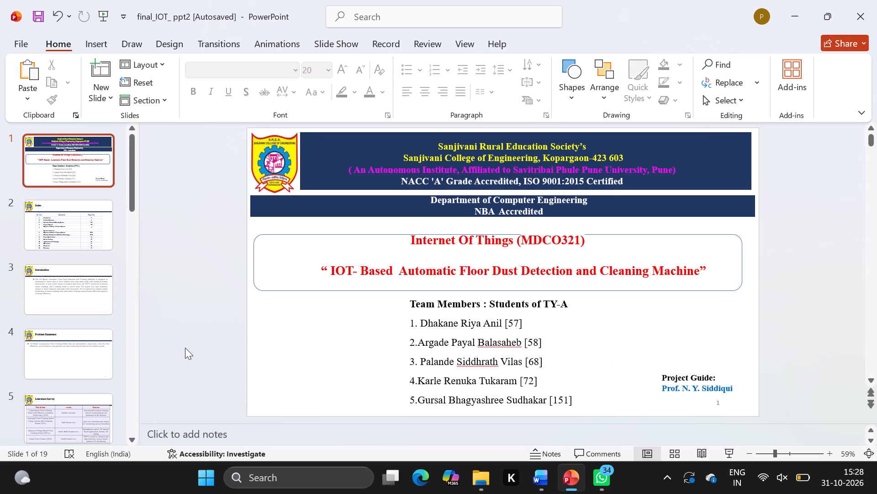
pyautogui.hotkey('ctrl', 's')
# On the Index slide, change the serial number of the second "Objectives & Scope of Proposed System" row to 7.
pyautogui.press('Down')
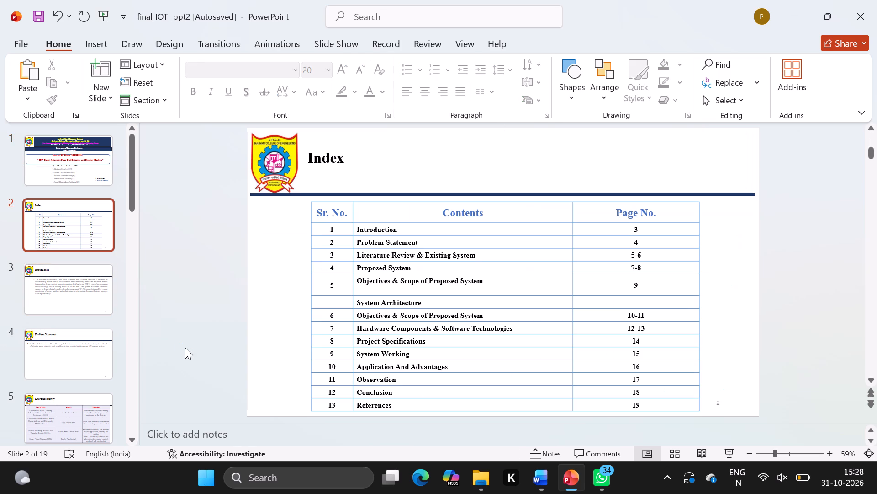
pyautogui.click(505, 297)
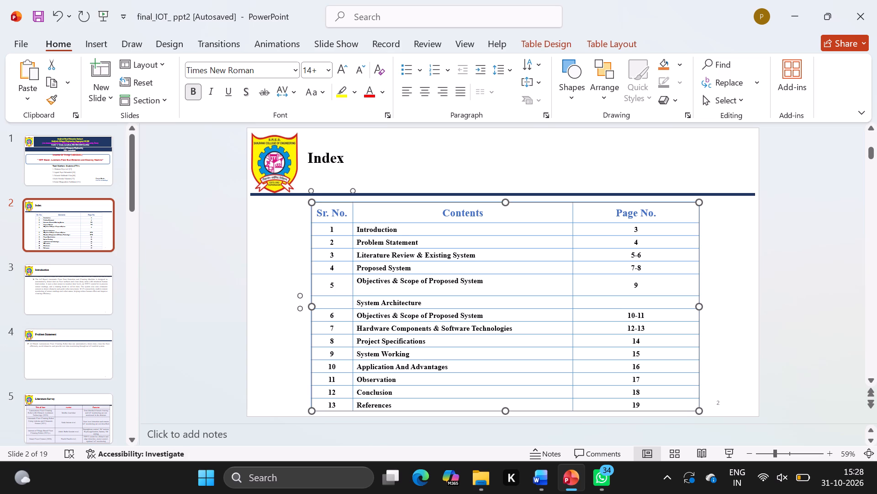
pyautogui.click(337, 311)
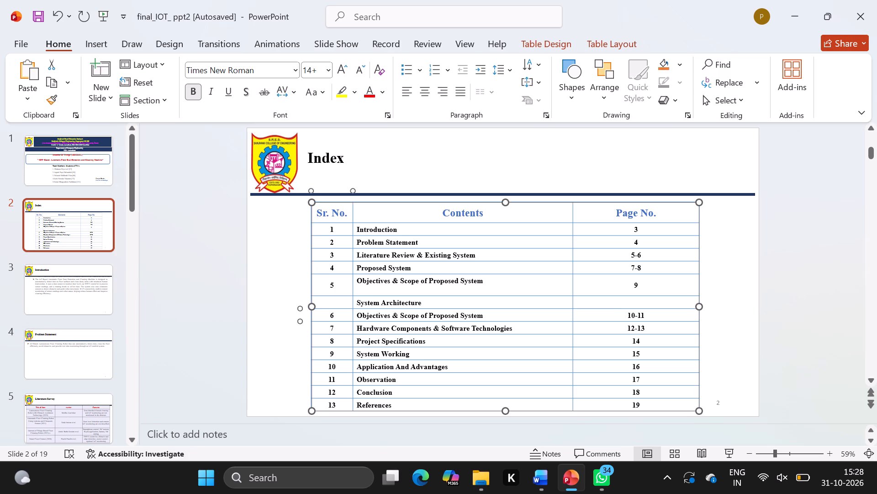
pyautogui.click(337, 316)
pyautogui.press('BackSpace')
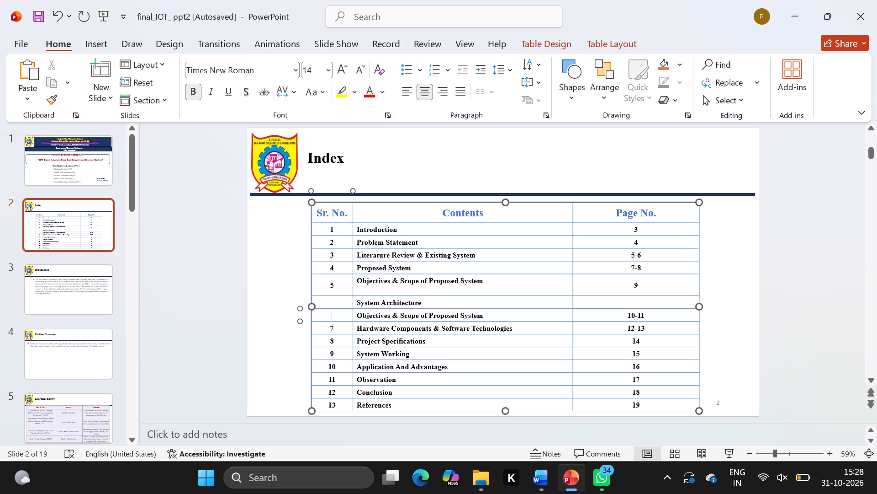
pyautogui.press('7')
# Delete the duplicate "Objectives & Scope of Proposed System" row with pages 10-11 from the index table.
pyautogui.click(314, 318)
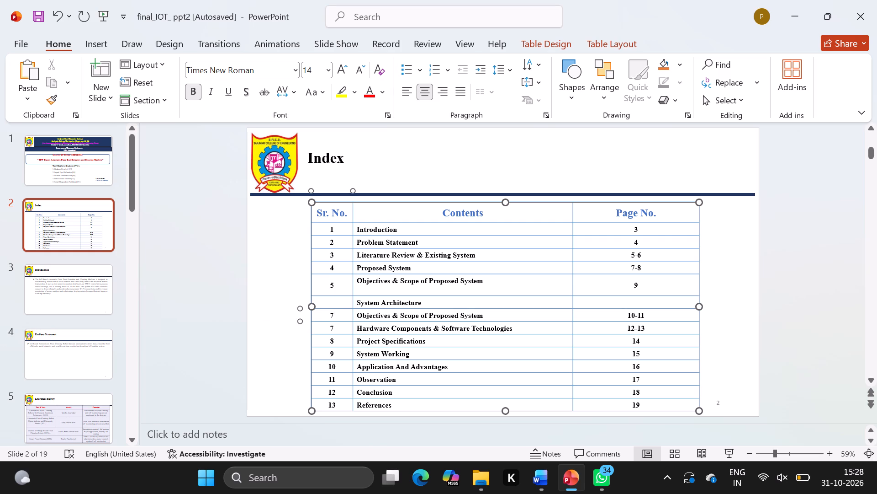
pyautogui.click(314, 318)
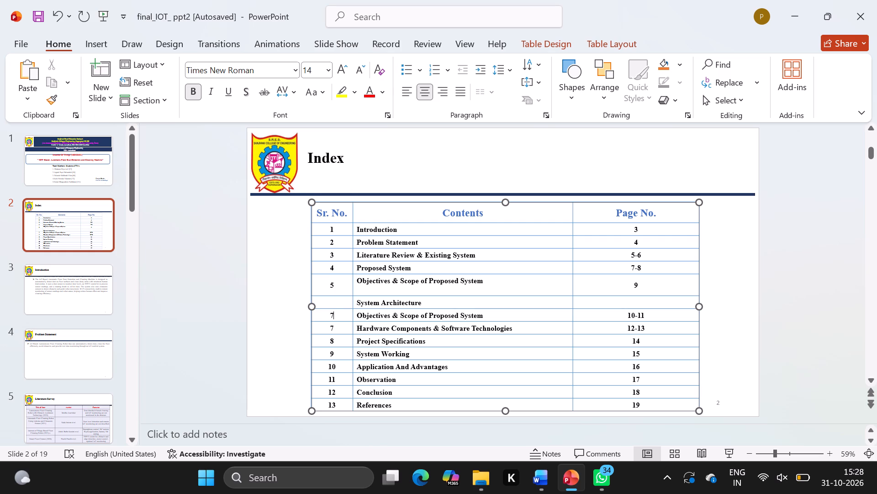
pyautogui.click(312, 318)
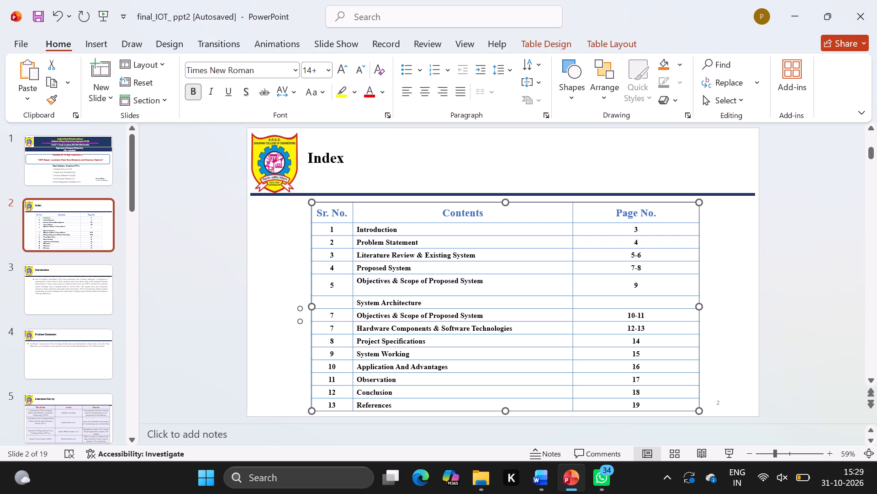
pyautogui.click(309, 316)
pyautogui.click(309, 316)
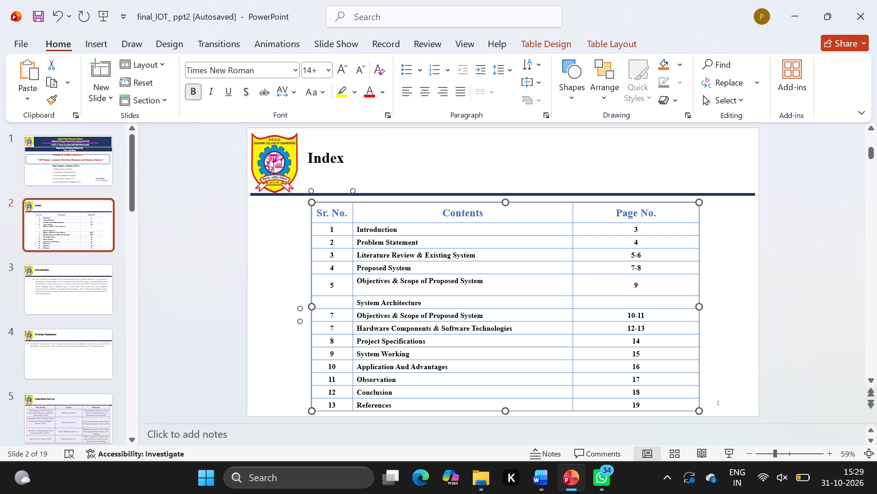
pyautogui.click(311, 315)
pyautogui.doubleClick(307, 316)
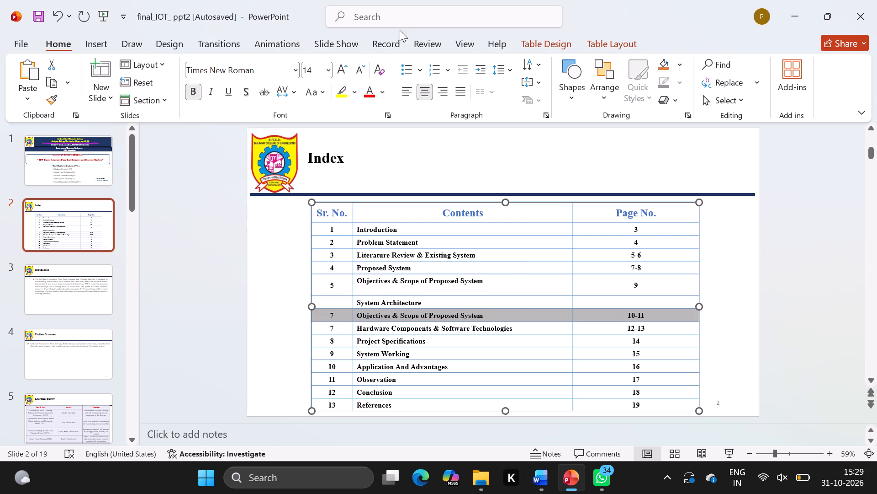
pyautogui.click(550, 48)
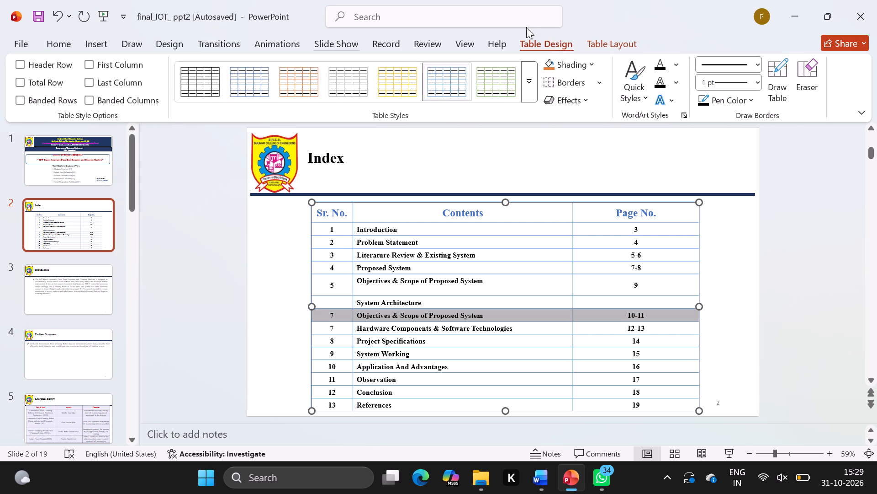
pyautogui.click(605, 50)
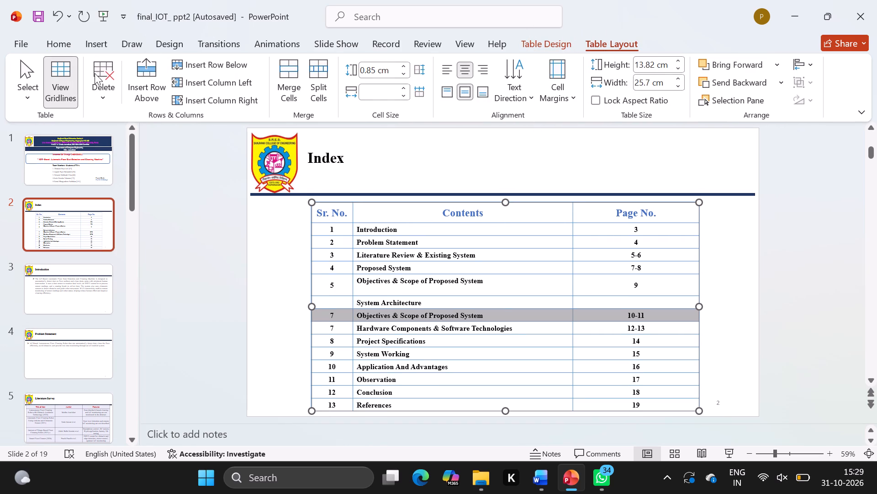
pyautogui.click(116, 72)
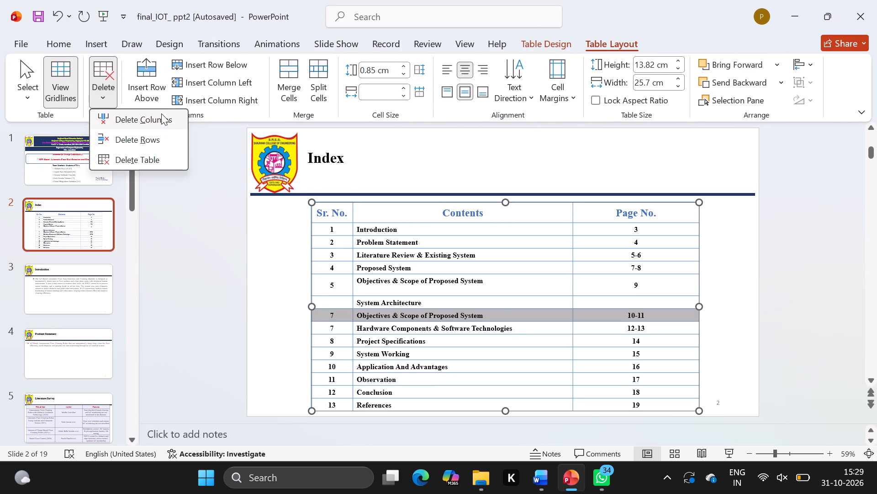
pyautogui.click(165, 141)
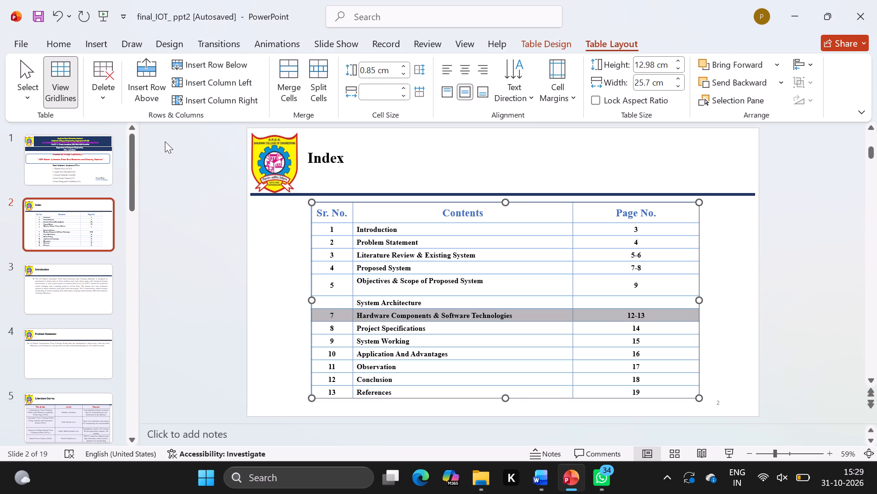
# Enter serial number 6 for the System Architecture row of the index table.
pyautogui.click(335, 298)
pyautogui.click(332, 306)
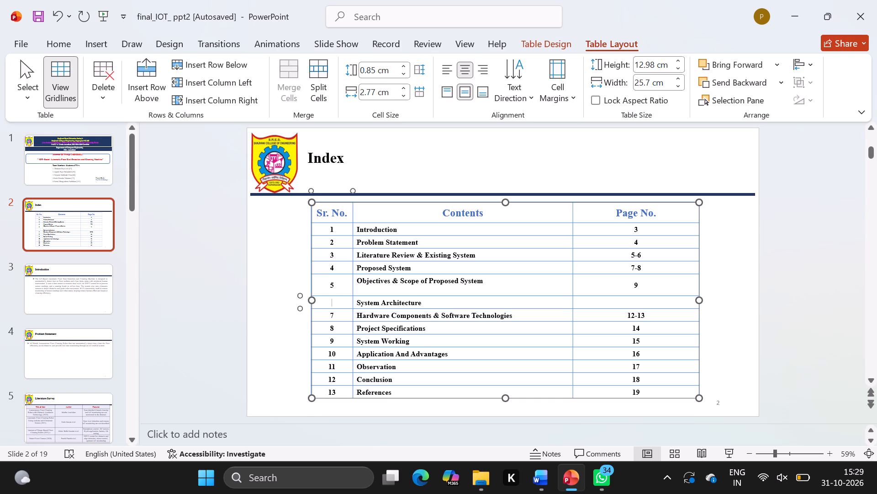
pyautogui.press('6')
# Remove the extra blank line below "Objectives & Scope of Proposed System" in row 5 of the index table.
pyautogui.click(558, 293)
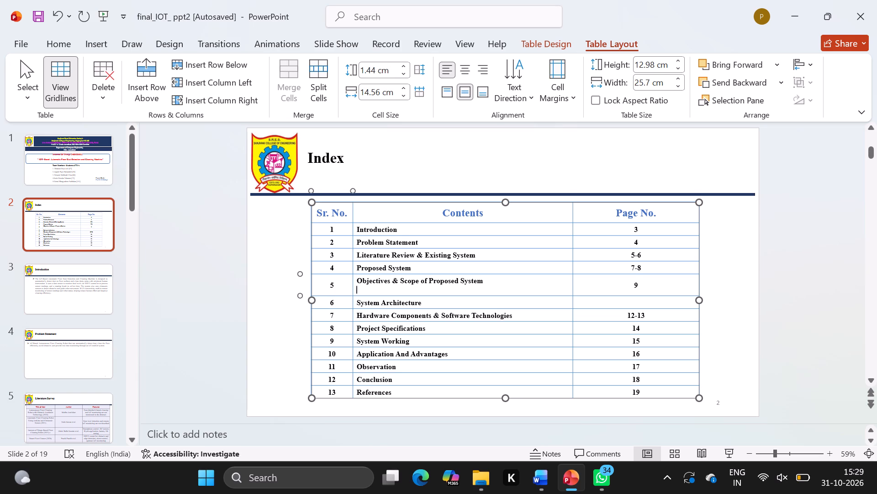
pyautogui.press('BackSpace')
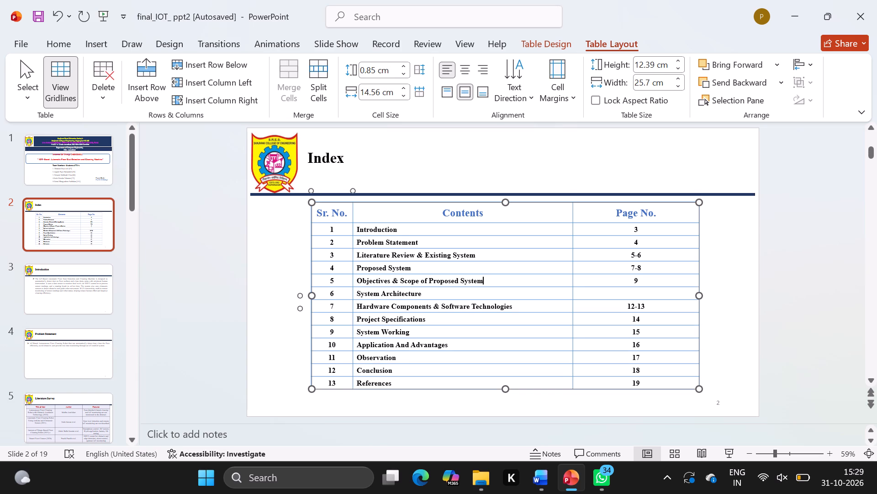
pyautogui.click(729, 312)
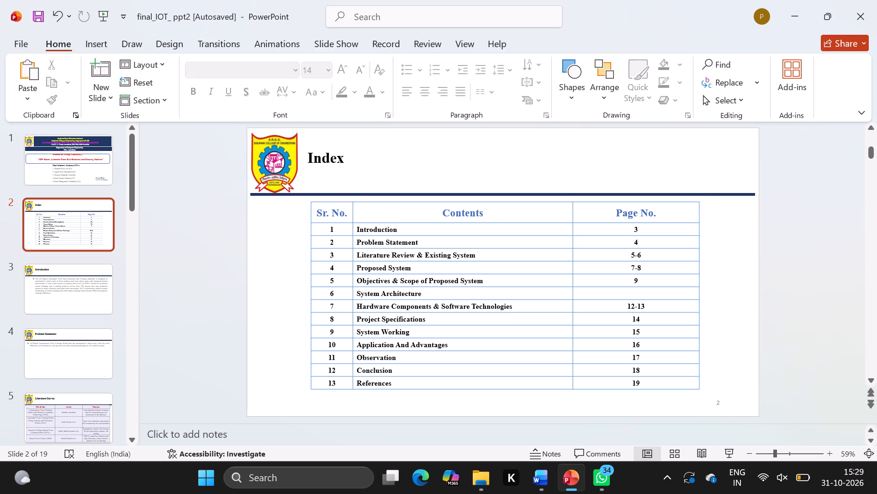
# Enter page numbers 10-11 for the System Architecture row and save the presentation.
pyautogui.click(654, 291)
pyautogui.click(647, 291)
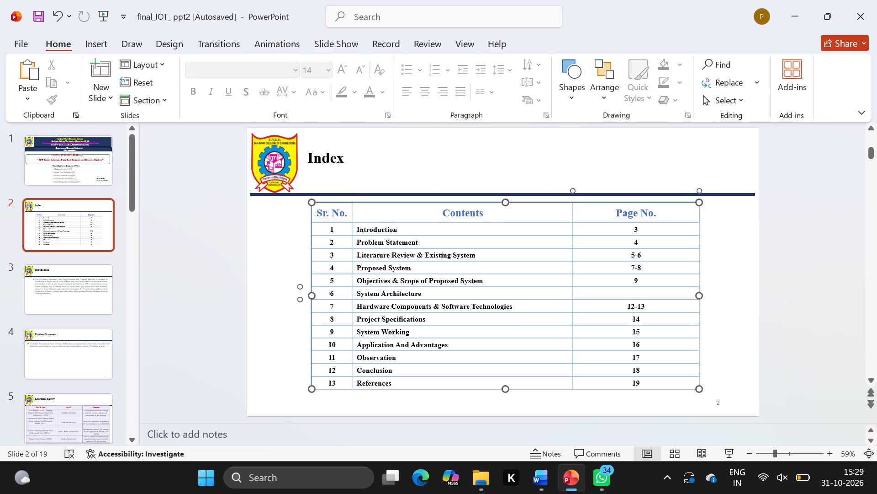
pyautogui.press('1')
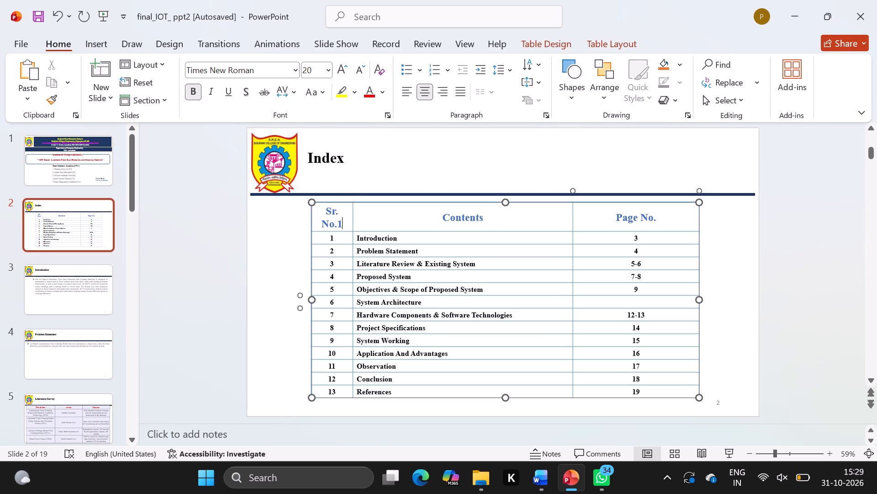
pyautogui.click(641, 299)
pyautogui.doubleClick(637, 306)
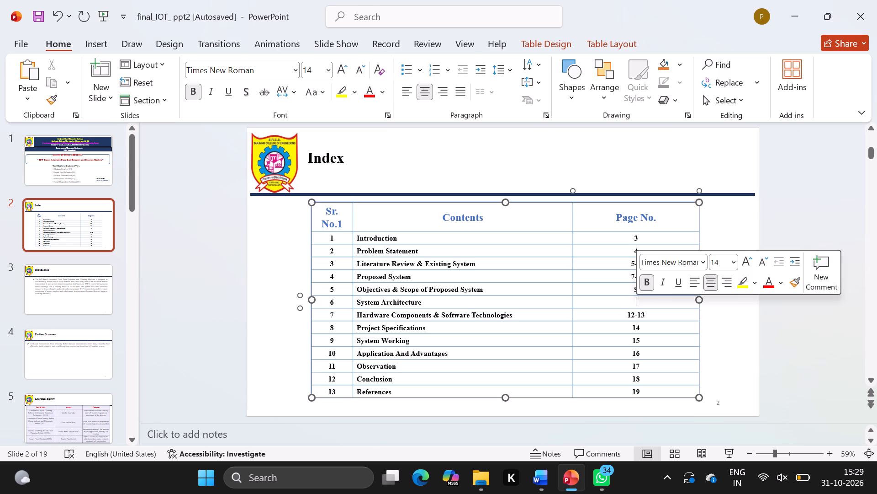
pyautogui.write('10')
pyautogui.press('-')
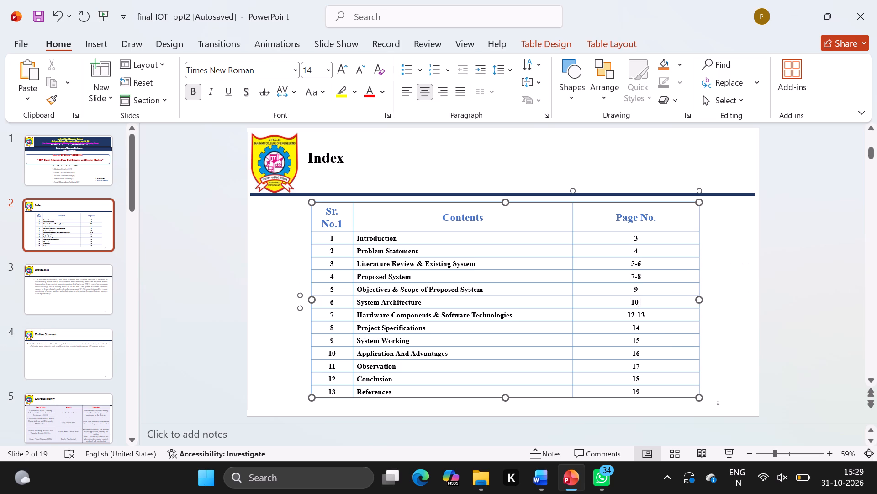
pyautogui.write('11')
pyautogui.click(749, 325)
pyautogui.hotkey('ctrl', 's')
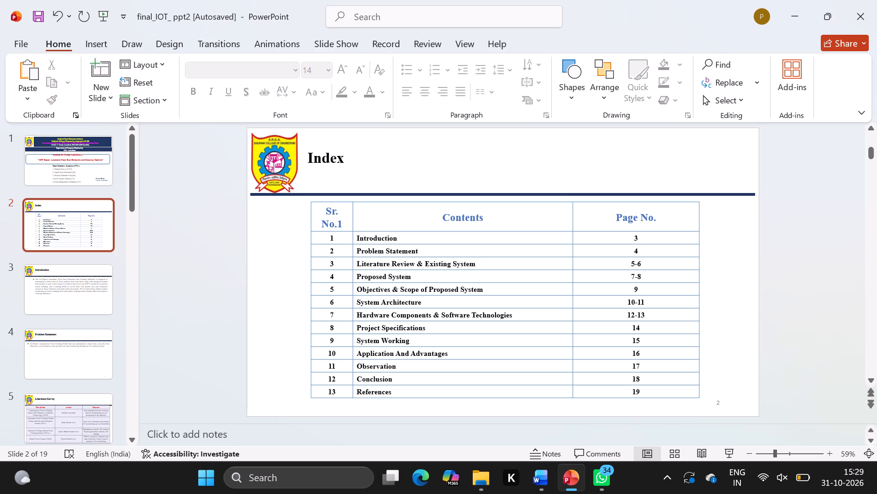
# Insert a blank row above the Observation row in the index table.
pyautogui.click(309, 371)
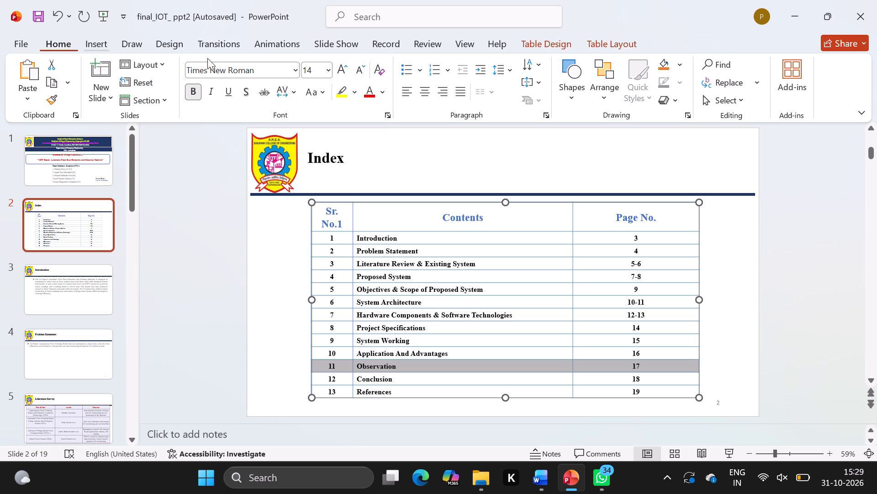
pyautogui.click(606, 53)
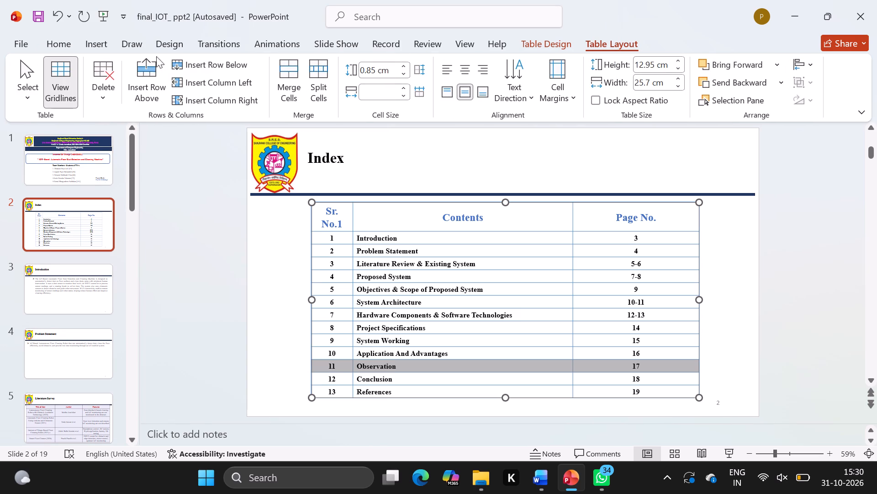
pyautogui.click(149, 96)
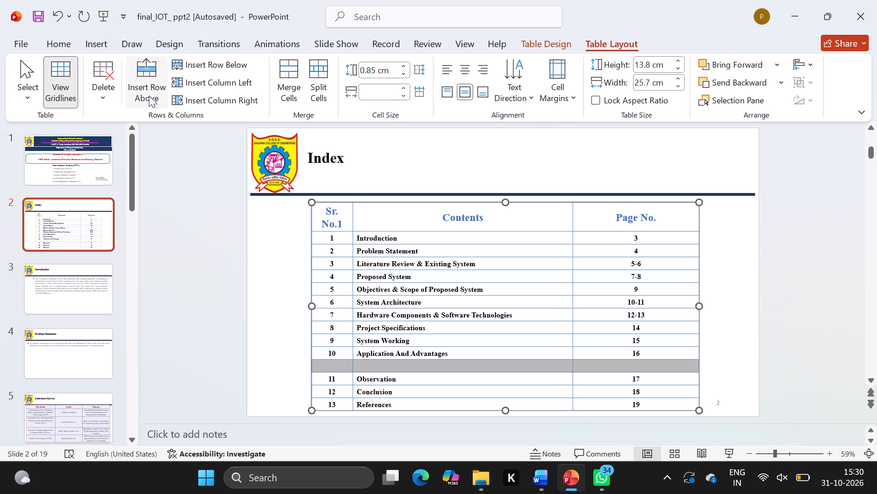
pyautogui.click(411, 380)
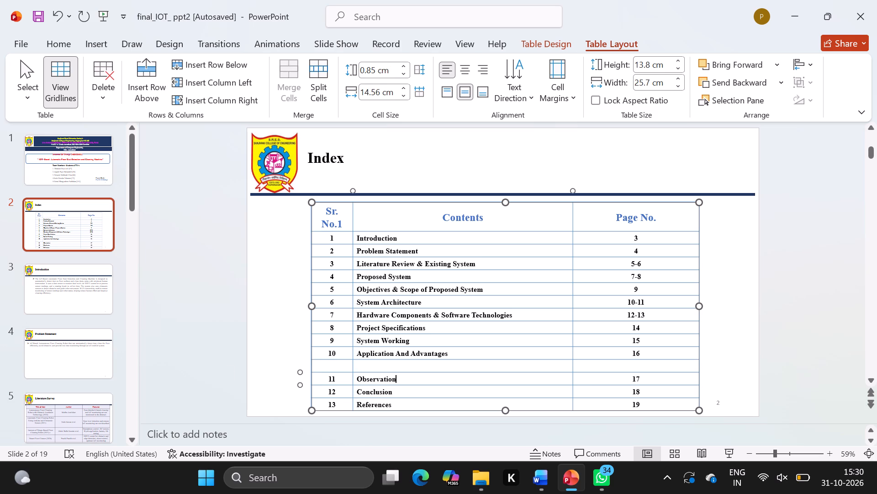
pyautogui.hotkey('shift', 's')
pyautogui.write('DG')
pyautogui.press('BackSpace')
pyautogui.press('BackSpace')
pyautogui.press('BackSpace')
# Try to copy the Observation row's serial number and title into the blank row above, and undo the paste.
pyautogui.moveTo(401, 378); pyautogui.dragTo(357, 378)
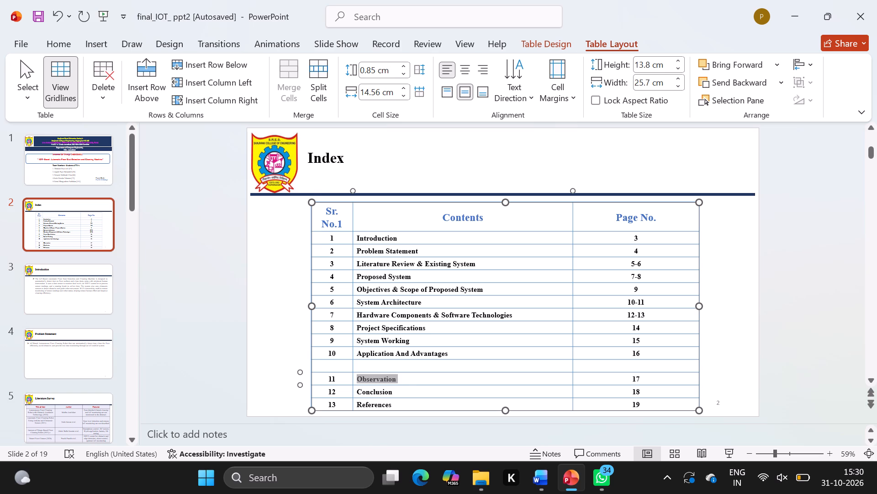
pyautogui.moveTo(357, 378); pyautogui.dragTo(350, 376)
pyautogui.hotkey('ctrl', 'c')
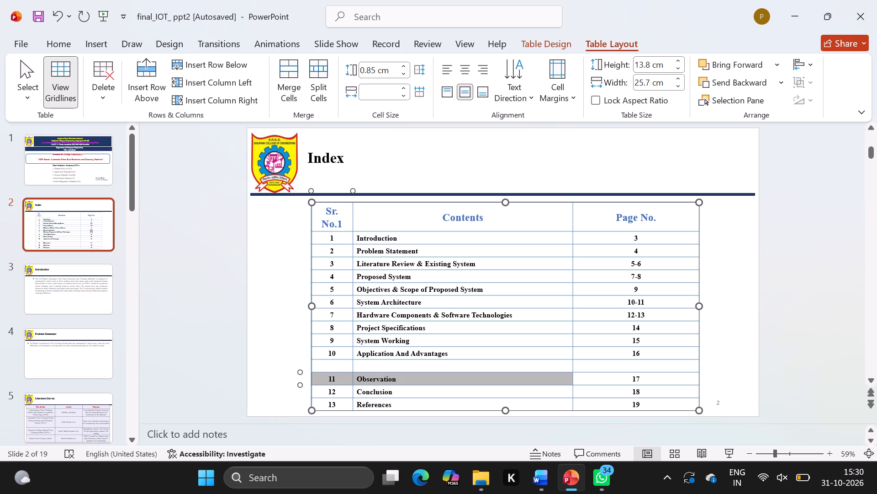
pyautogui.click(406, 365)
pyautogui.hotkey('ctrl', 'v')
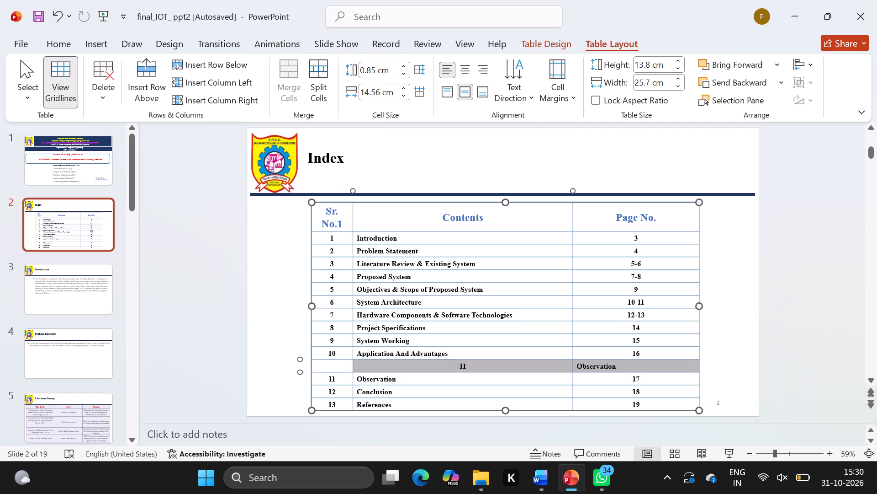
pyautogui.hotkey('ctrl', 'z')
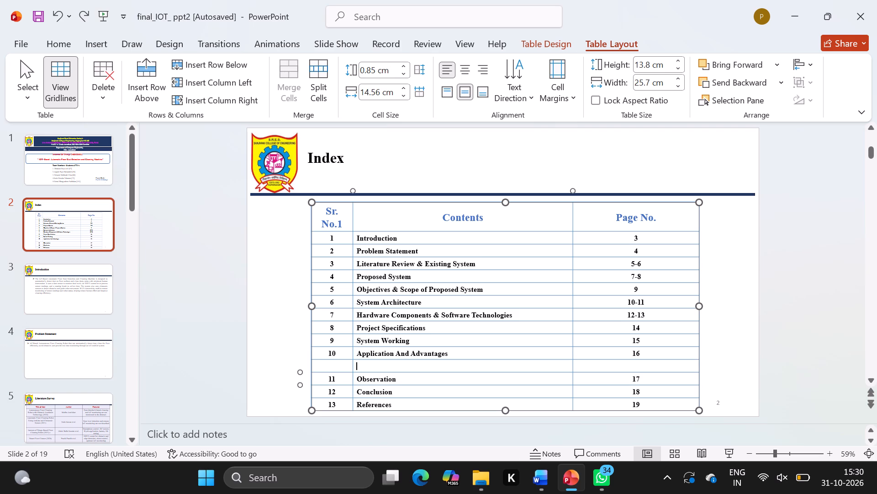
# Copy the text "Observation" into the Contents cell of the blank row above it.
pyautogui.click(417, 379)
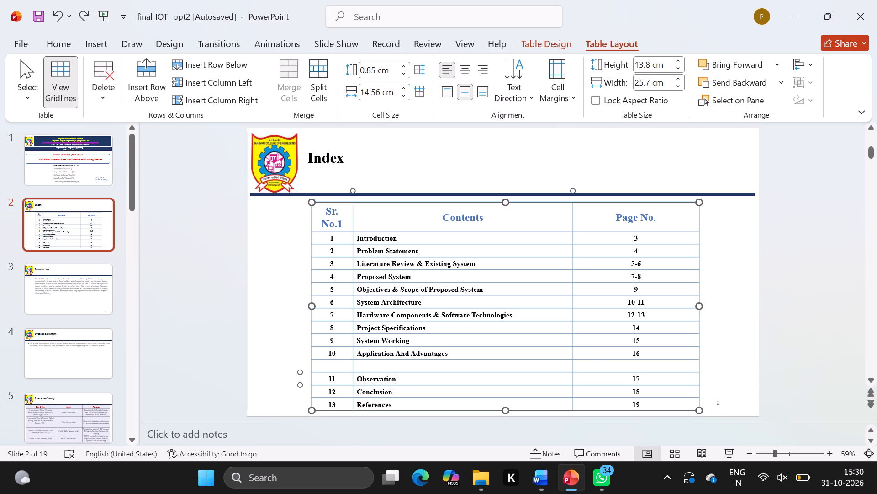
pyautogui.doubleClick(383, 379)
pyautogui.hotkey('ctrl', 'c')
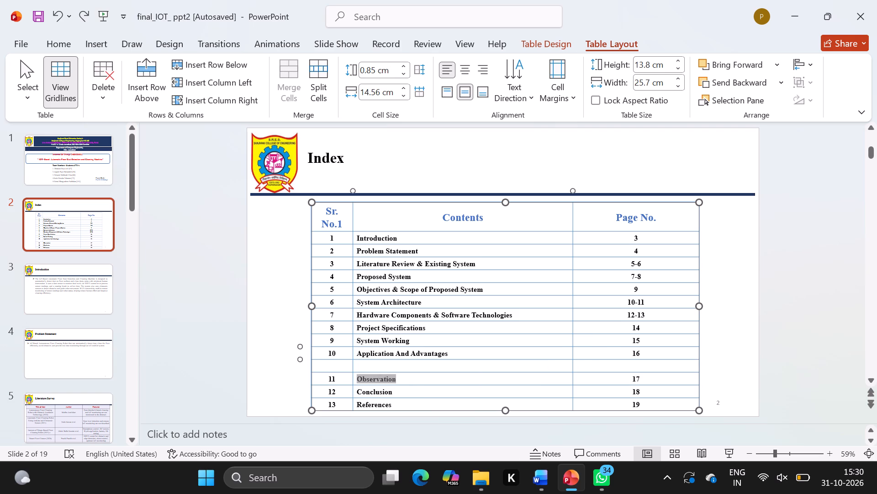
pyautogui.click(377, 359)
pyautogui.click(375, 368)
pyautogui.hotkey('ctrl', 'v')
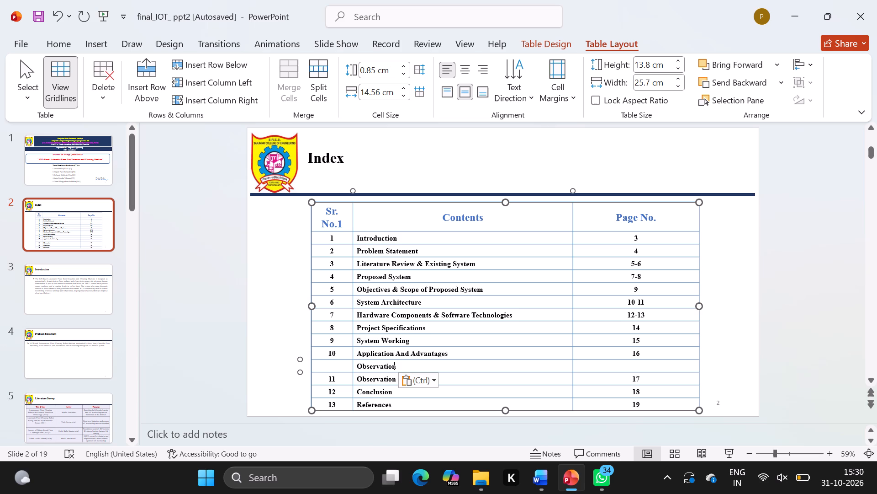
# Replace the original "Observation" entry in the row with page 17 with "SDG Goals".
pyautogui.click(395, 376)
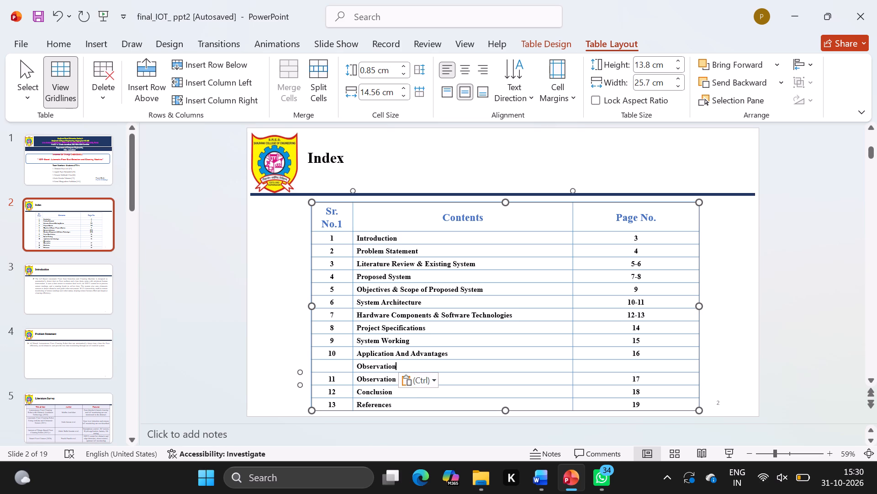
pyautogui.click(395, 380)
pyautogui.press('BackSpace')
pyautogui.press('BackSpace')
pyautogui.press('BackSpace')
pyautogui.press('BackSpace')
pyautogui.press('BackSpace')
pyautogui.press('BackSpace')
pyautogui.press('BackSpace')
pyautogui.press('BackSpace')
pyautogui.press('BackSpace')
pyautogui.press('BackSpace')
pyautogui.press('BackSpace')
pyautogui.press('BackSpace')
pyautogui.press('BackSpace')
pyautogui.press('BackSpace')
pyautogui.press('BackSpace')
pyautogui.press('BackSpace')
pyautogui.press('BackSpace')
pyautogui.press('BackSpace')
pyautogui.press('BackSpace')
pyautogui.hotkey('shift', 's')
pyautogui.write('DG Goals')
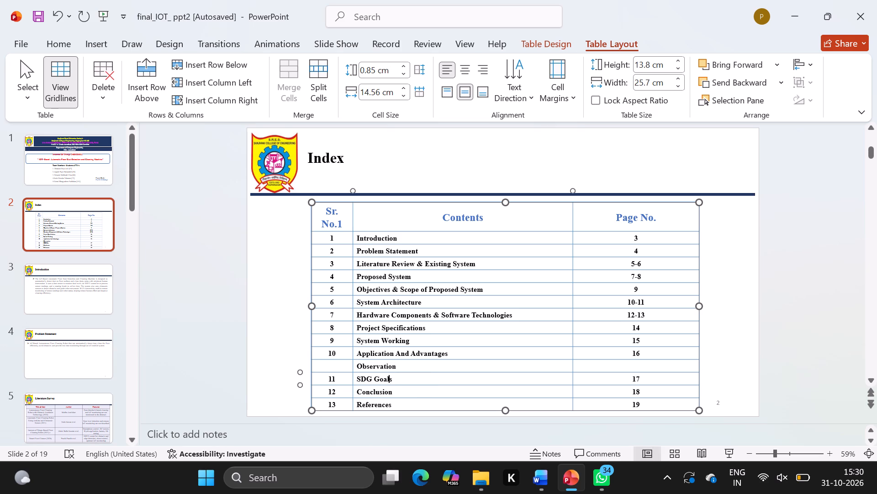
pyautogui.press('space')
# Number the Observation row 11, the SDG Goals row 12 and the Conclusion row 13.
pyautogui.click(339, 365)
pyautogui.write('11')
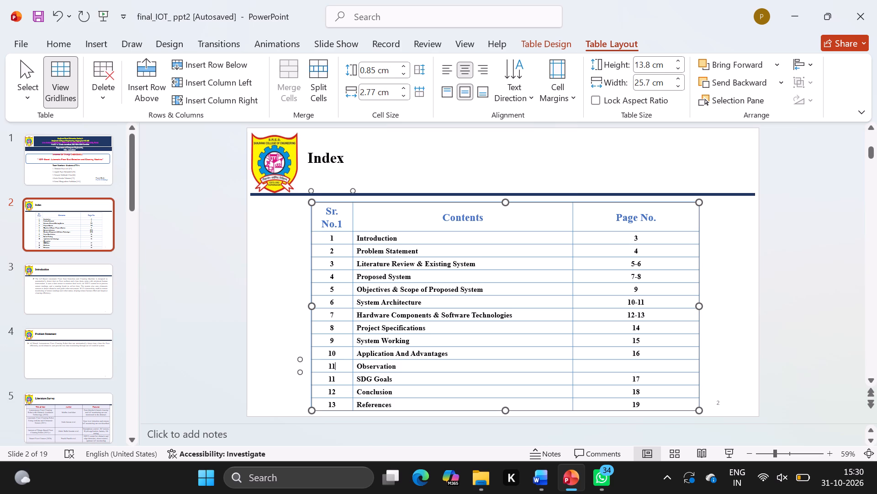
pyautogui.click(341, 380)
pyautogui.press('BackSpace')
pyautogui.press('2')
pyautogui.click(341, 395)
pyautogui.press('BackSpace')
pyautogui.press('3')
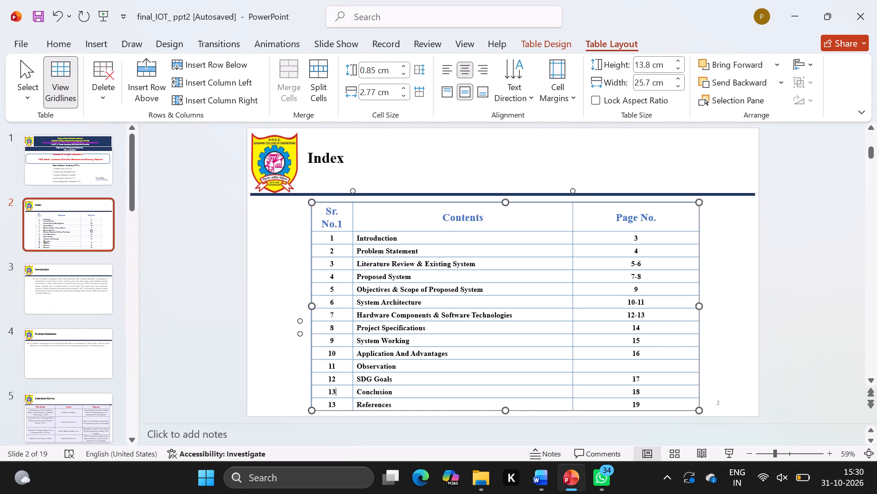
# Replace "System Working" in row 9 of the index table with "Methodology" and save the presentation.
pyautogui.click(415, 341)
pyautogui.press('BackSpace')
pyautogui.press('BackSpace')
pyautogui.press('BackSpace')
pyautogui.press('BackSpace')
pyautogui.press('BackSpace')
pyautogui.press('BackSpace')
pyautogui.press('BackSpace')
pyautogui.press('BackSpace')
pyautogui.press('BackSpace')
pyautogui.press('BackSpace')
pyautogui.press('BackSpace')
pyautogui.press('BackSpace')
pyautogui.press('BackSpace')
pyautogui.press('BackSpace')
pyautogui.press('BackSpace')
pyautogui.press('BackSpace')
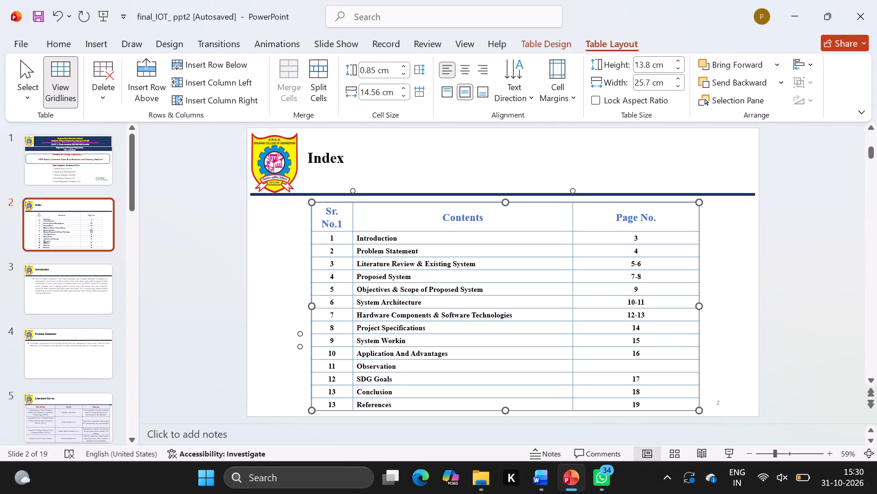
pyautogui.press('BackSpace')
pyautogui.write('Methodology')
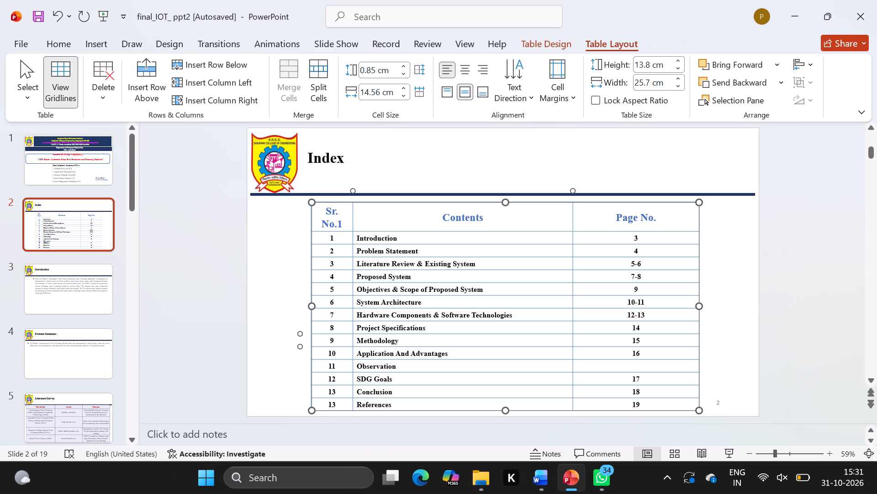
pyautogui.hotkey('ctrl', 's')
pyautogui.hotkey('ctrl', 's')
pyautogui.hotkey('ctrl', 's')
pyautogui.hotkey('ctrl', 's')
pyautogui.hotkey('ctrl', 's')
pyautogui.hotkey('ctrl', 's')
# Look through the slides following the Index, up to the Proposed System slide.
pyautogui.scroll(-4, 474, 380)
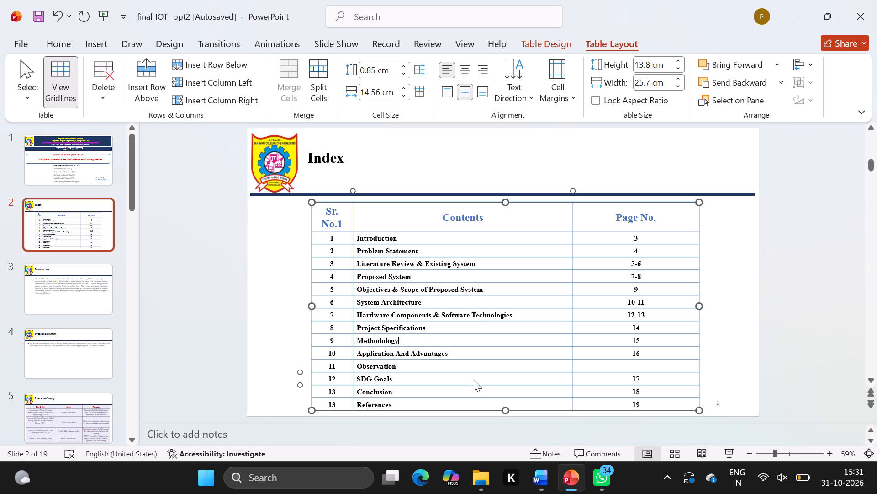
pyautogui.scroll(-4, 474, 380)
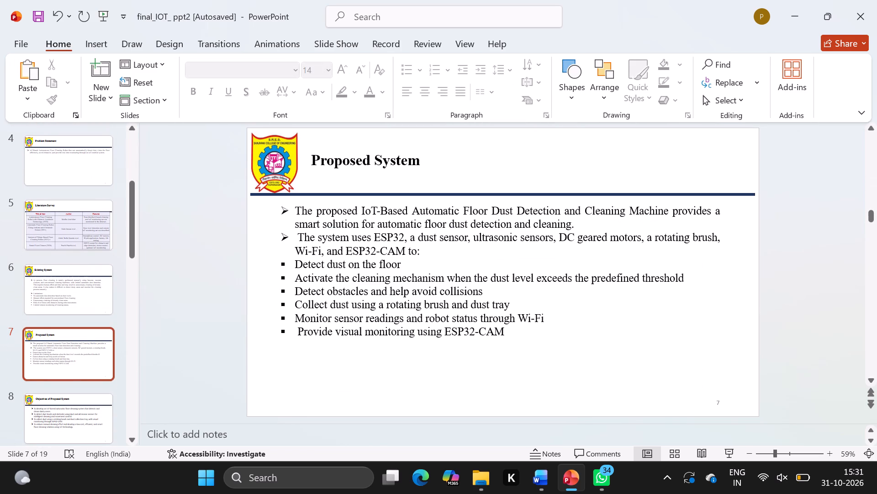
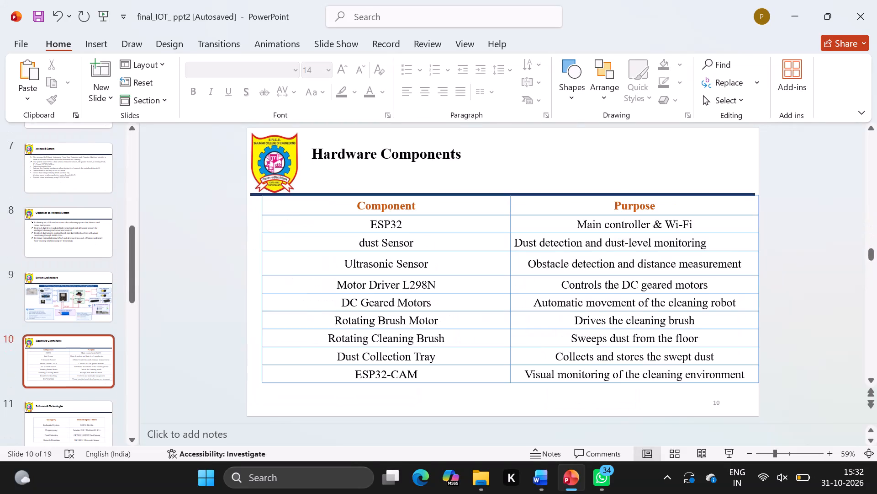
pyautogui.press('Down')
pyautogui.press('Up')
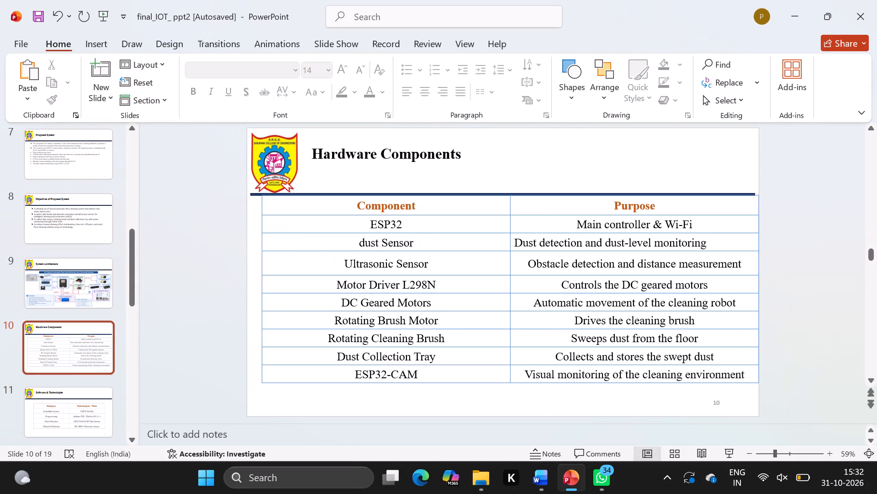